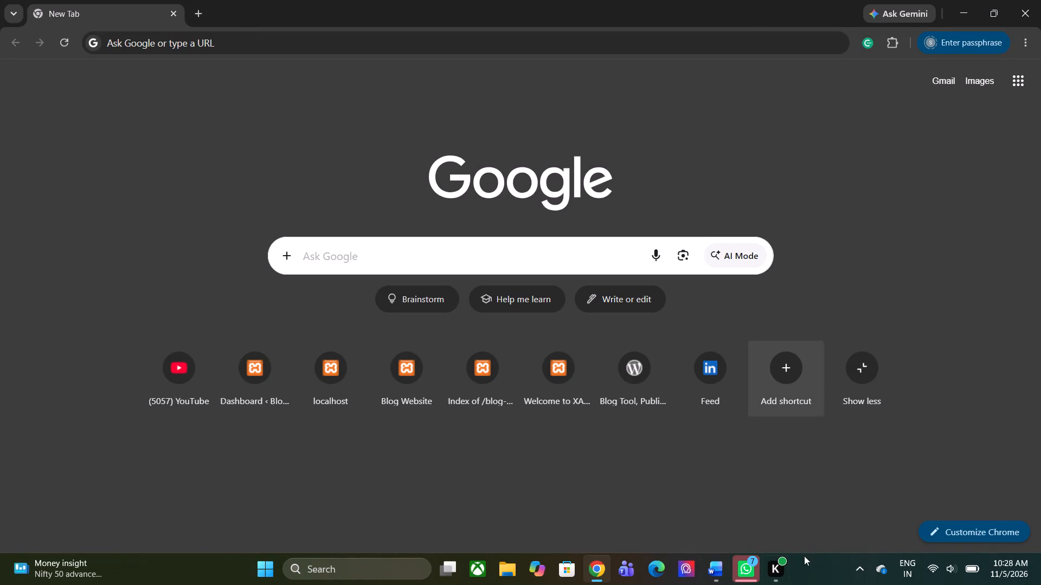
Switch to the internship report draft in Word and review its cover page with the student, guide and date placeholders.
left_click(716, 564)
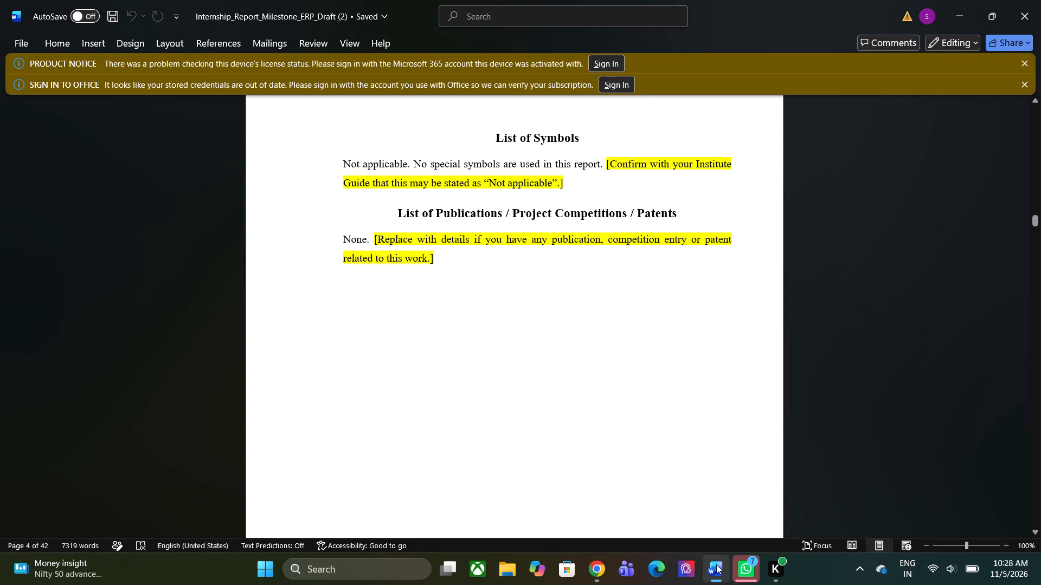
scroll(543, 180, "up", 13)
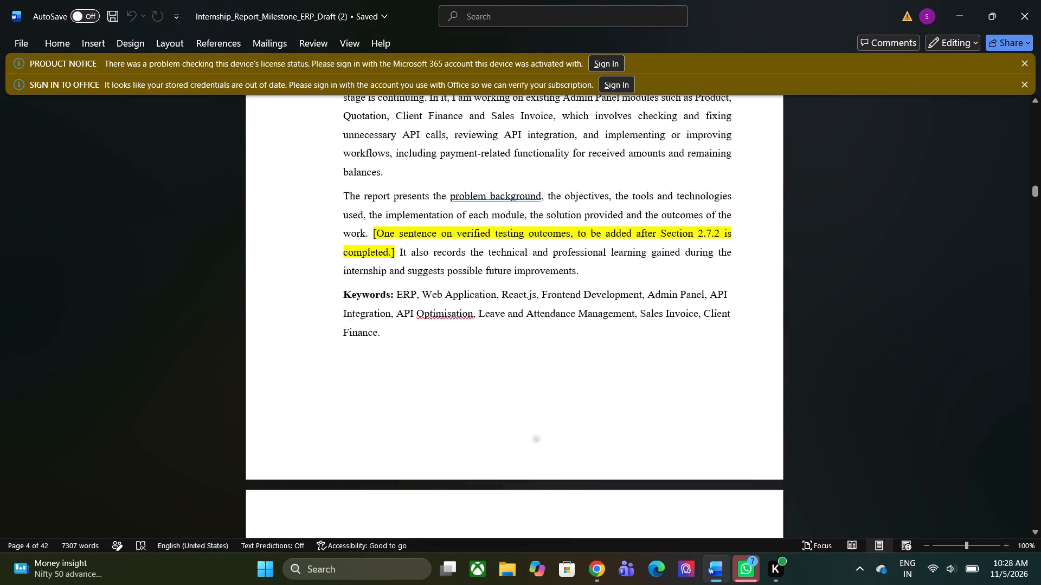
scroll(543, 180, "up", 10)
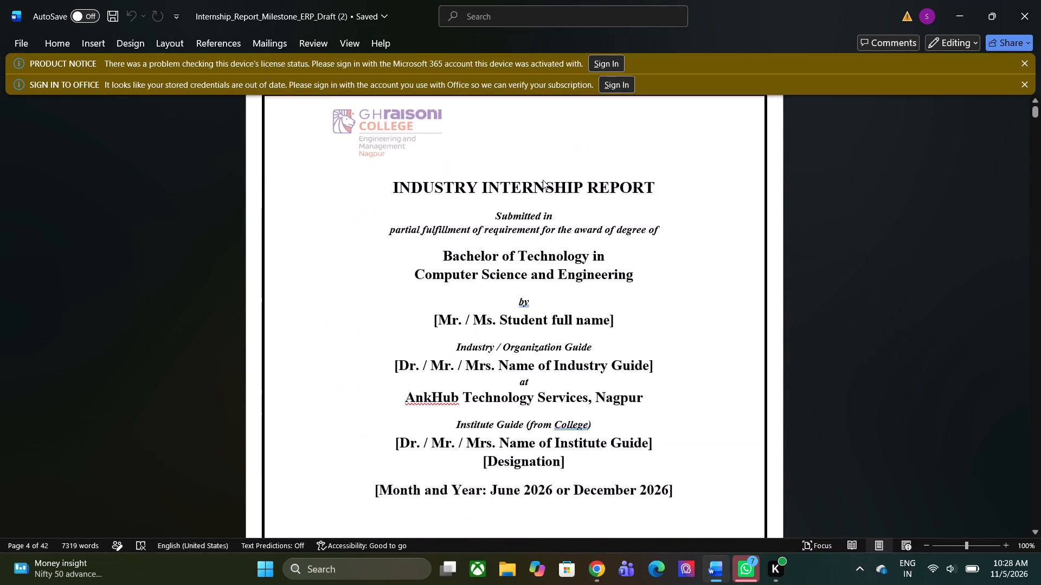
scroll(543, 180, "down", 1)
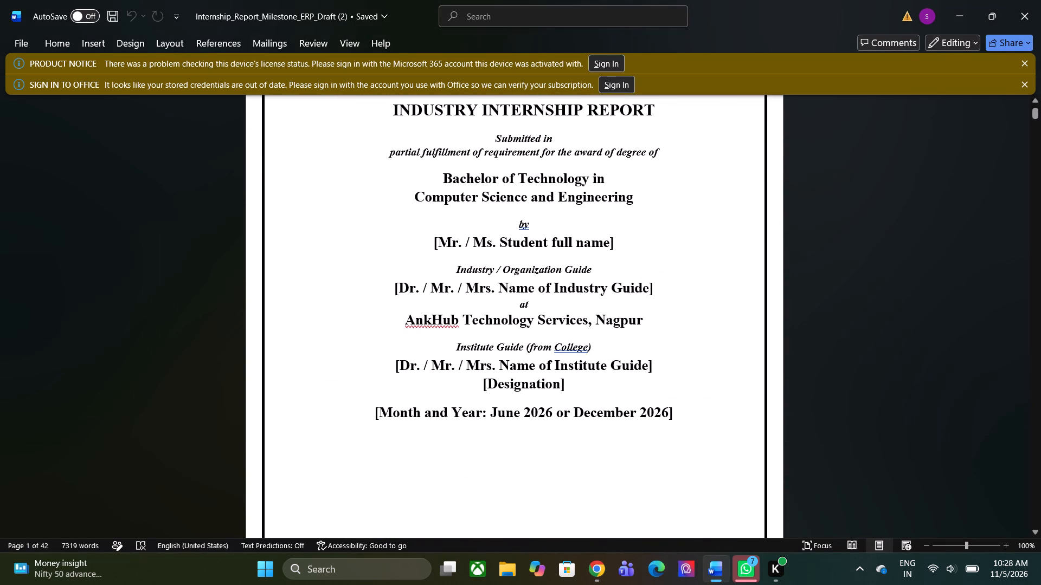
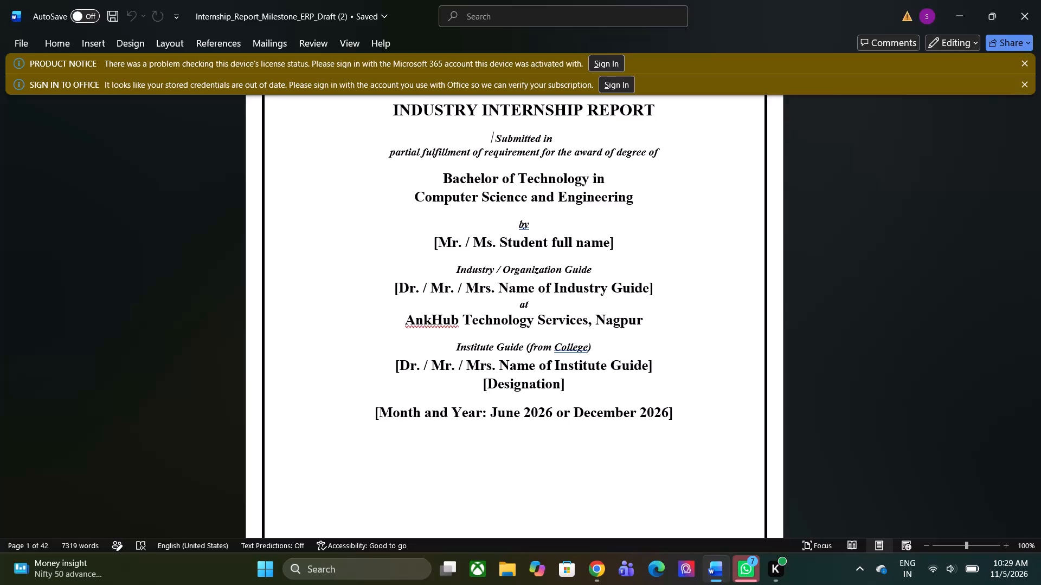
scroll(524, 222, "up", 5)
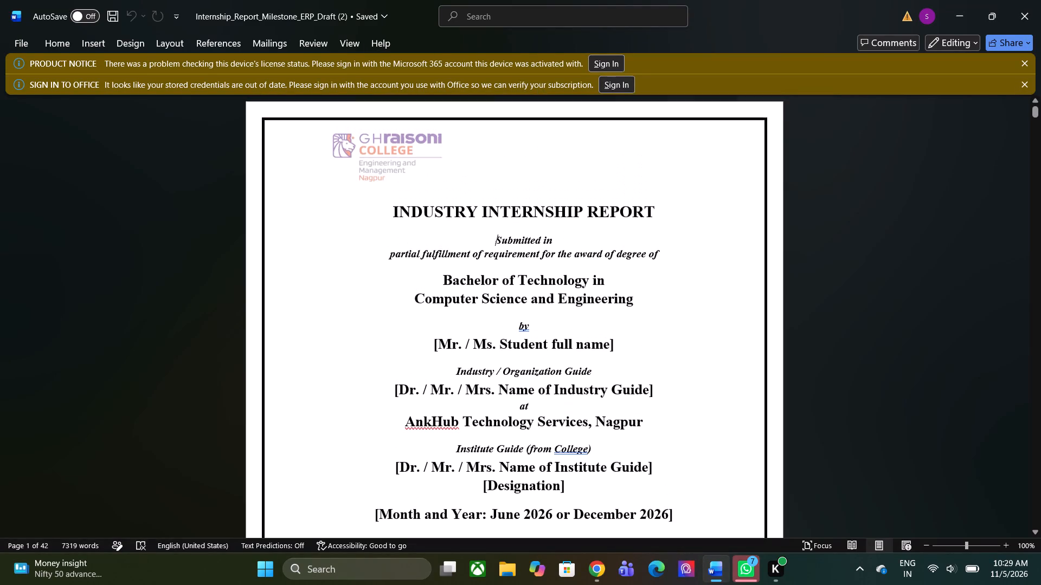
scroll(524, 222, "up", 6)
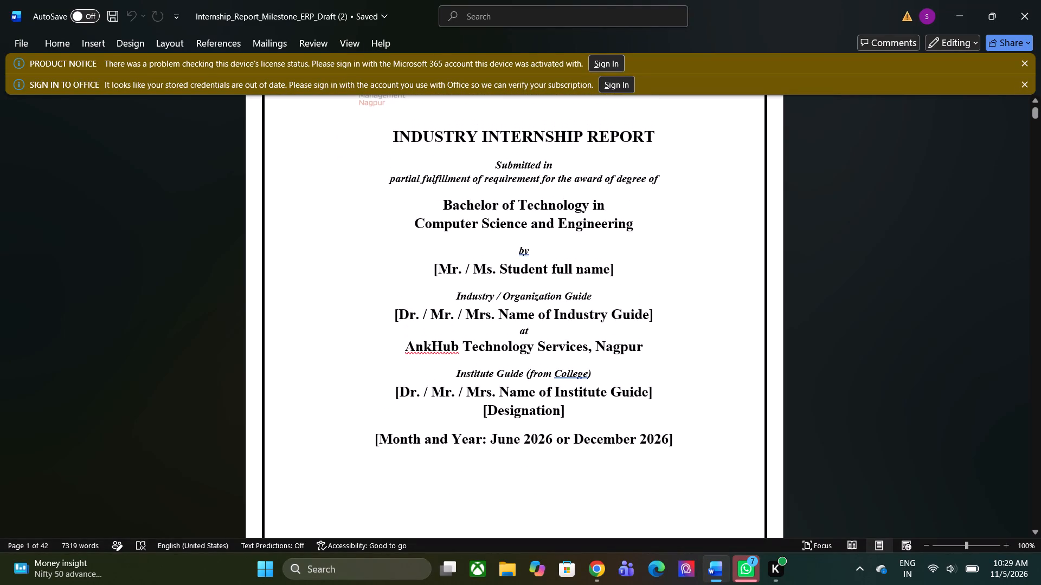
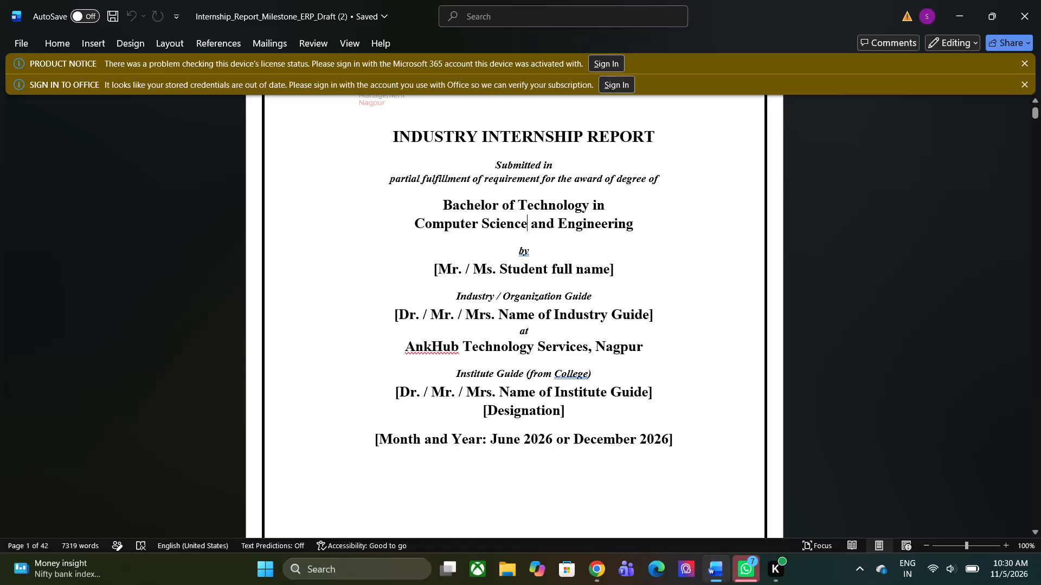
Review the internship report from the cover page through the Declaration to the Certificate page, checking the bracketed placeholders.
scroll(640, 290, "down", 2)
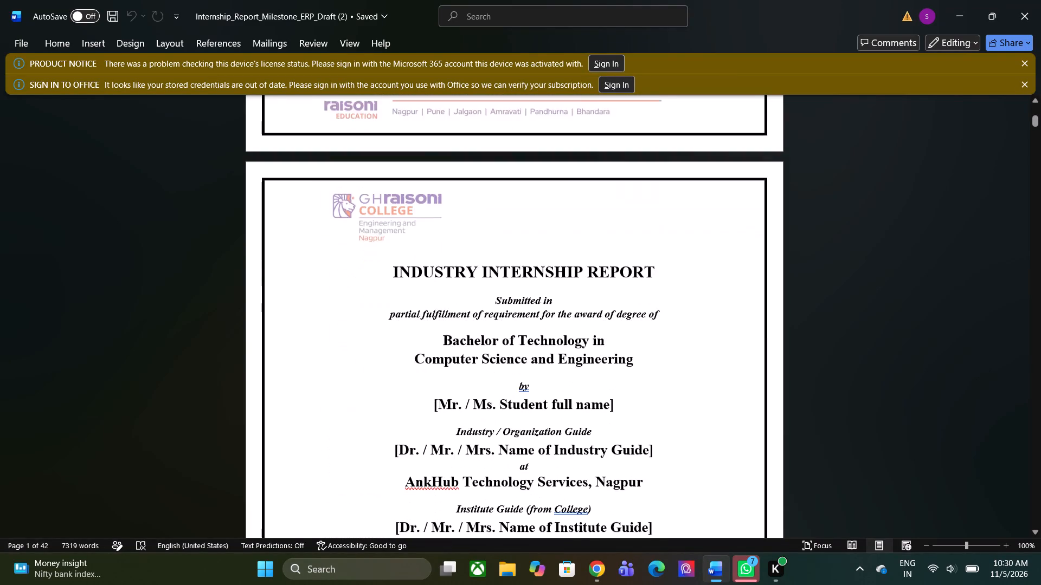
scroll(640, 290, "down", 5)
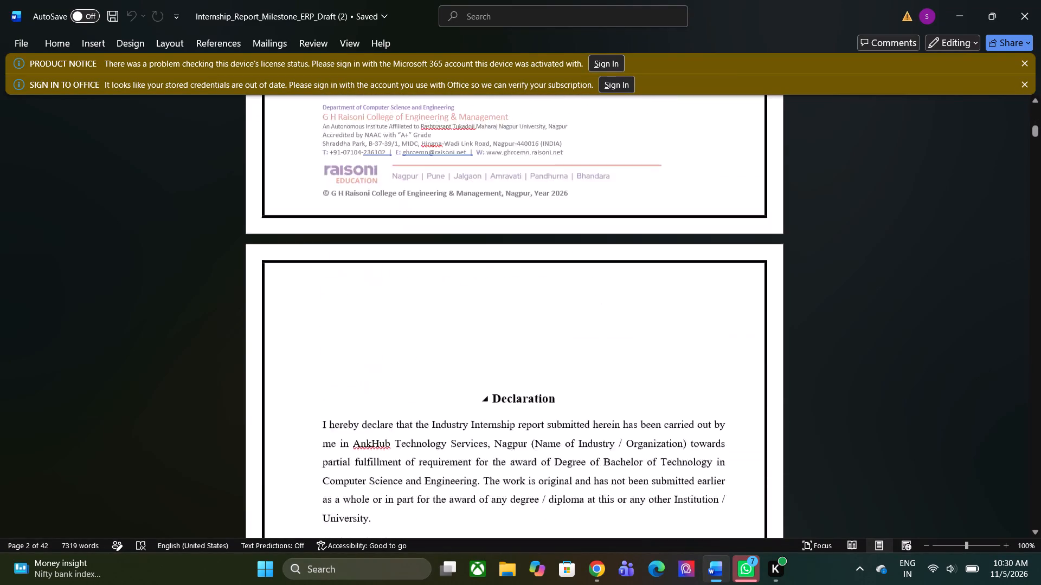
scroll(640, 290, "down", 3)
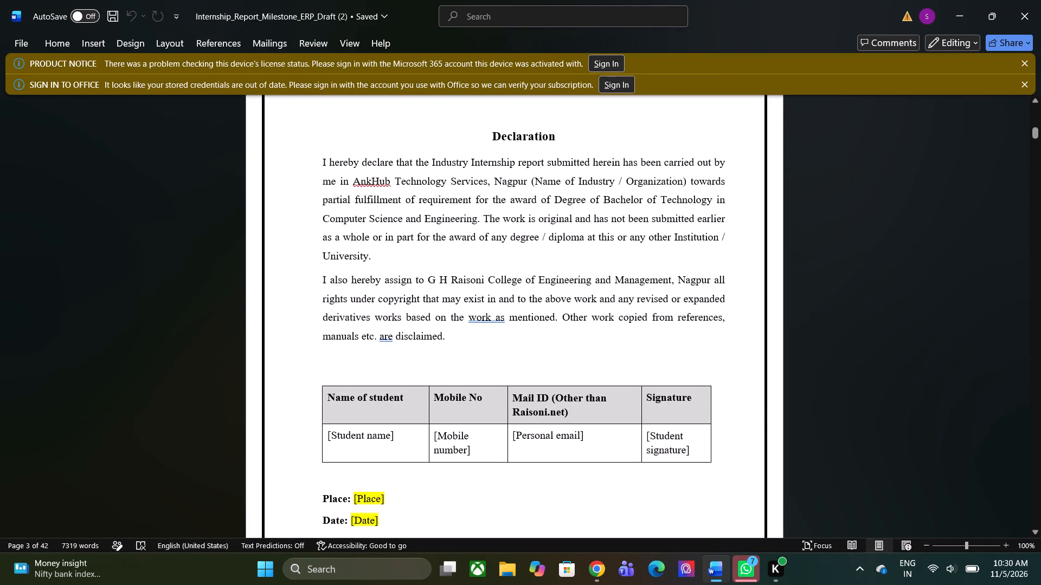
scroll(640, 290, "down", 3)
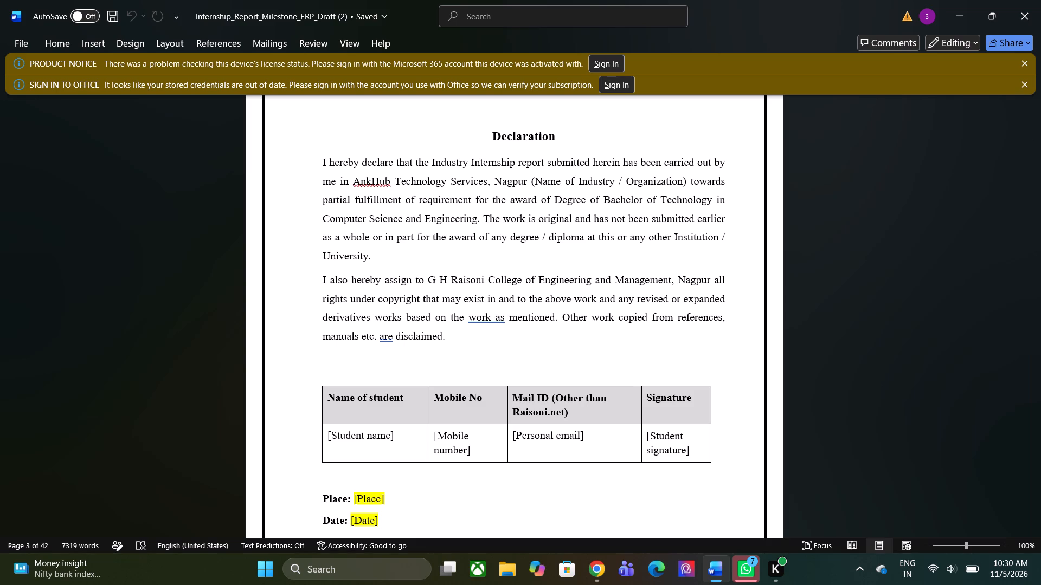
scroll(640, 290, "down", 5)
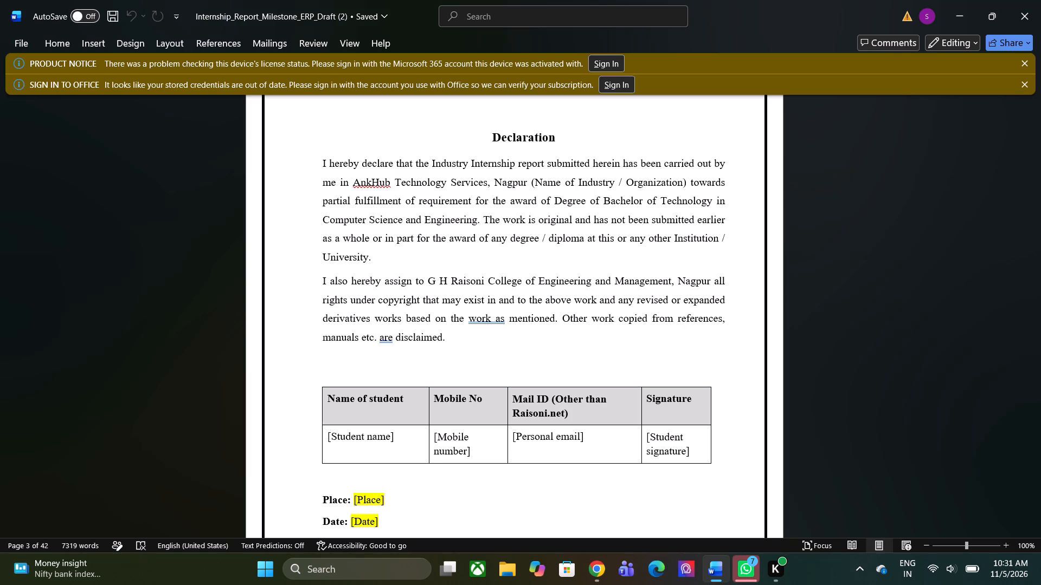
scroll(640, 290, "down", 1)
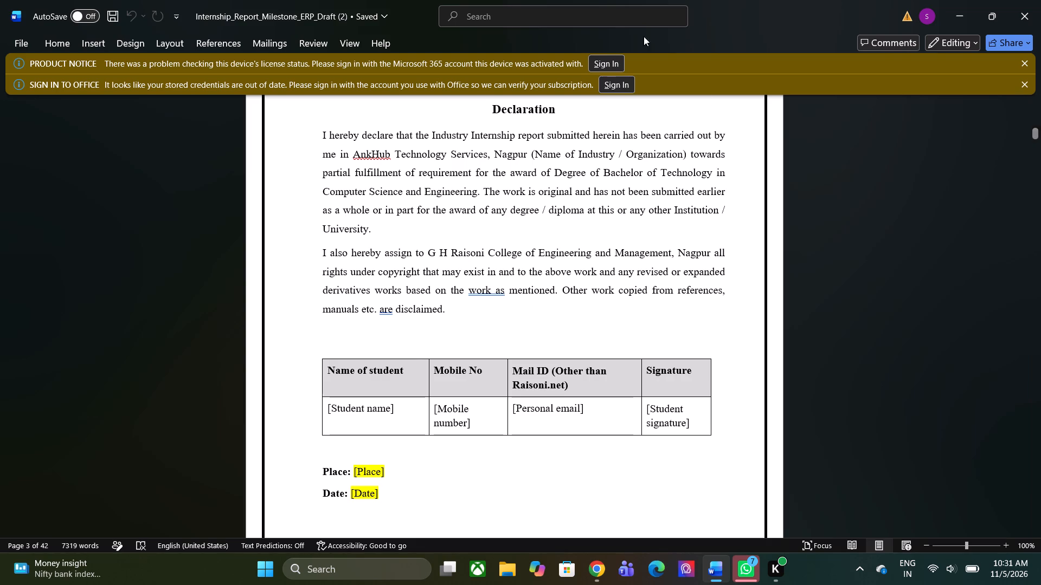
scroll(575, 314, "down", 2)
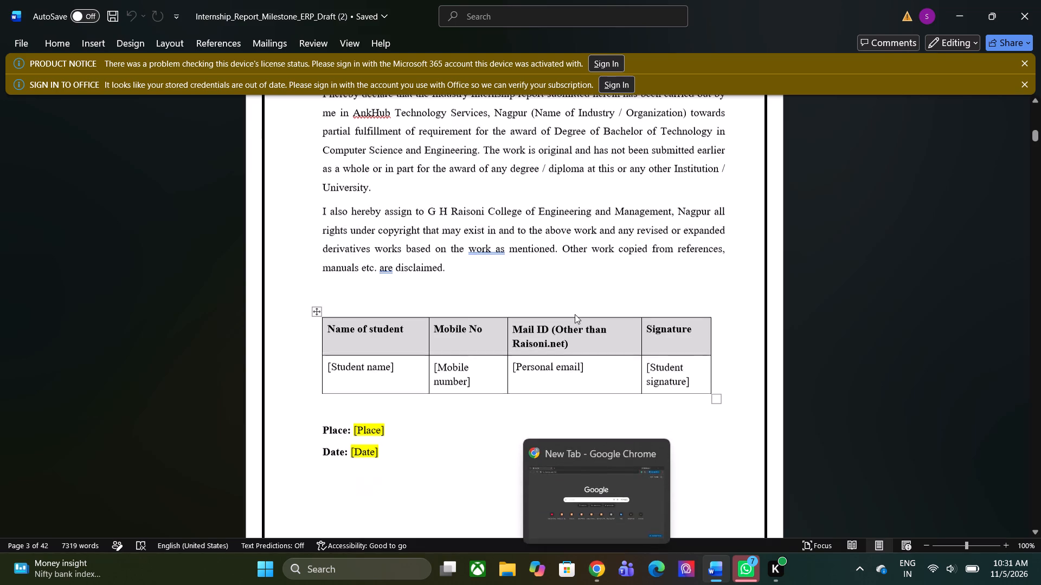
scroll(575, 314, "down", 6)
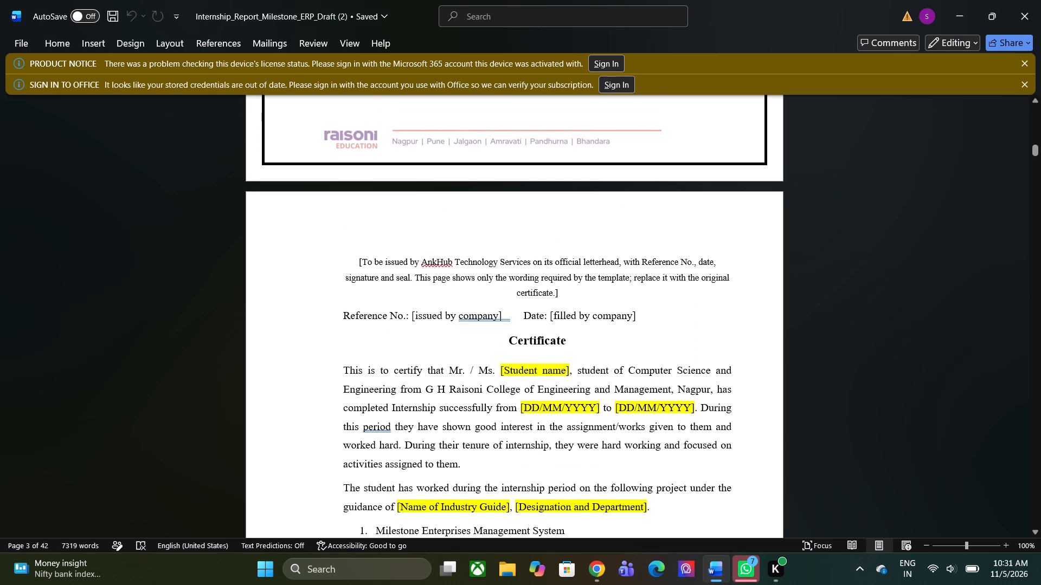
Select the whole bracketed note about the company's official letterhead above the Certificate heading.
left_click_drag(575, 294, 518, 286)
left_click_drag(518, 286, 351, 255)
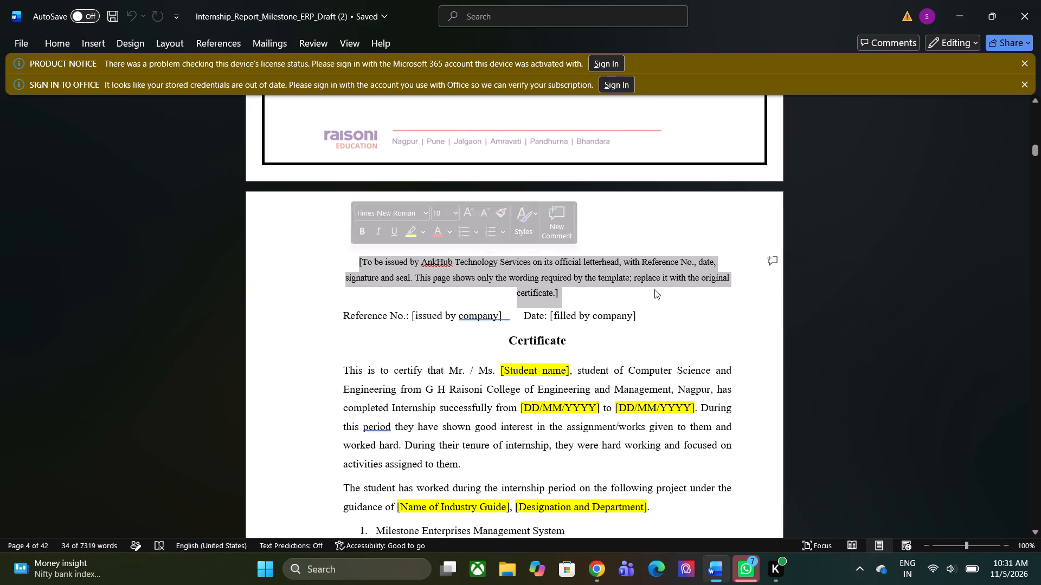
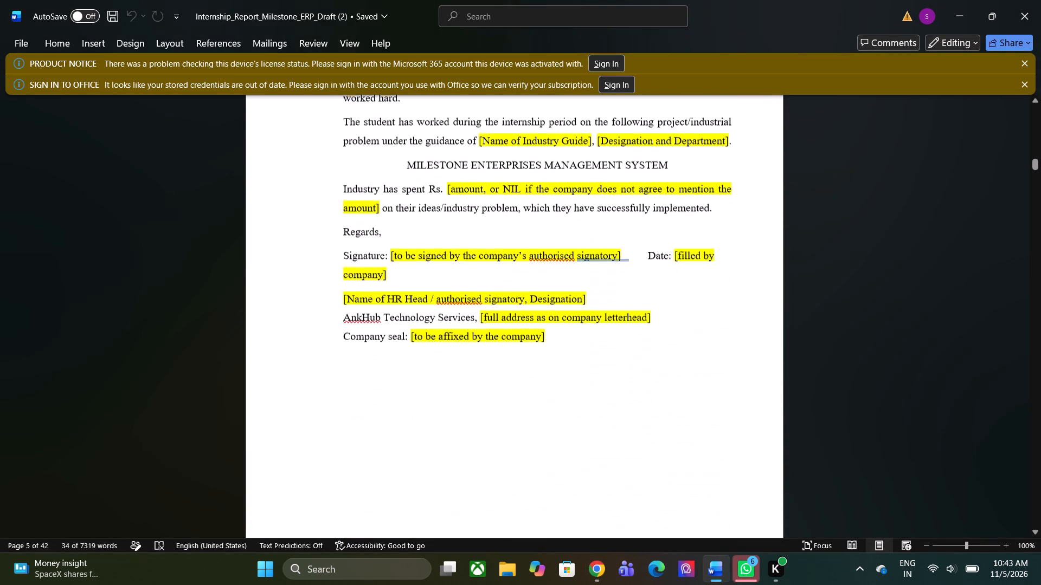
scroll(548, 232, "down", 2)
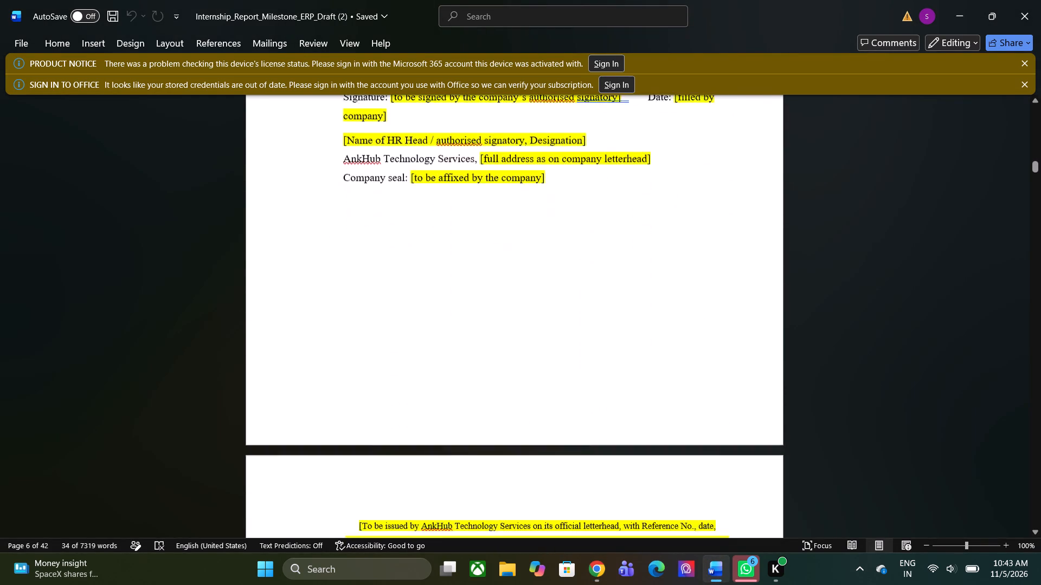
scroll(548, 232, "down", 4)
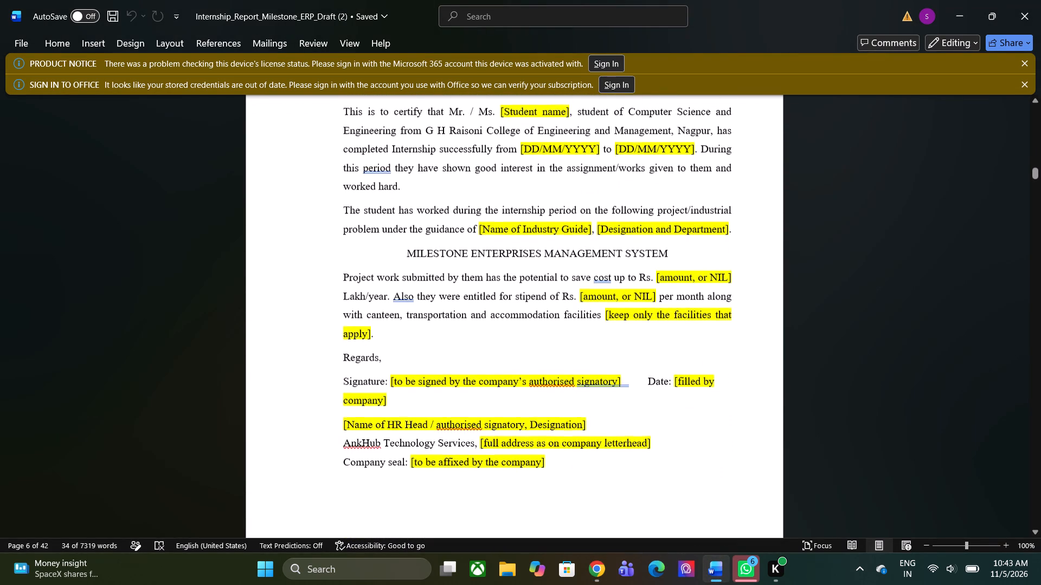
scroll(548, 232, "down", 3)
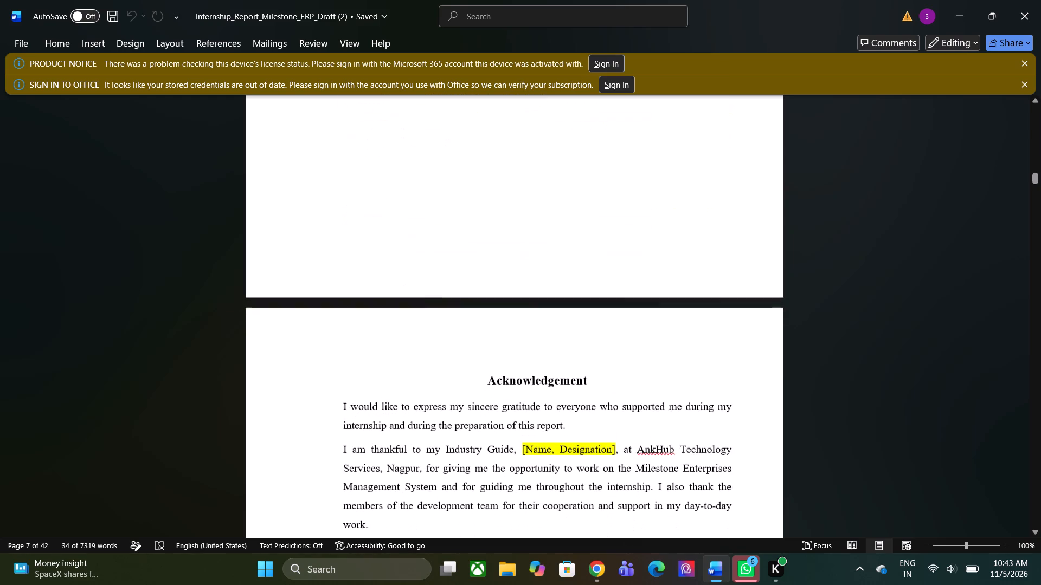
scroll(548, 232, "down", 1)
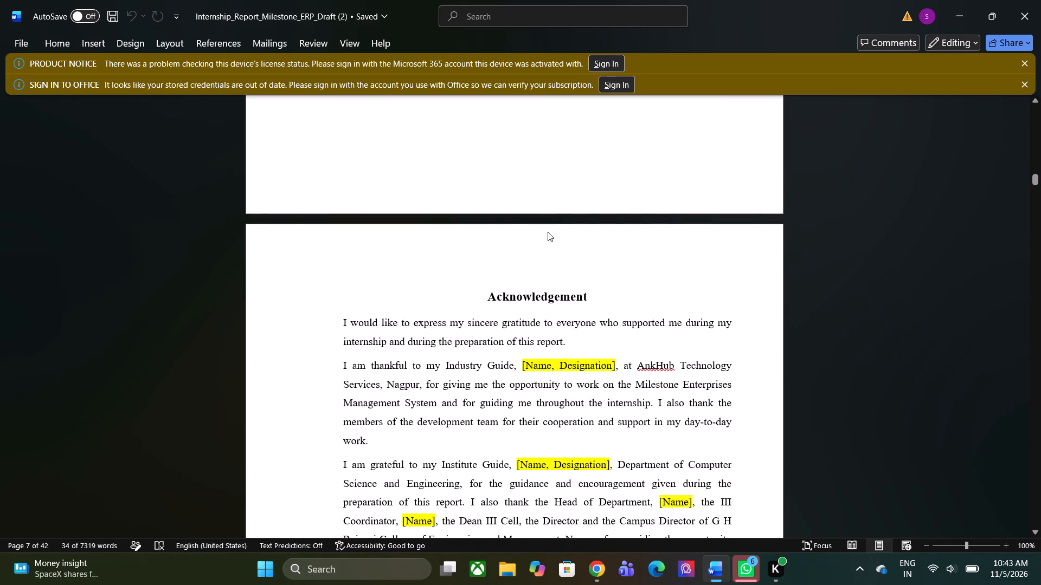
scroll(548, 232, "down", 2)
scroll(548, 232, "up", 1)
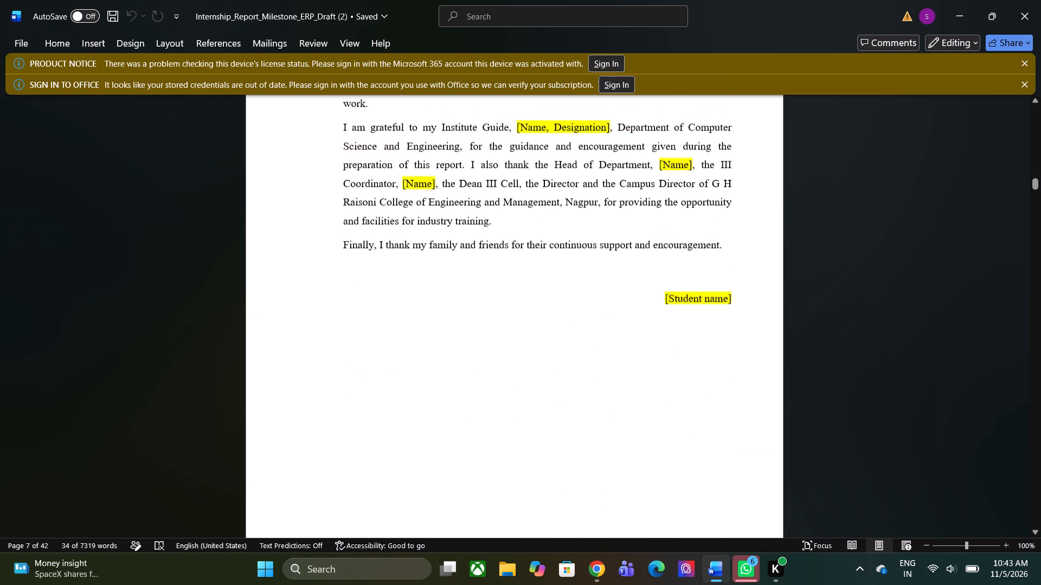
scroll(548, 232, "up", 1)
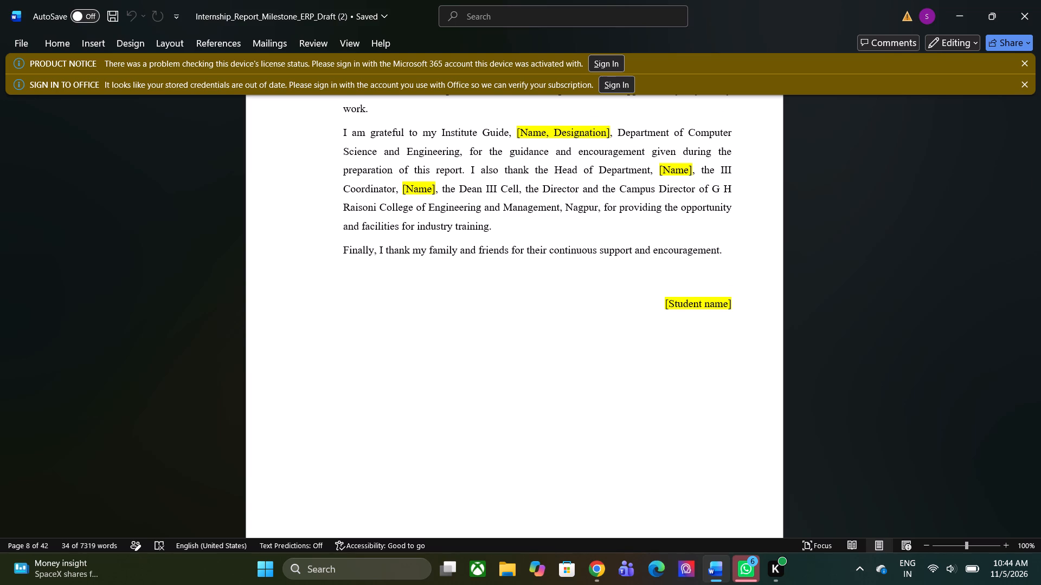
Examine the report from the Abstract through the figure and table lists to Chapter 1's company sections for highlighted placeholders.
scroll(538, 331, "down", 3)
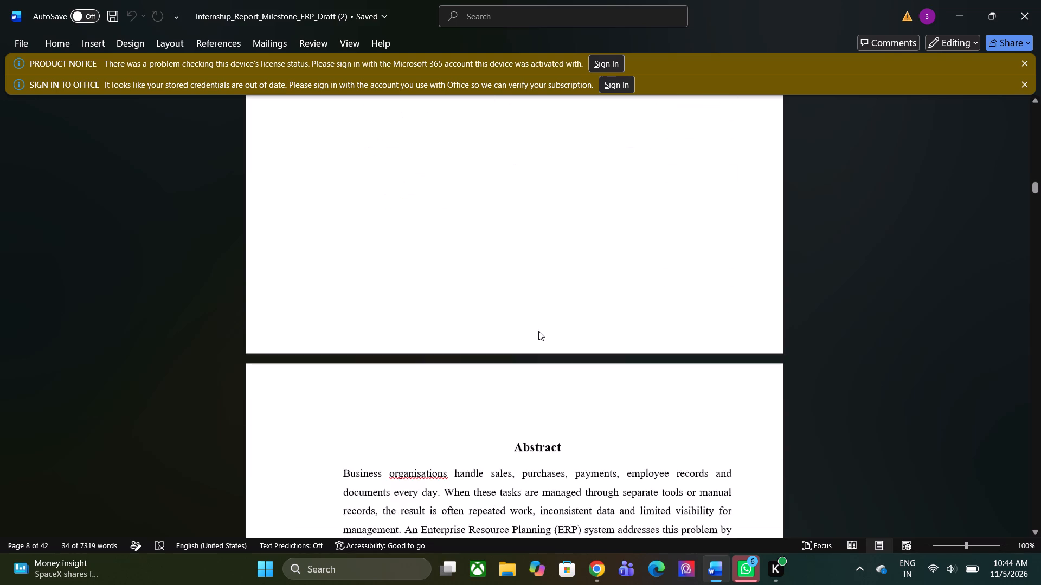
scroll(538, 331, "down", 4)
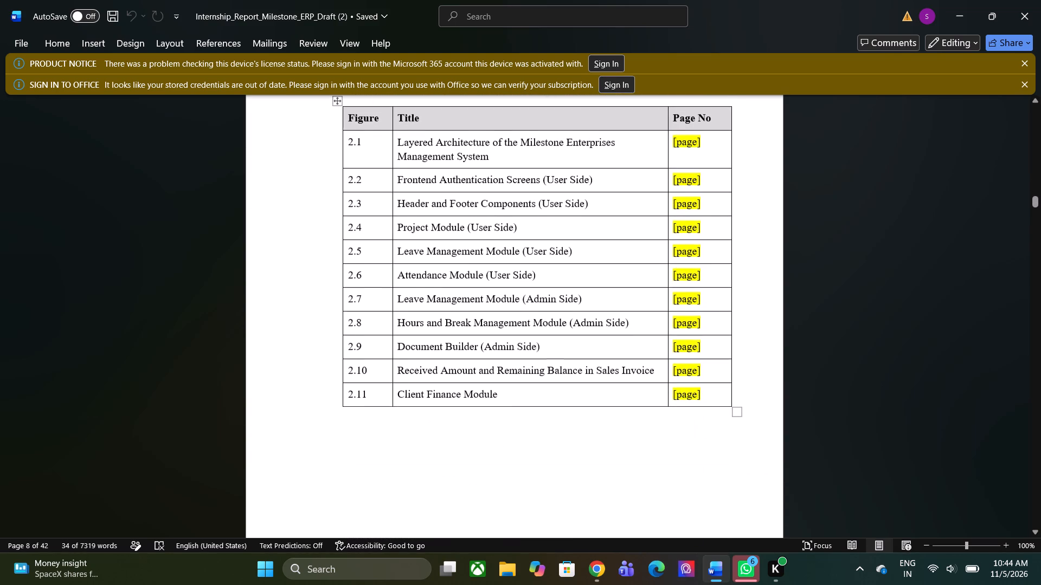
scroll(538, 331, "down", 6)
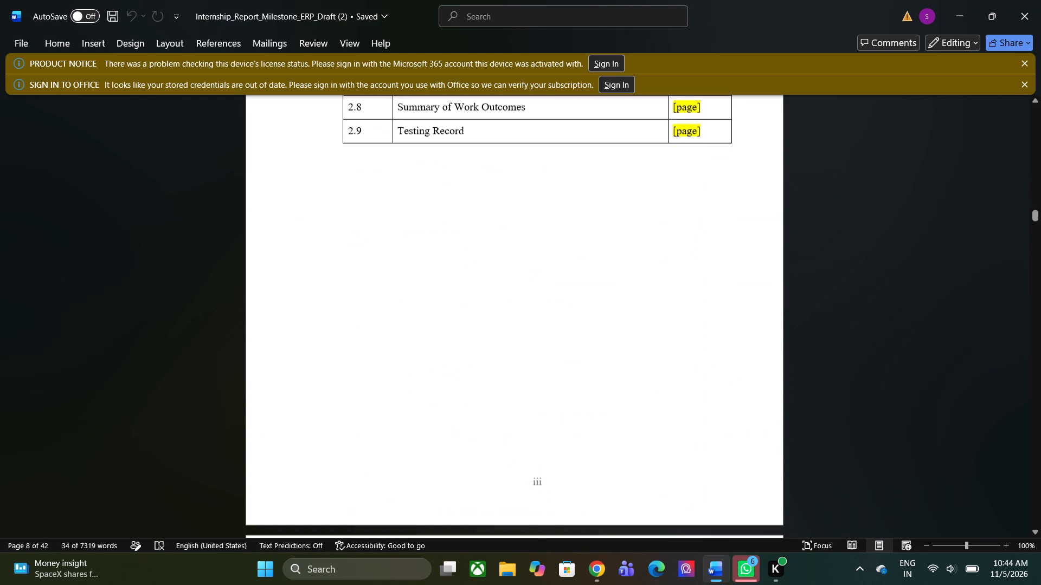
scroll(538, 331, "down", 3)
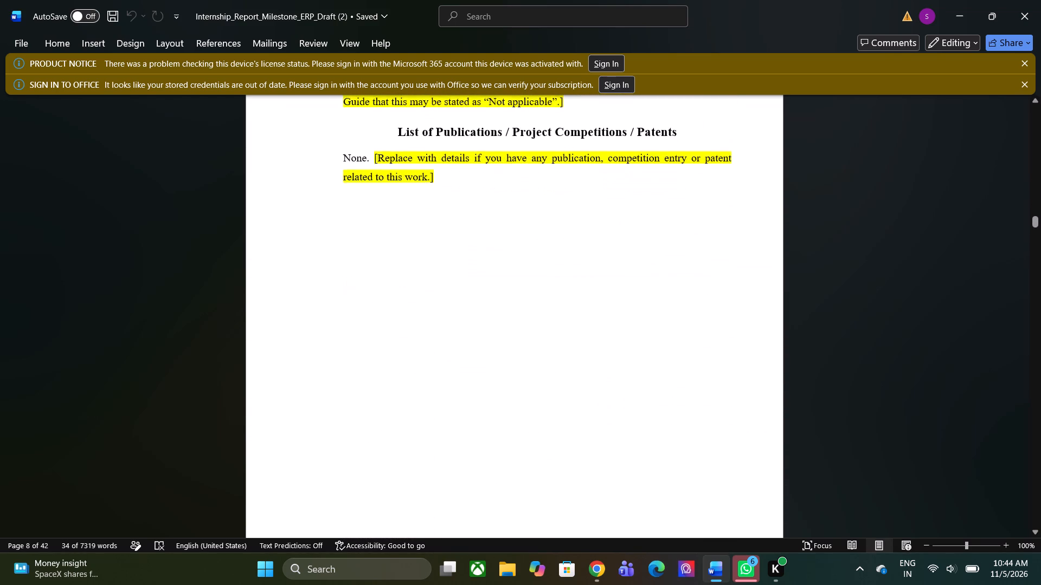
scroll(538, 331, "down", 4)
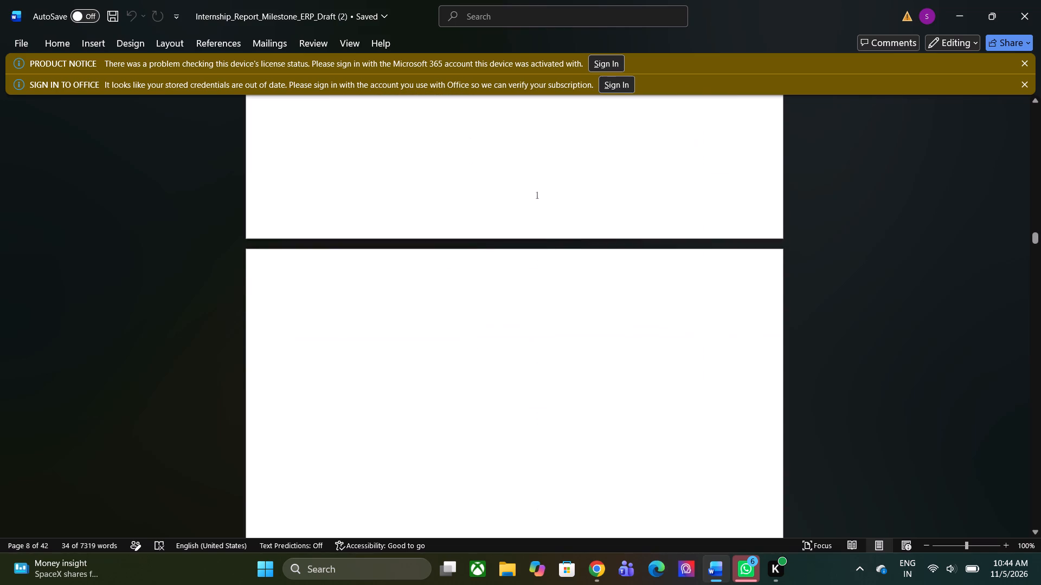
scroll(538, 331, "down", 3)
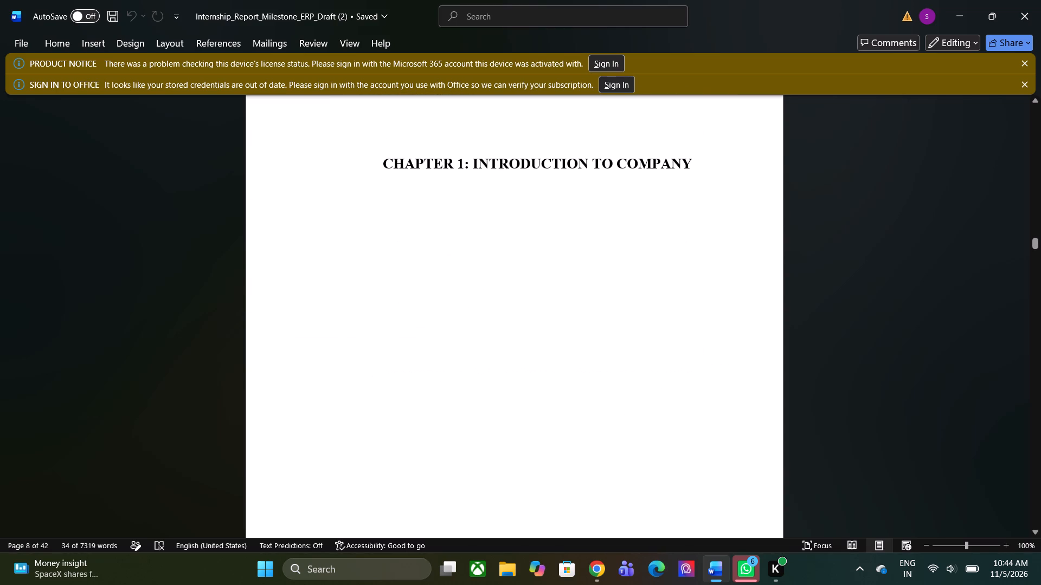
scroll(538, 331, "down", 3)
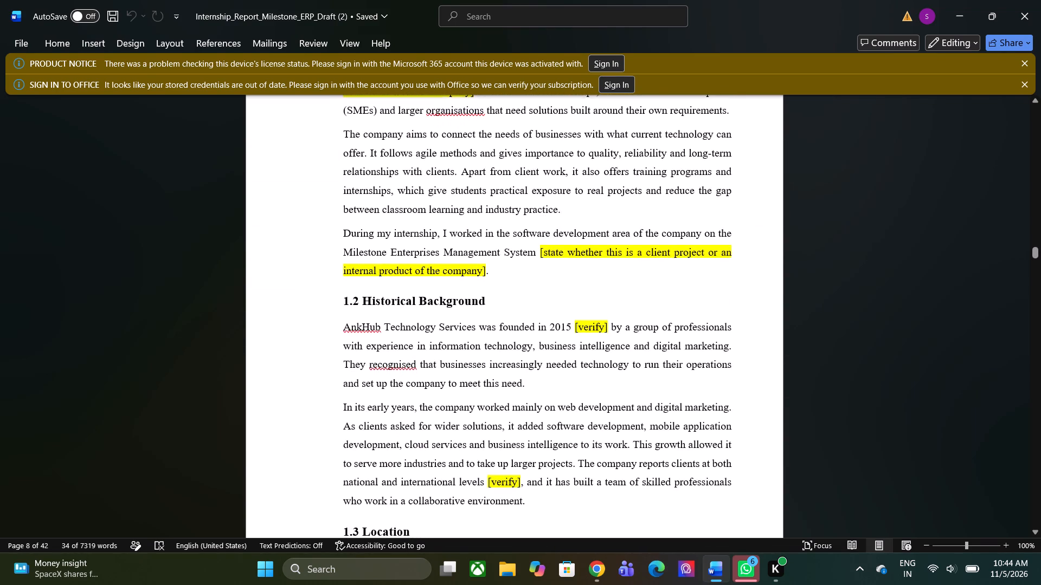
scroll(538, 331, "down", 4)
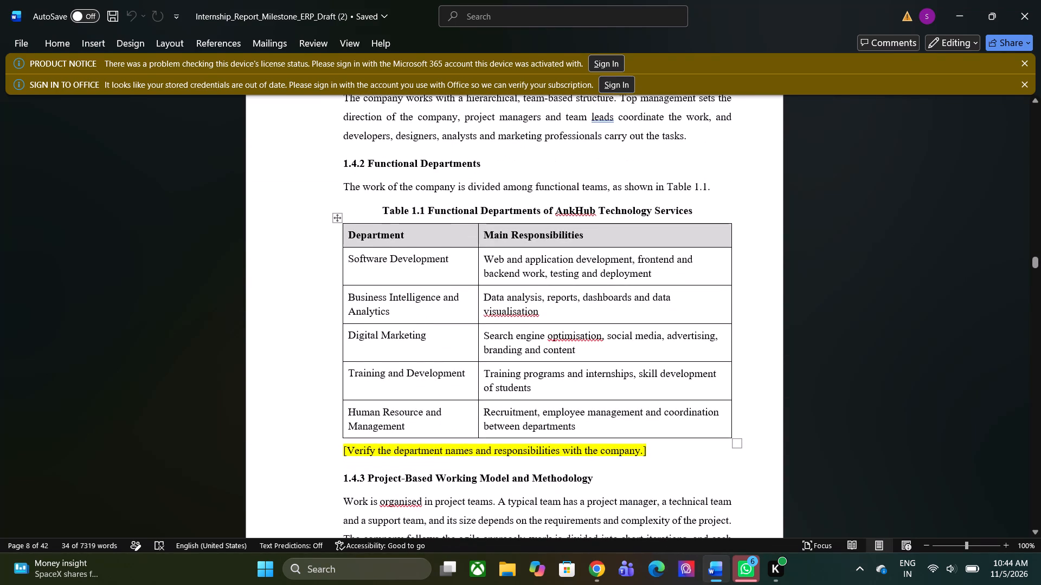
scroll(538, 331, "down", 3)
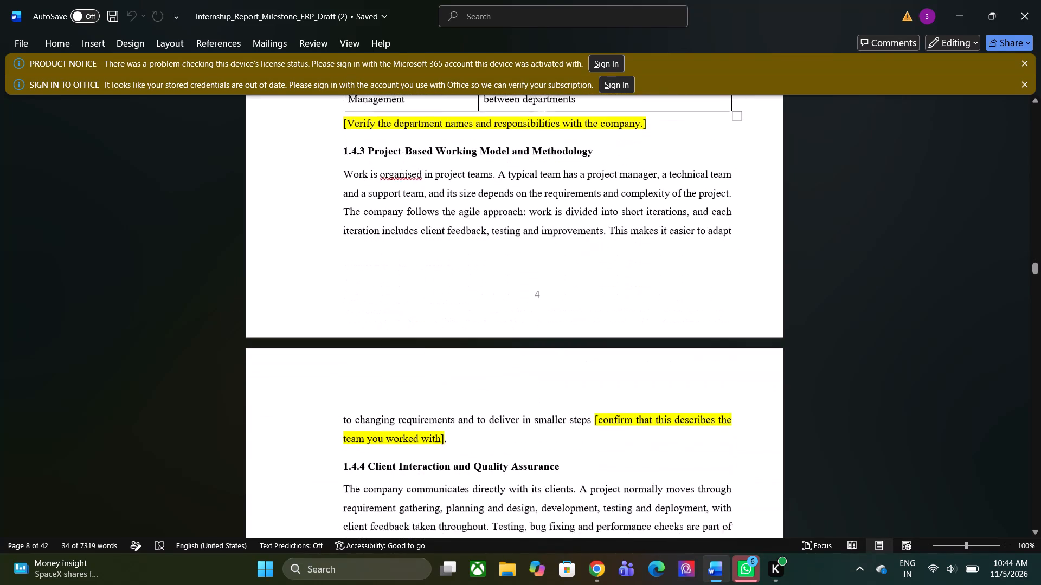
scroll(538, 331, "down", 3)
Return to the report's first Certificate page and review its student, date, guide and signatory placeholders.
scroll(538, 331, "up", 20)
scroll(538, 331, "up", 1)
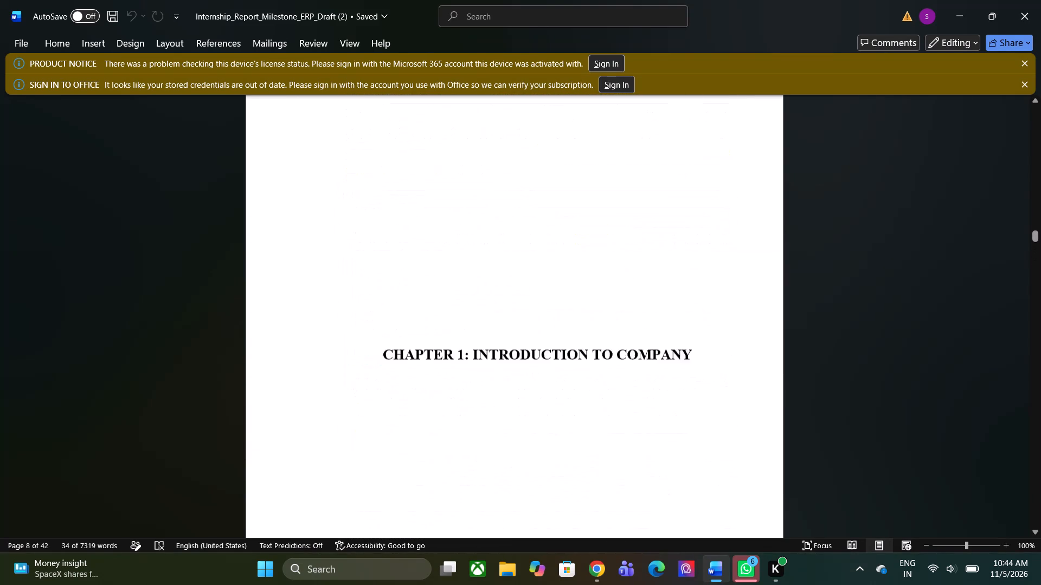
scroll(538, 331, "up", 11)
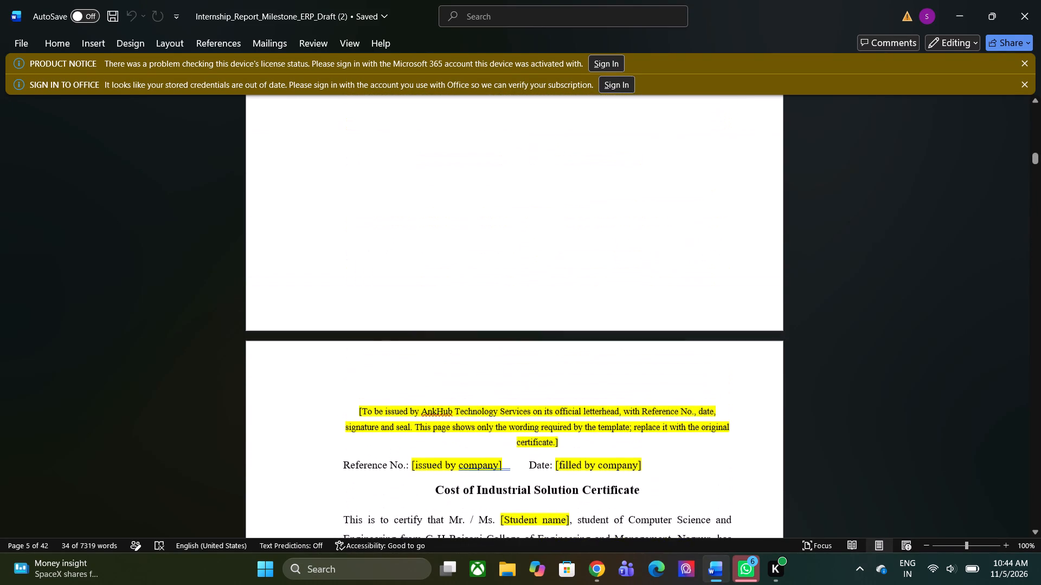
scroll(538, 331, "up", 2)
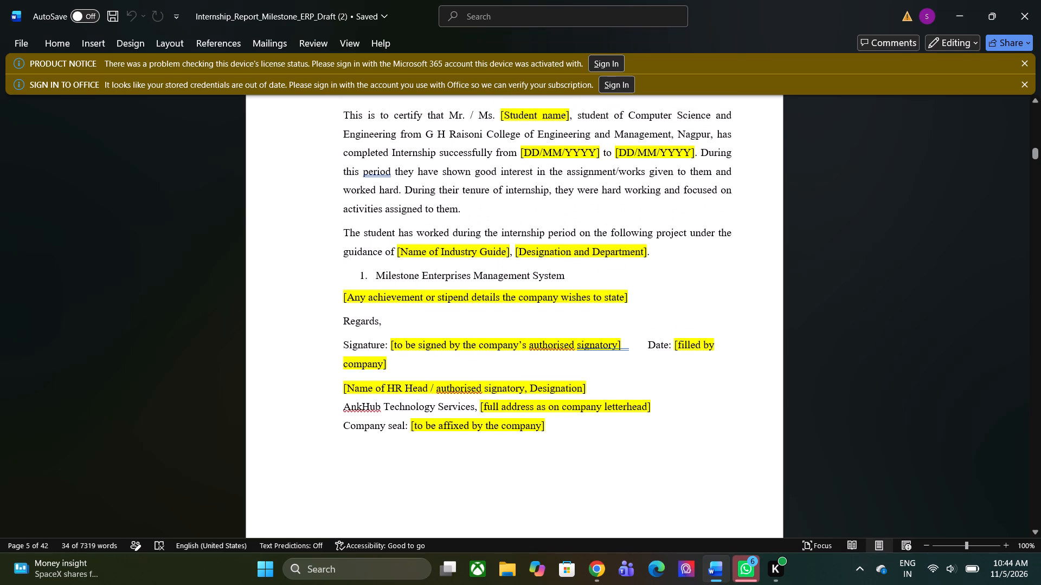
scroll(538, 331, "up", 1)
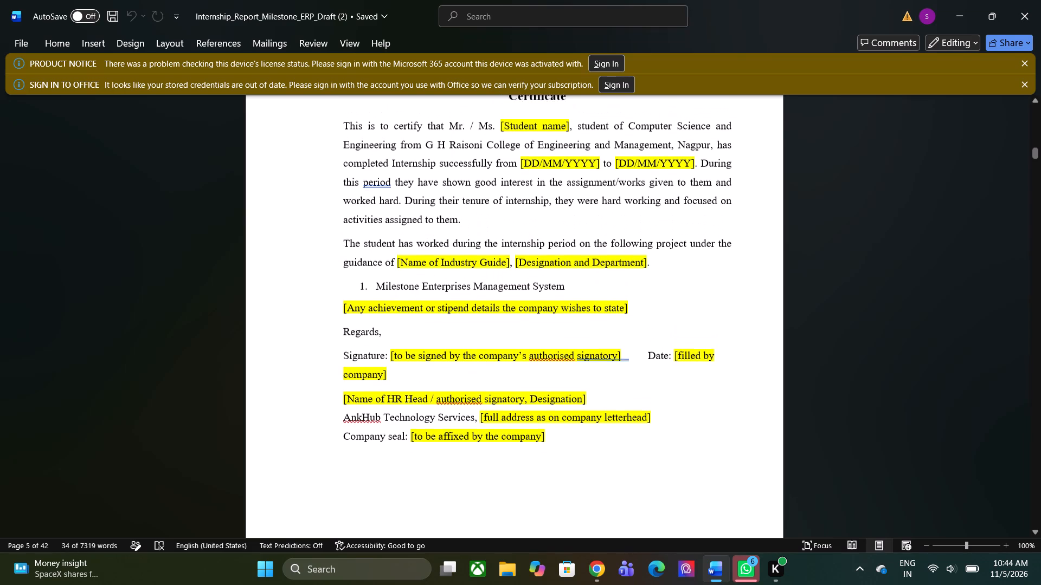
scroll(538, 331, "up", 1)
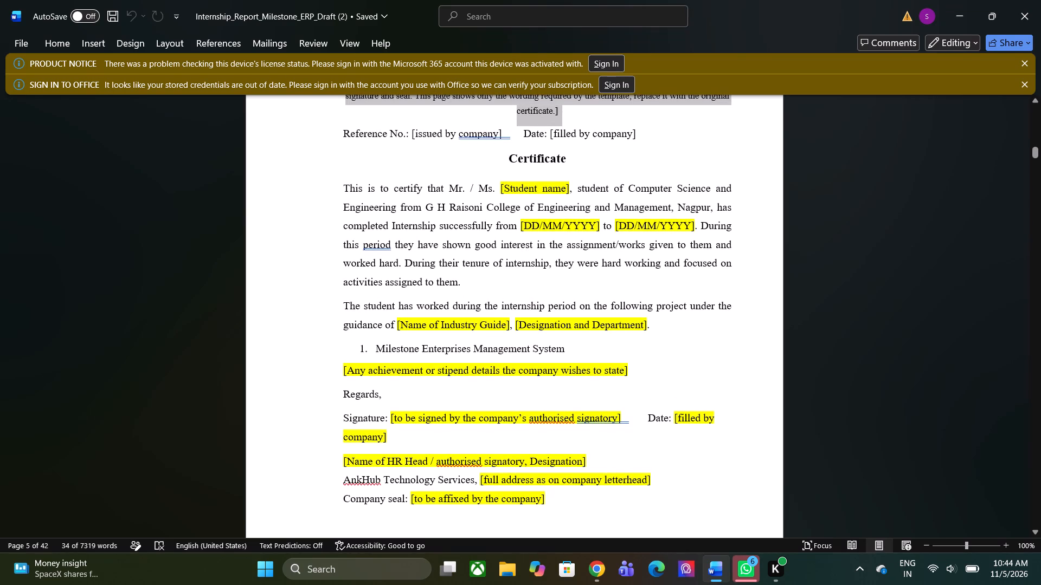
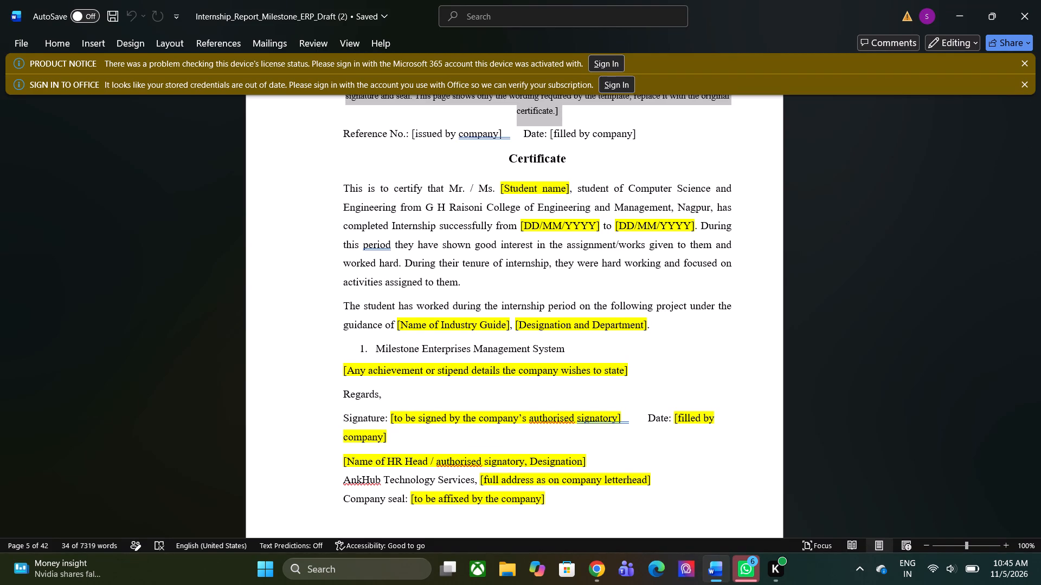
Examine the AnkHub Technology Services certificate page for its internship date, industry guide, HR signatory, address and seal placeholders.
scroll(613, 348, "down", 1)
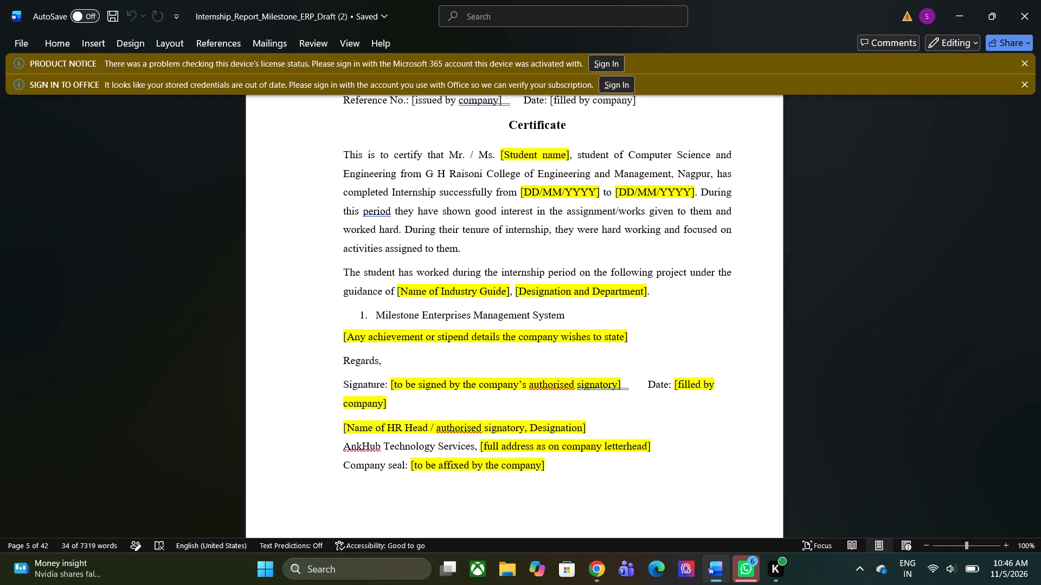
scroll(613, 348, "down", 1)
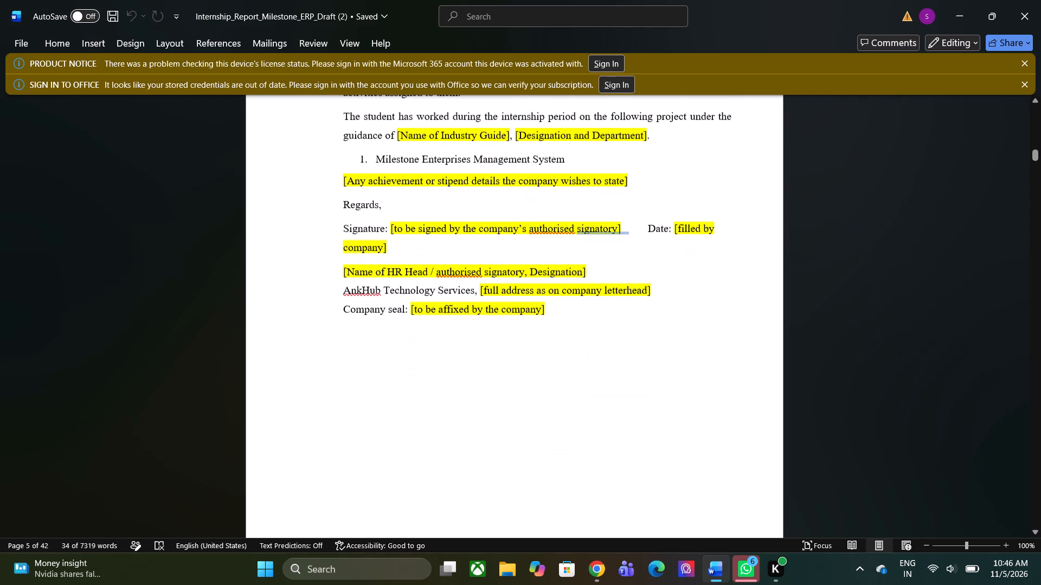
scroll(613, 348, "up", 1)
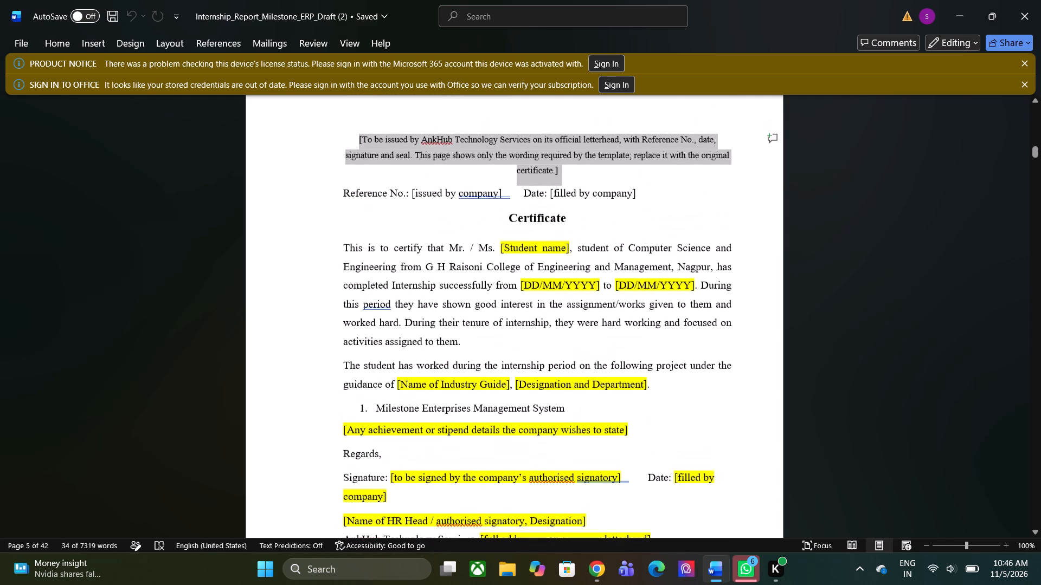
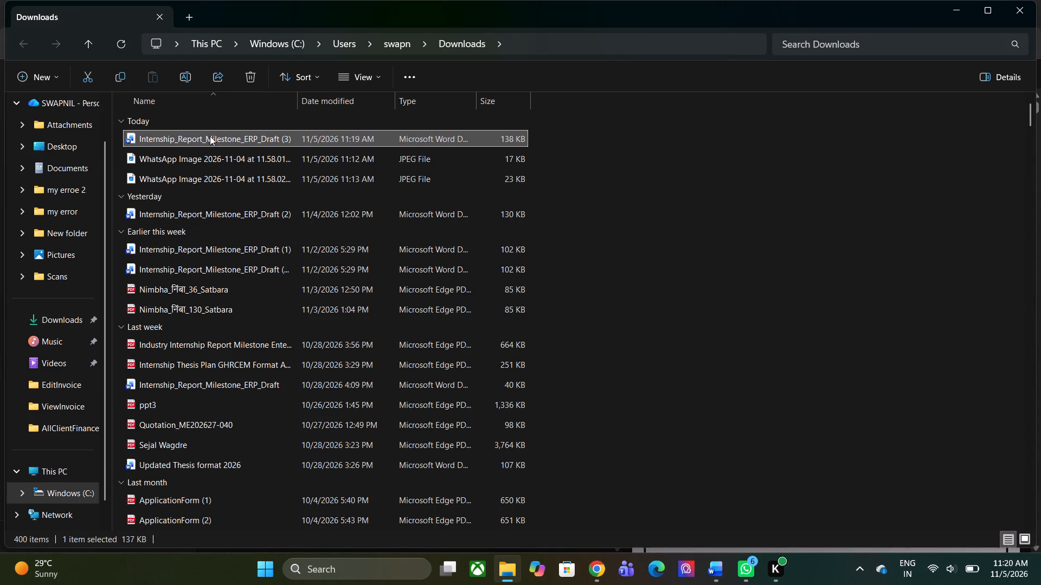
double_click(199, 132)
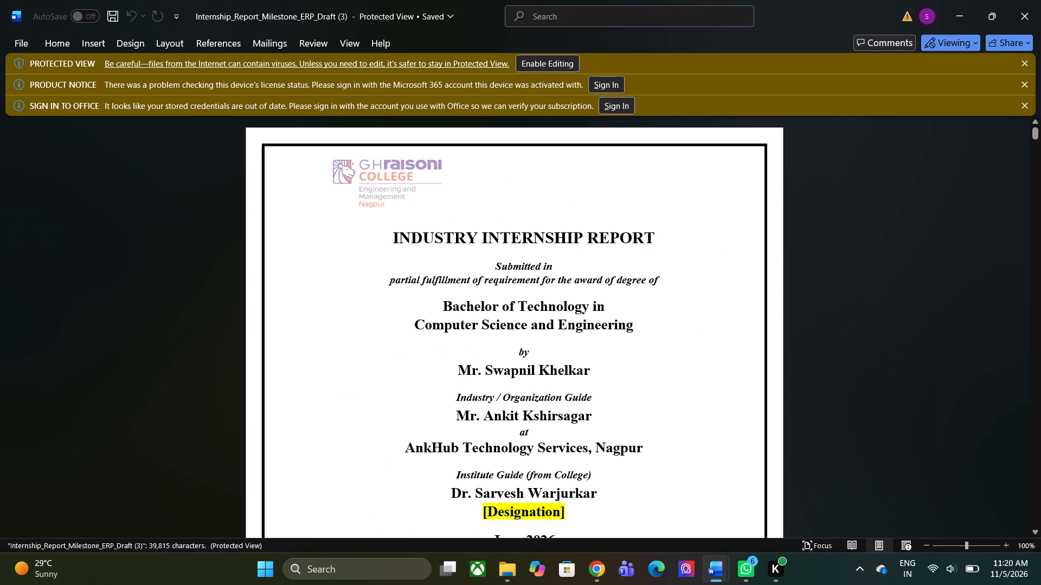
left_click_drag(394, 237, 646, 226)
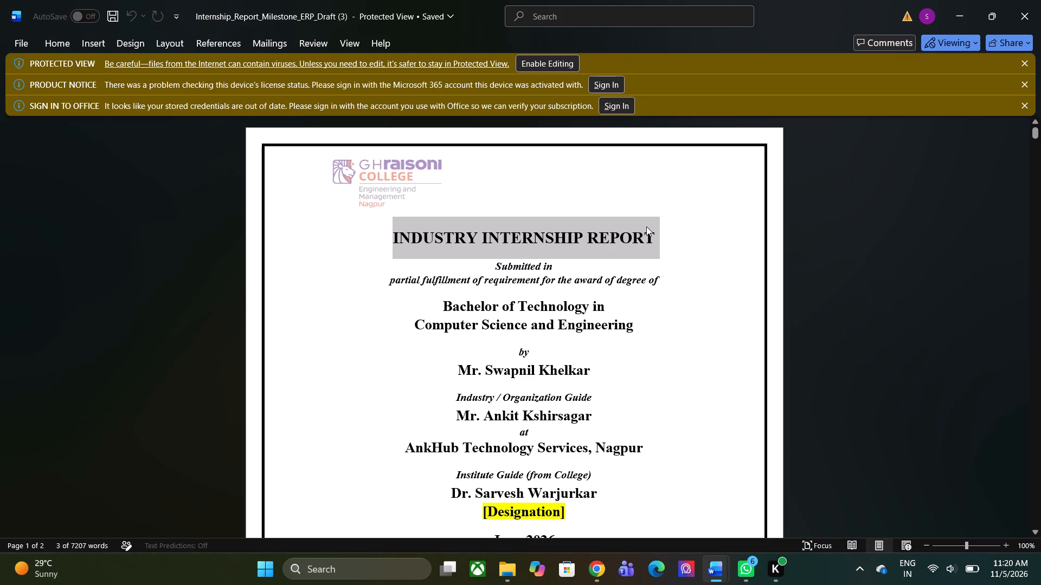
left_click(548, 63)
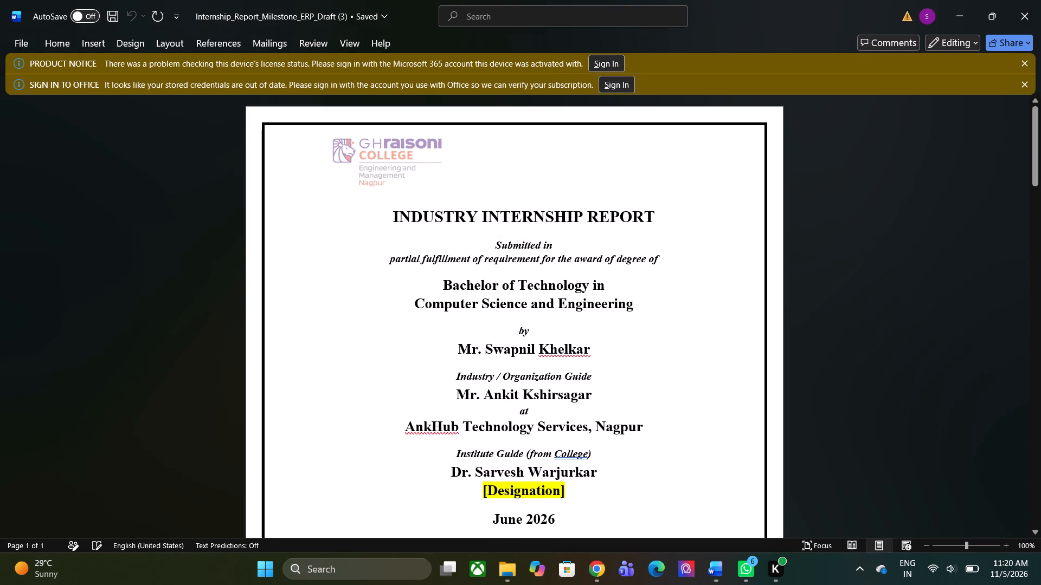
Examine the cover page's title, guide details, date and college footer in the Word document.
left_click_drag(393, 216, 429, 216)
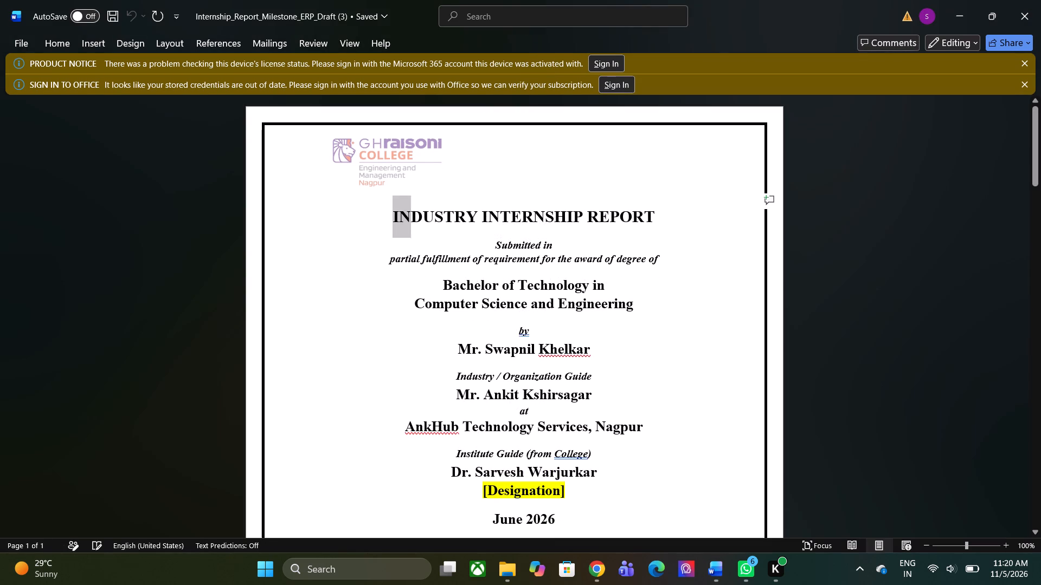
left_click_drag(429, 216, 641, 207)
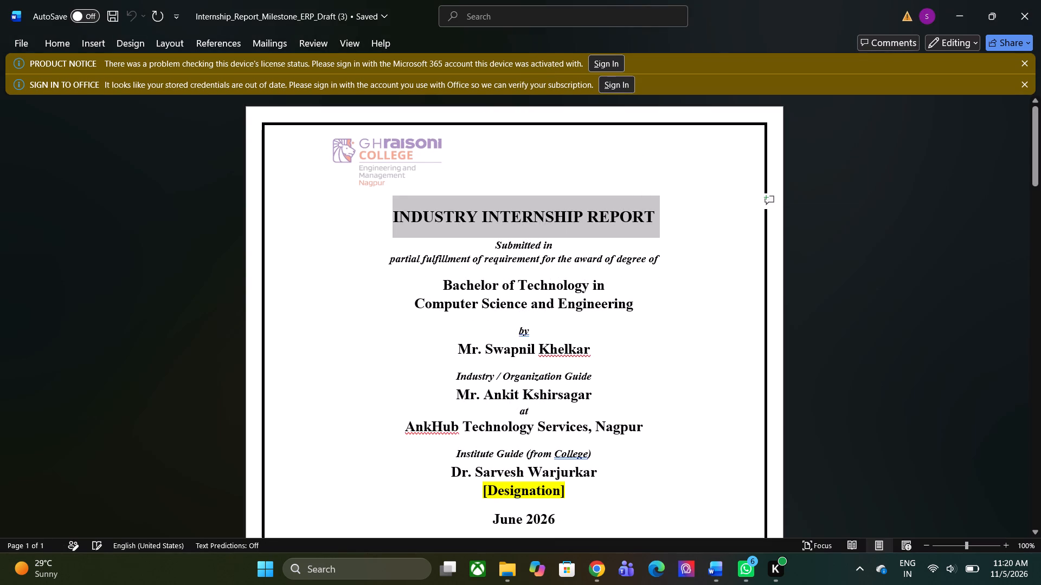
left_click(712, 273)
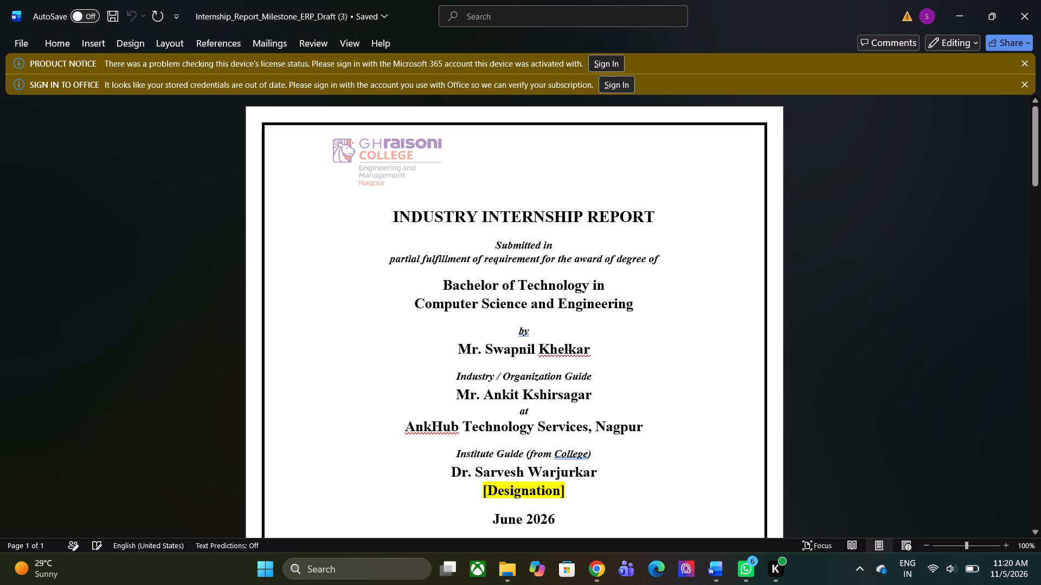
scroll(712, 273, "down", 6)
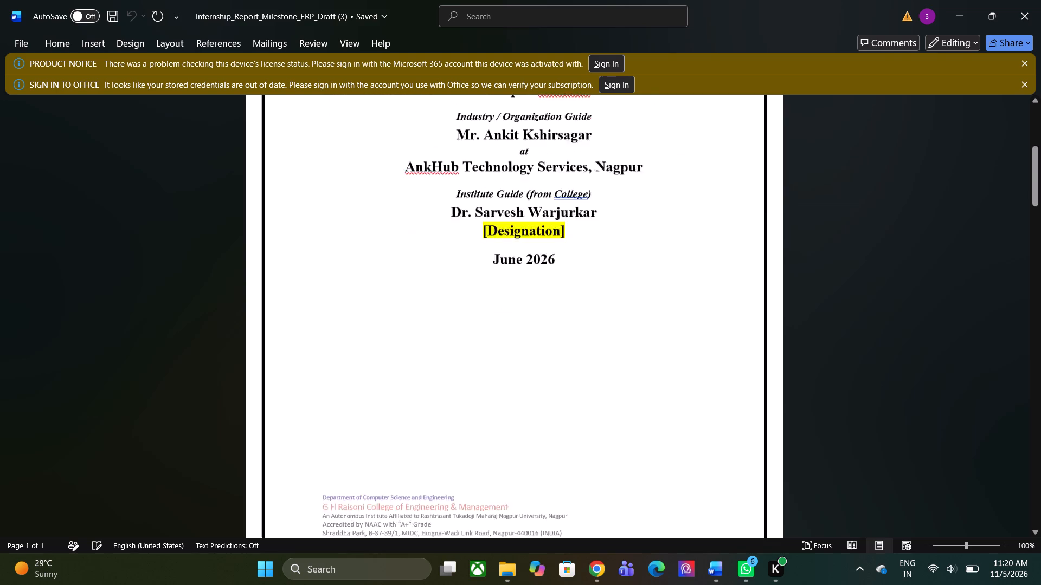
scroll(712, 273, "down", 1)
scroll(579, 275, "up", 1)
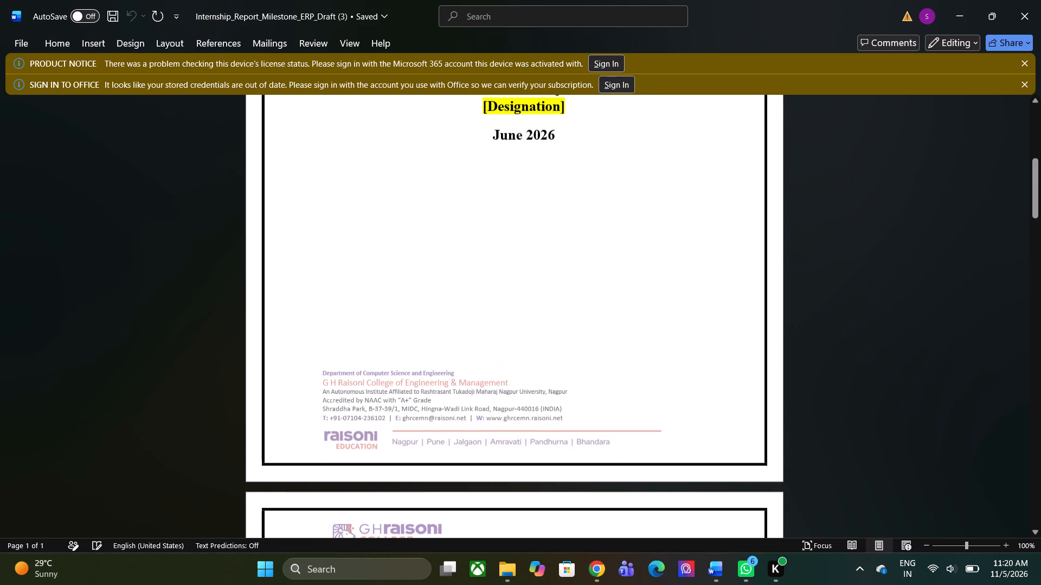
left_click(528, 298)
scroll(528, 298, "up", 1)
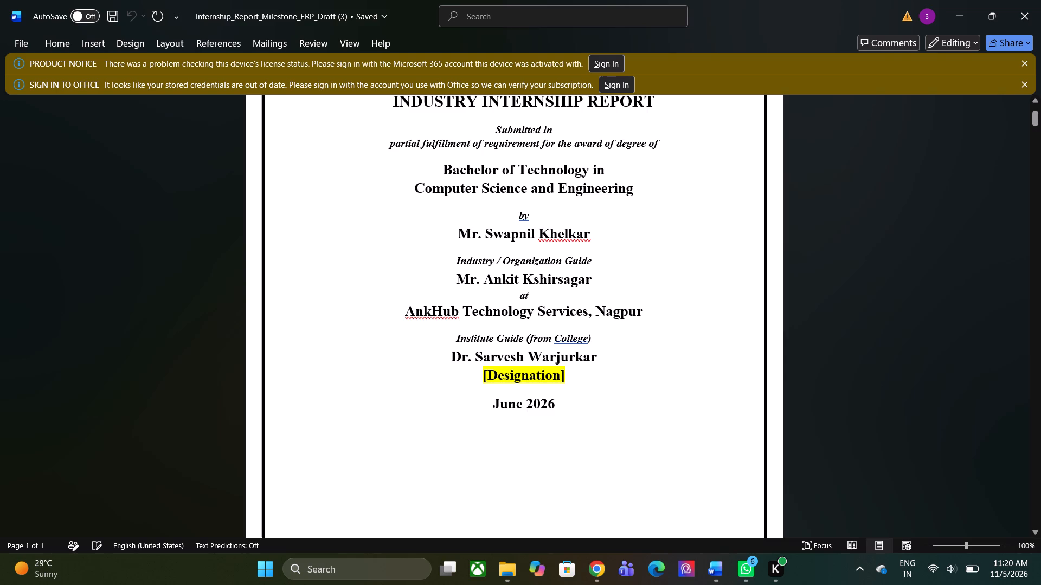
left_click_drag(445, 359, 572, 354)
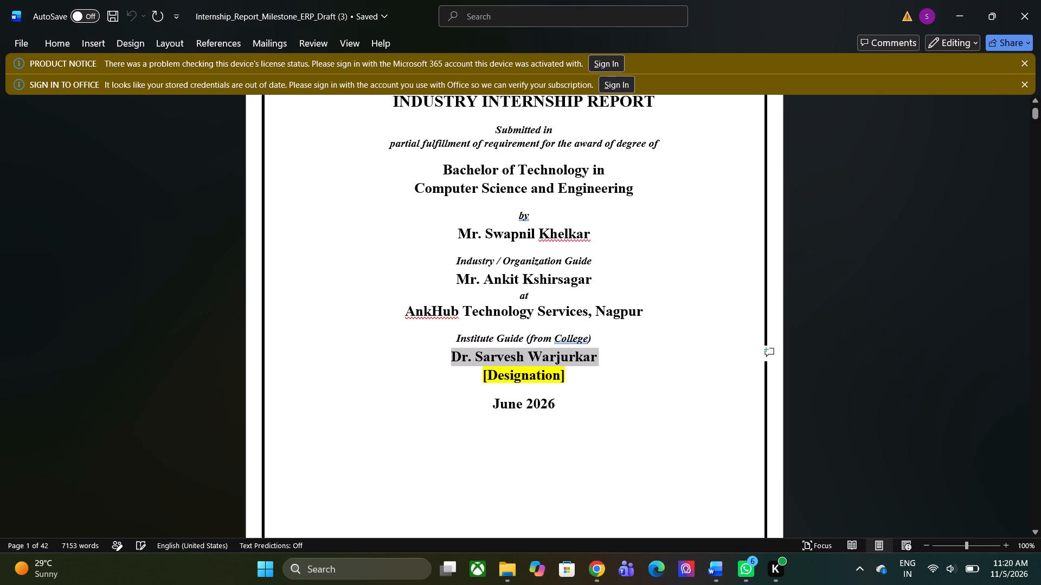
left_click_drag(572, 354, 581, 354)
left_click(631, 395)
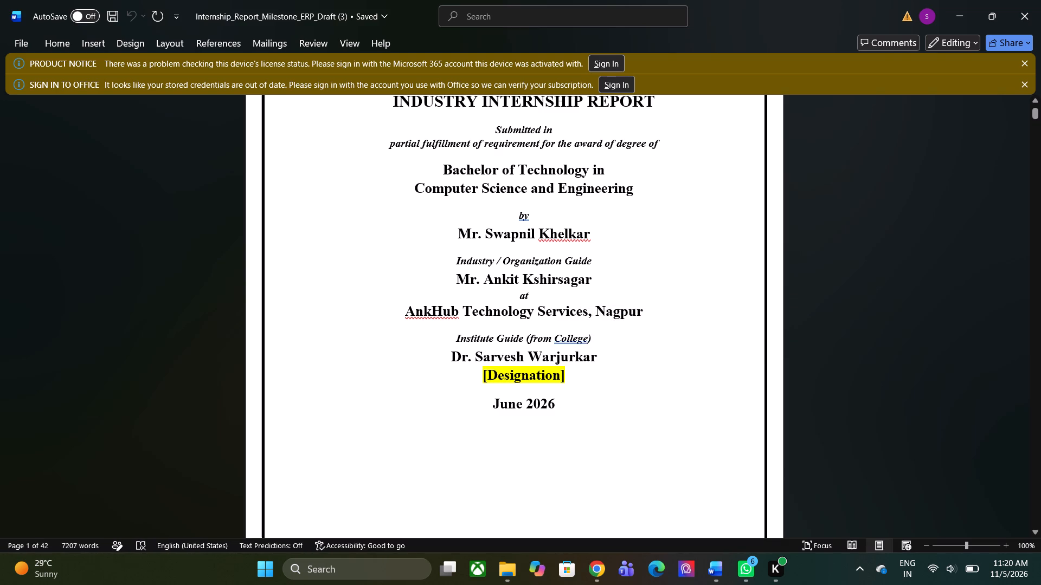
scroll(575, 261, "up", 1)
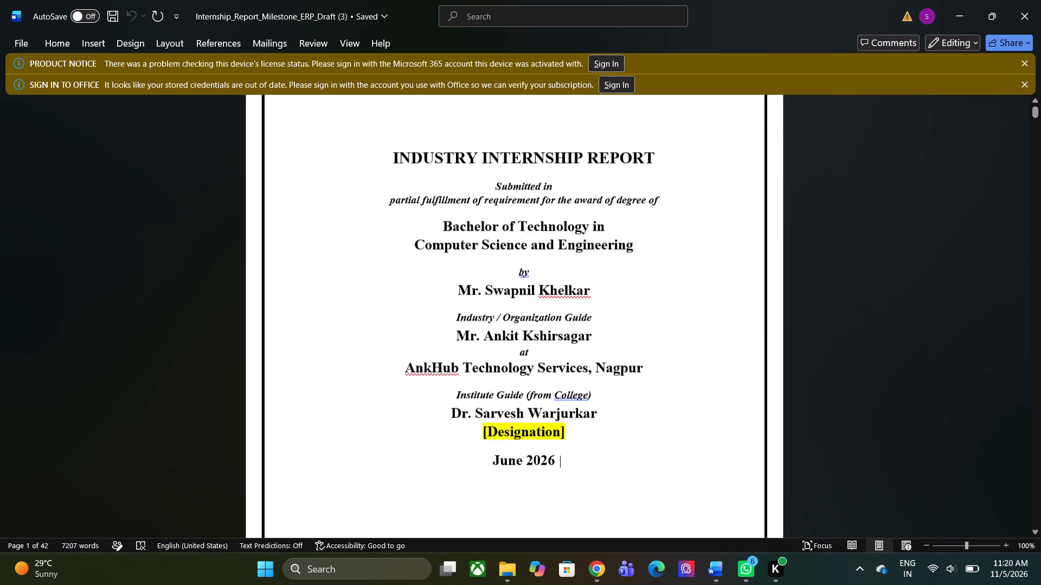
scroll(575, 261, "up", 1)
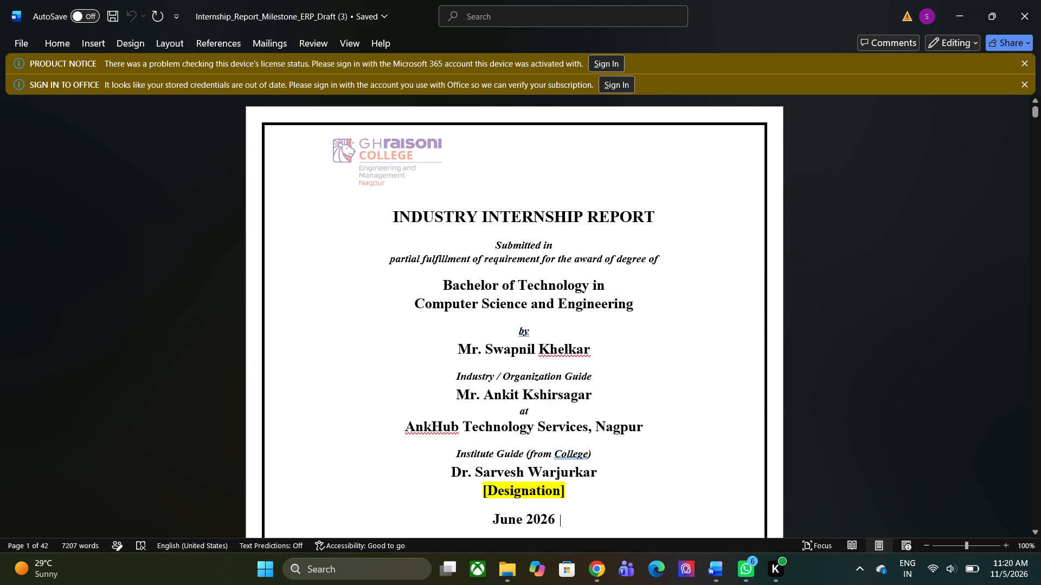
Add a blank line on the cover page after "by", "Industry / Organization Guide", the industry guide's name, the AnkHub line and "Institute Guide (from College)".
left_click(546, 330)
key("Return")
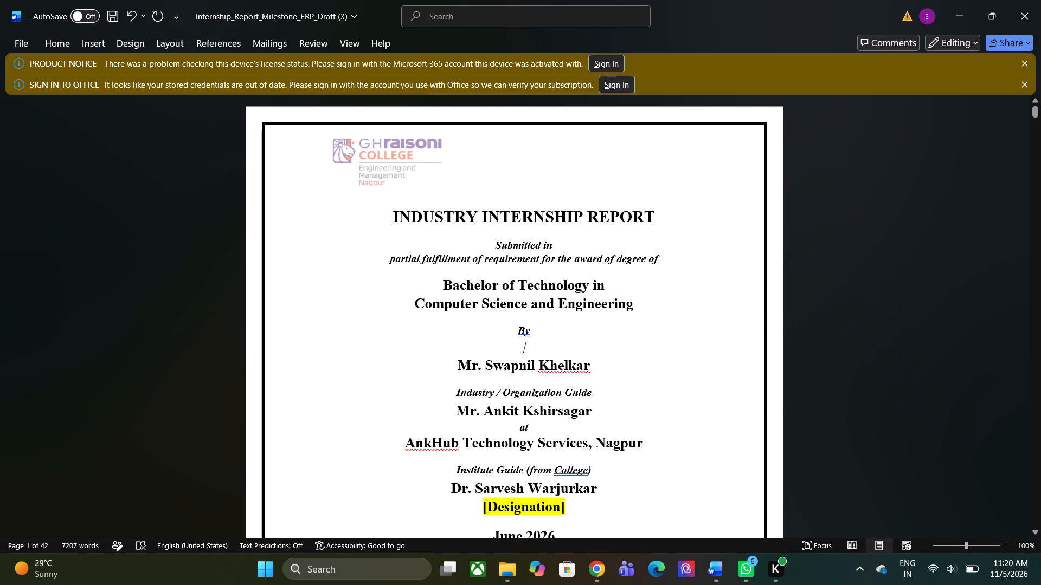
left_click(590, 390)
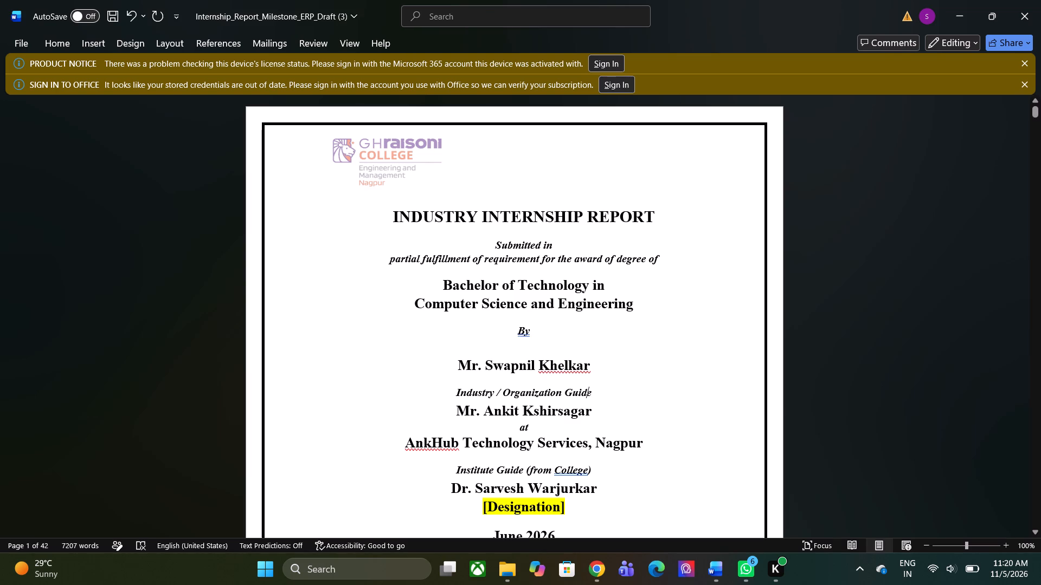
left_click(592, 392)
key("Return")
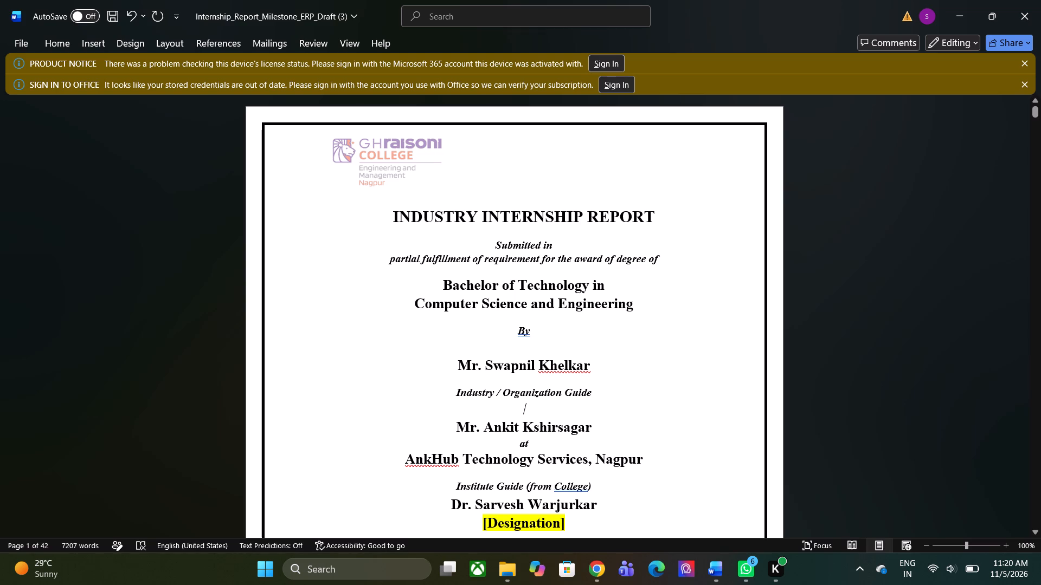
left_click(605, 431)
key("Return")
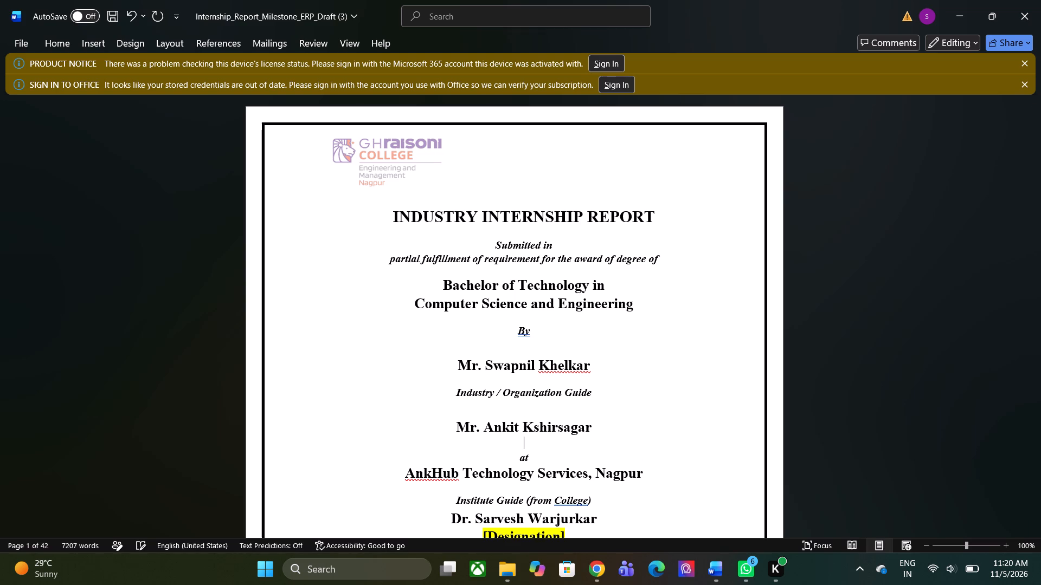
left_click(653, 473)
key("Return")
scroll(653, 473, "down", 2)
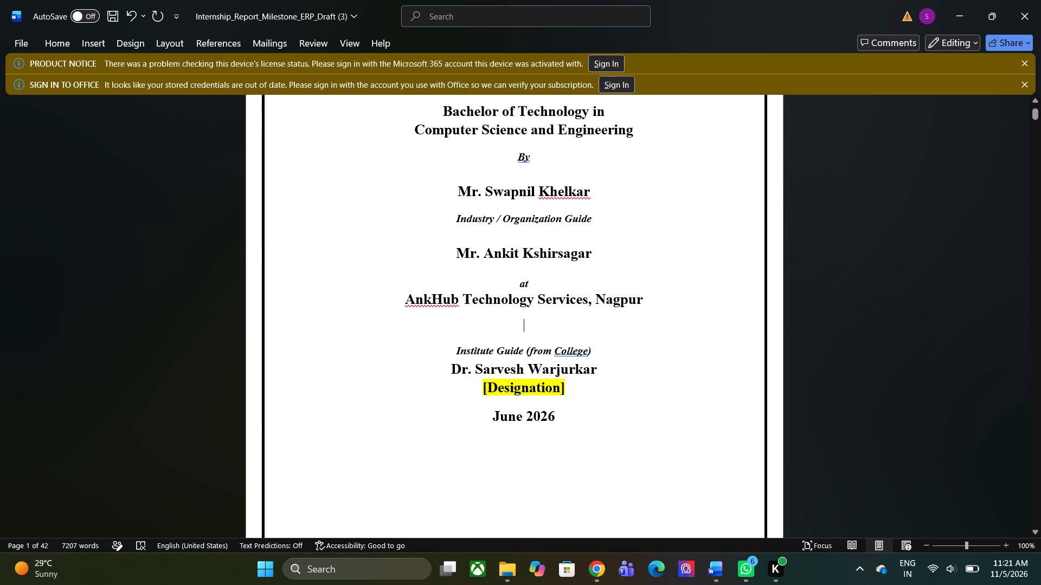
left_click(595, 350)
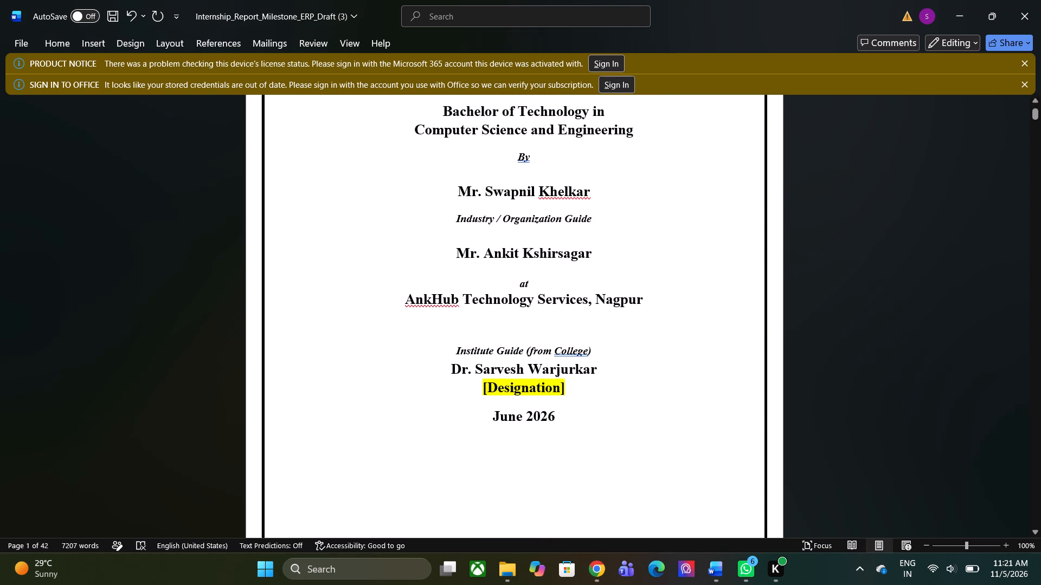
key("Return")
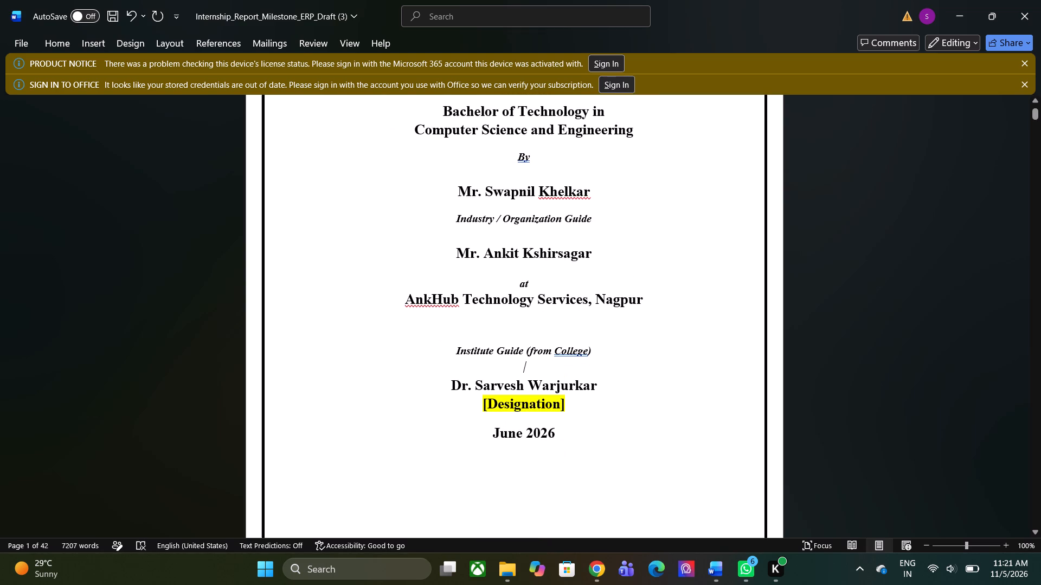
Add a blank line on the cover page between the "partial fulfillment of requirement" line and "Bachelor of Technology in".
left_click(550, 404)
key("Right")
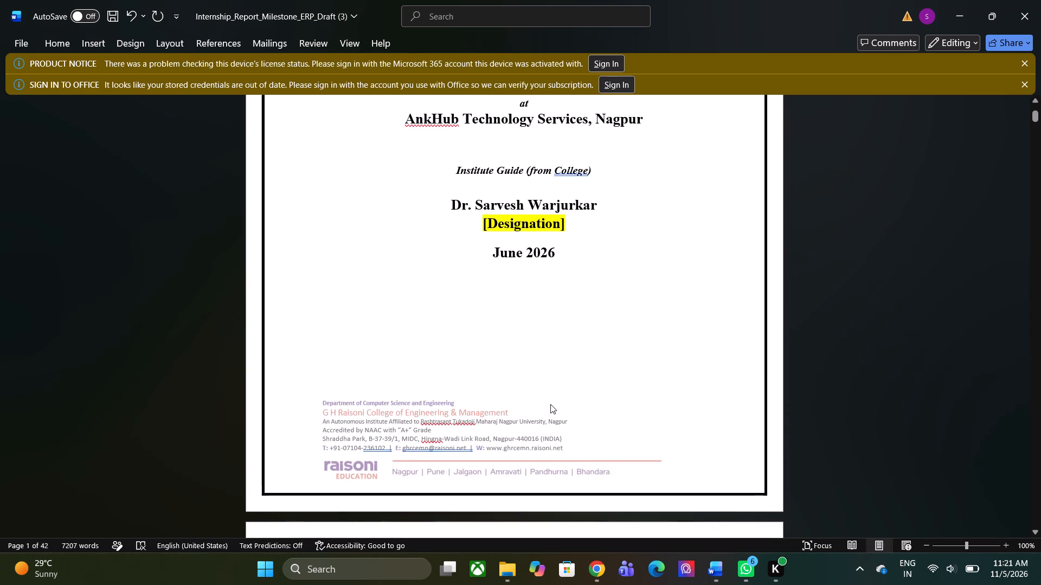
scroll(550, 404, "up", 3)
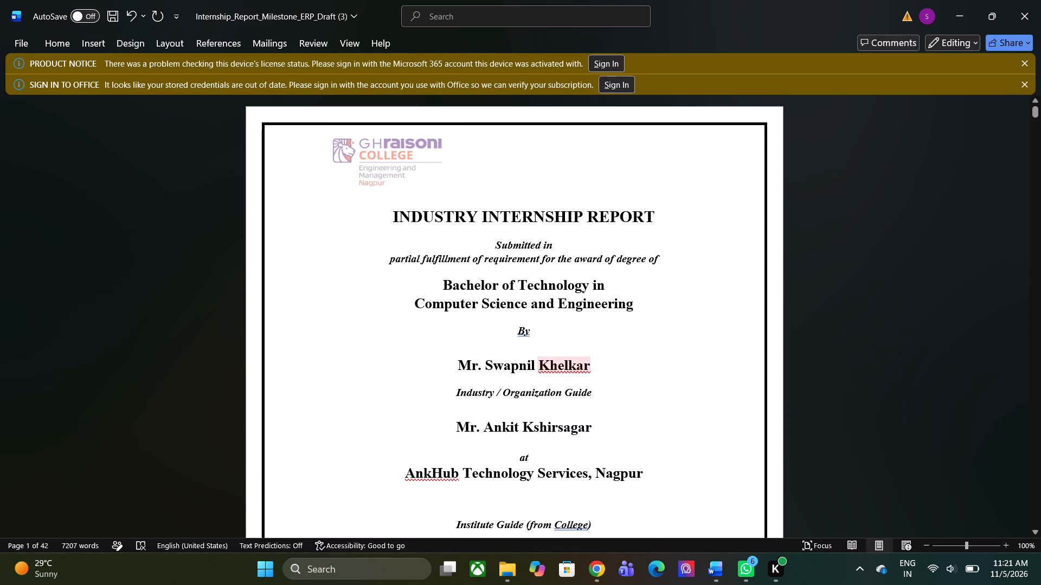
left_click(554, 271)
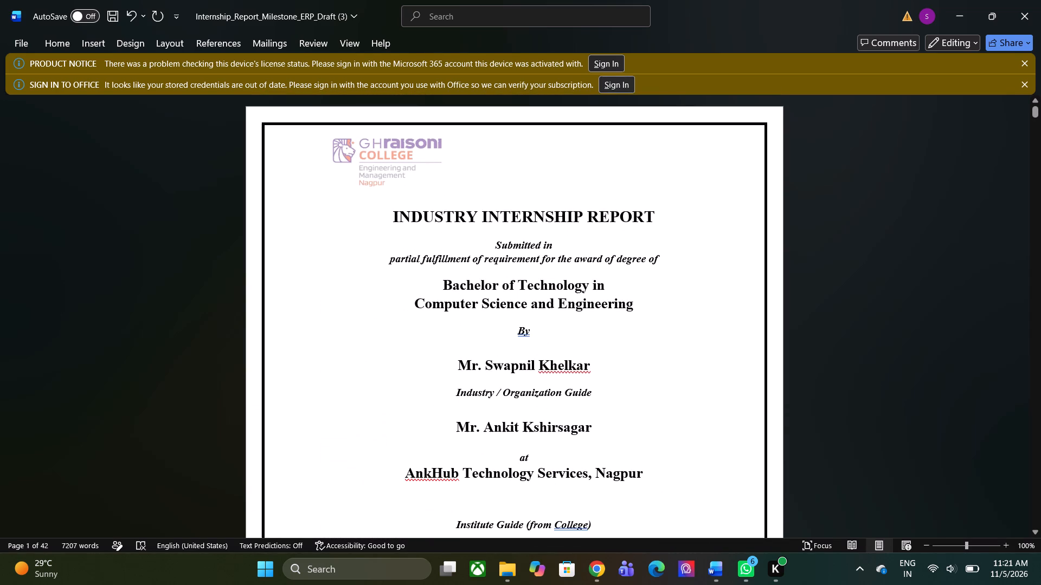
left_click(672, 256)
key("Return")
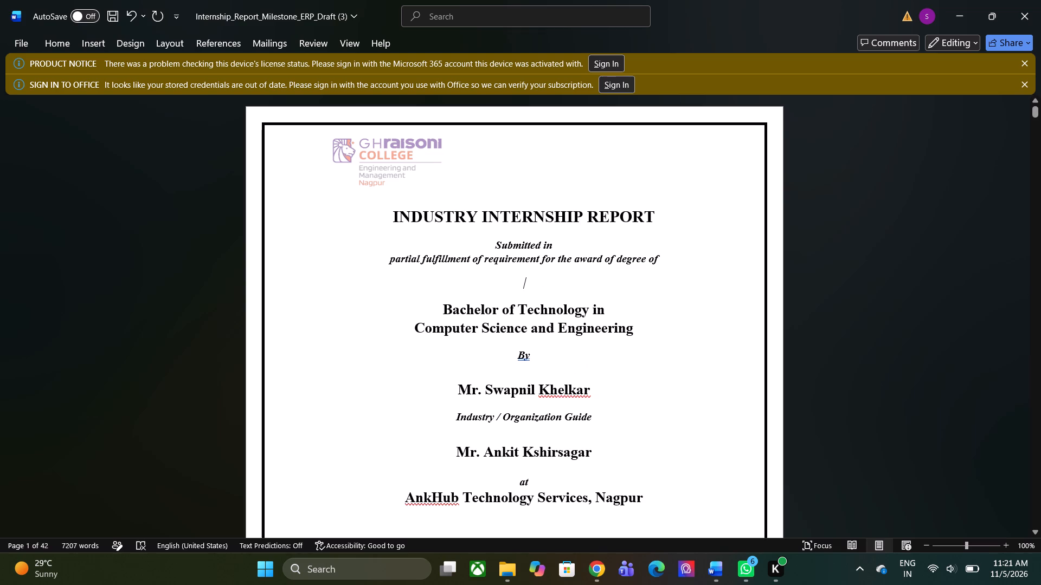
Add one blank line above the "INDUSTRY INTERNSHIP REPORT" title on the cover page.
scroll(667, 238, "down", 1)
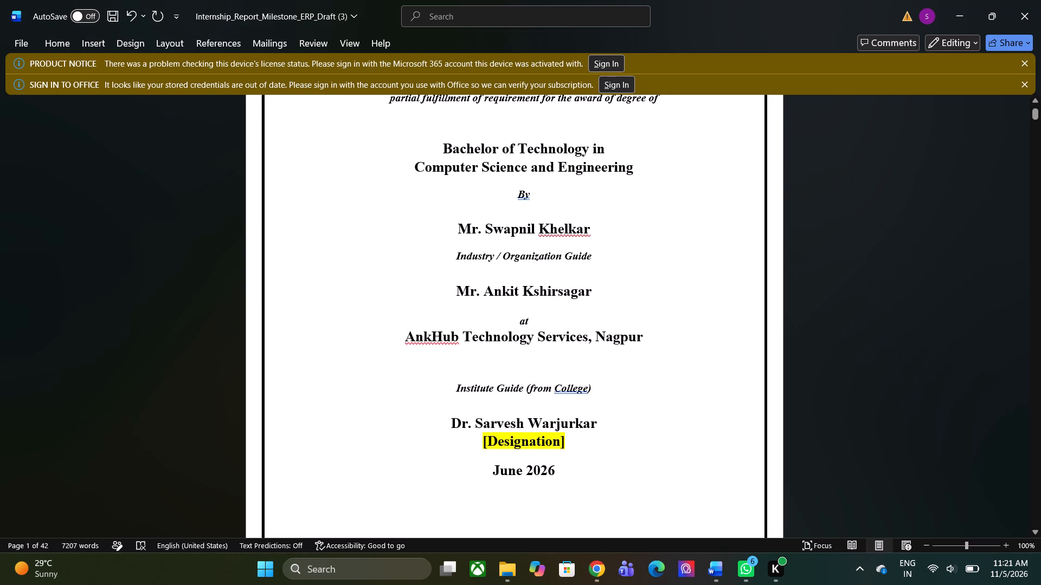
scroll(656, 253, "down", 1)
scroll(656, 253, "down", 4, "ctrl")
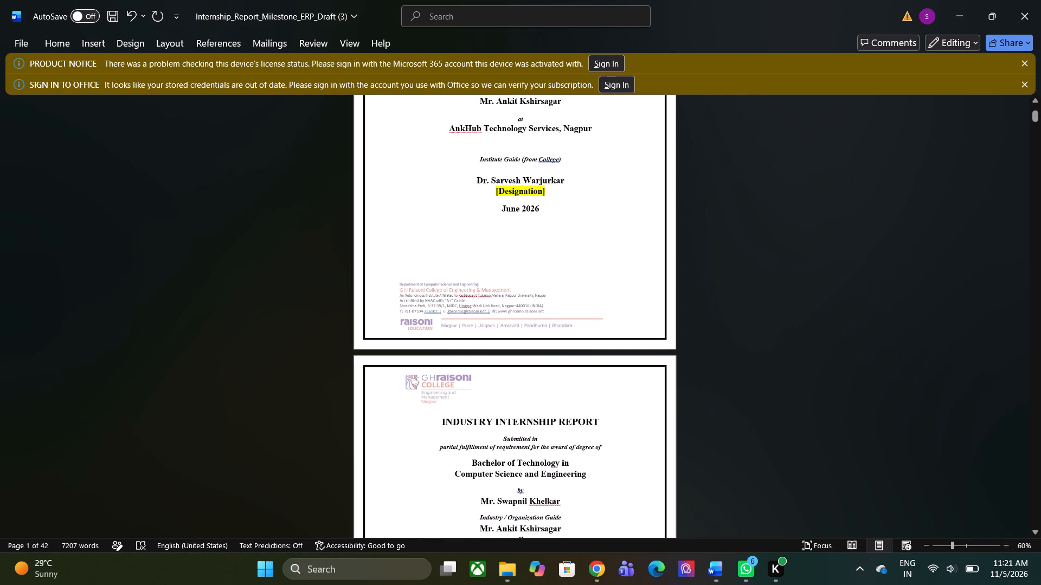
scroll(549, 323, "up", 2)
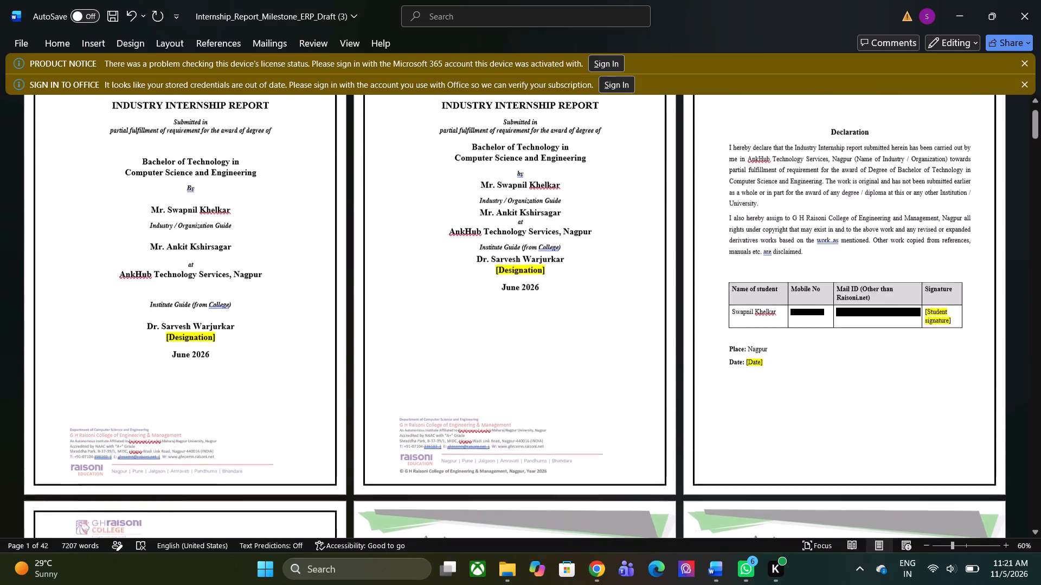
scroll(549, 323, "up", 3)
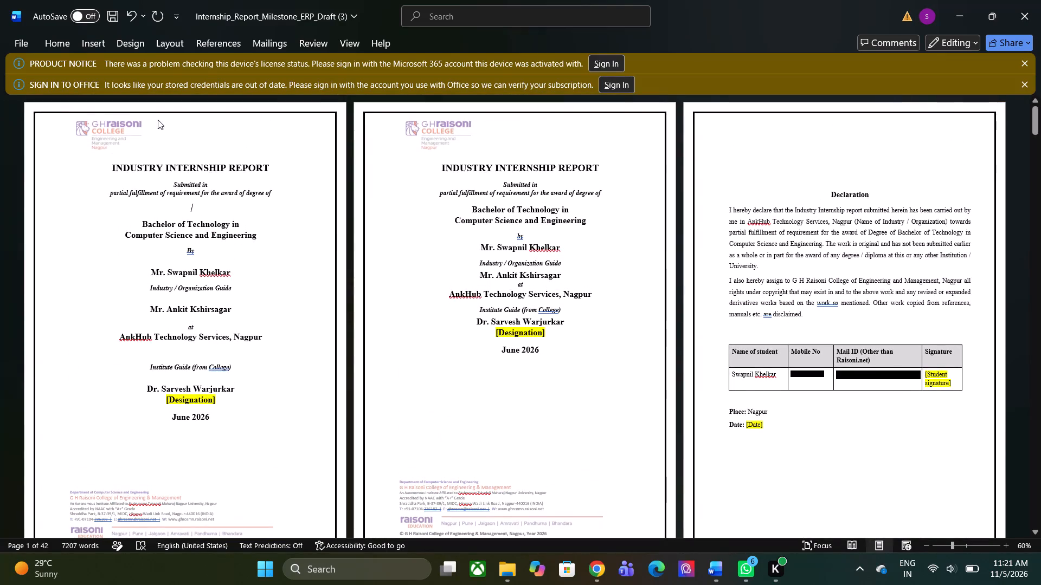
left_click(153, 149)
left_click(160, 138)
key("Left")
key("Left")
key("Left")
key("Left")
key("Left")
key("Left")
key("Left")
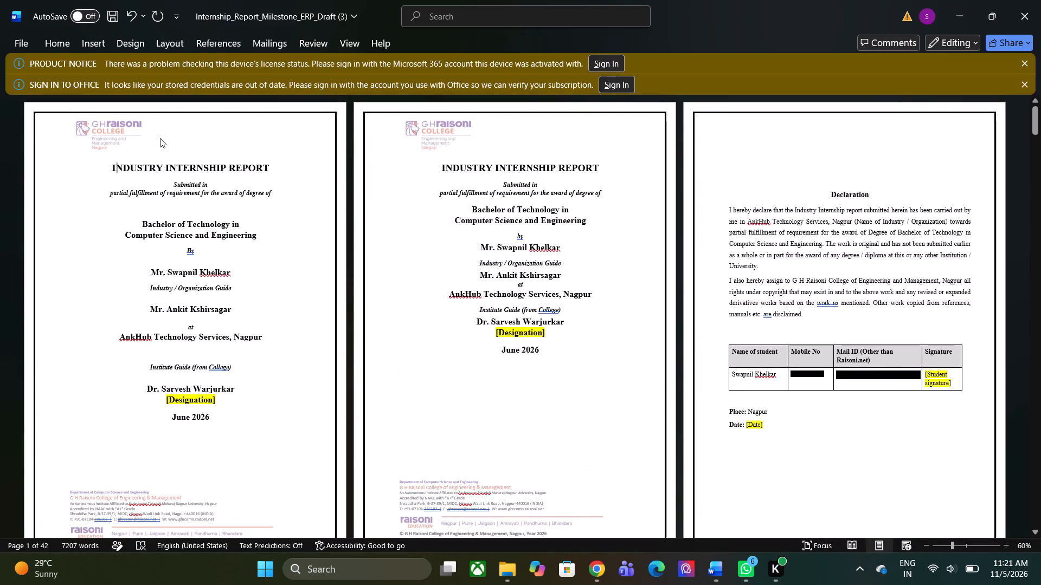
key("Left")
key("Return")
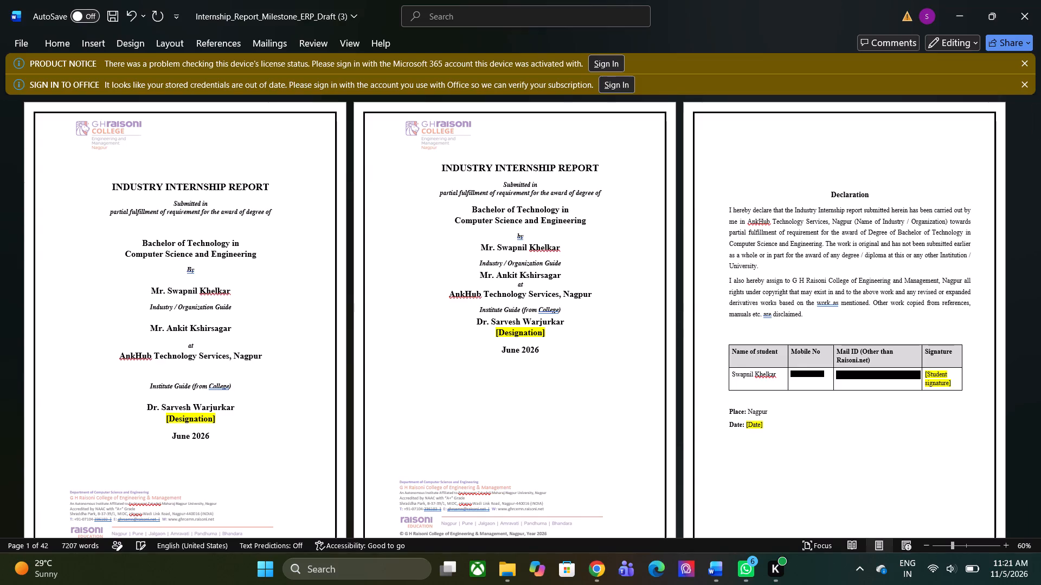
key("Return")
key("BackSpace")
Compare the spacing of the cover page with the second title page and look over the layout of the following pages.
scroll(160, 138, "up", 3, "ctrl")
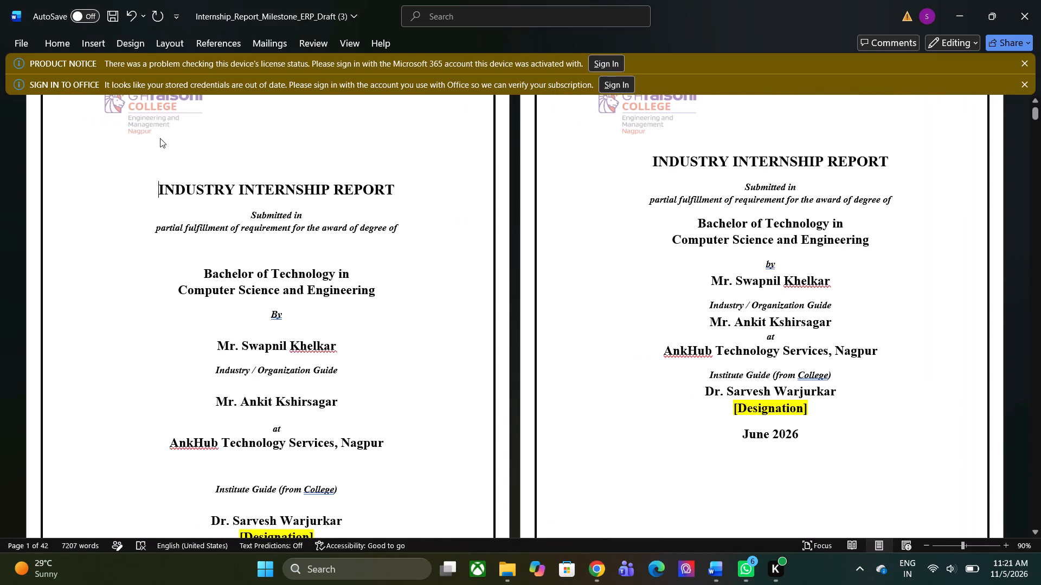
scroll(160, 138, "up", 2, "ctrl")
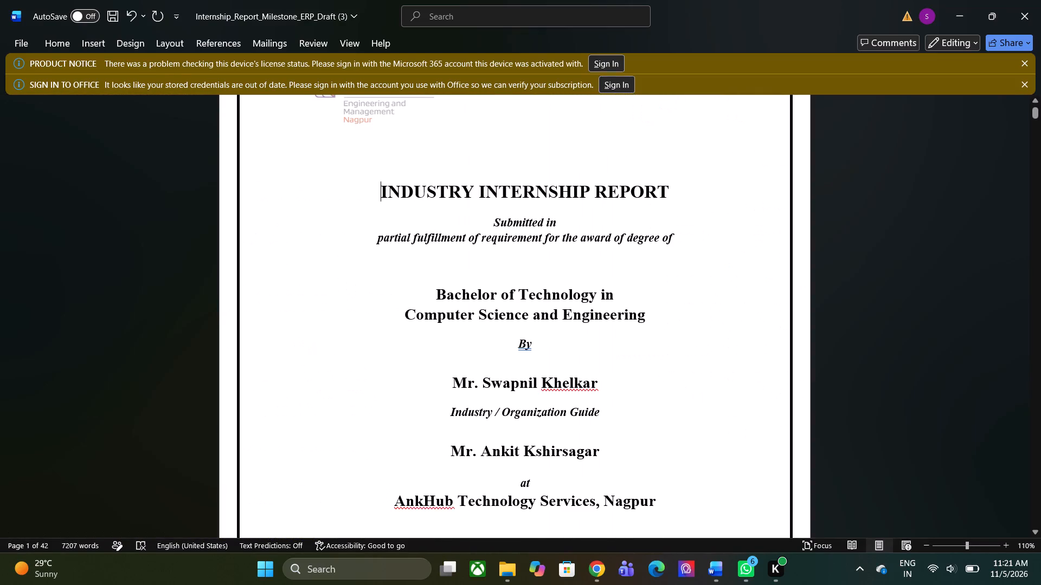
scroll(160, 138, "down", 7, "ctrl")
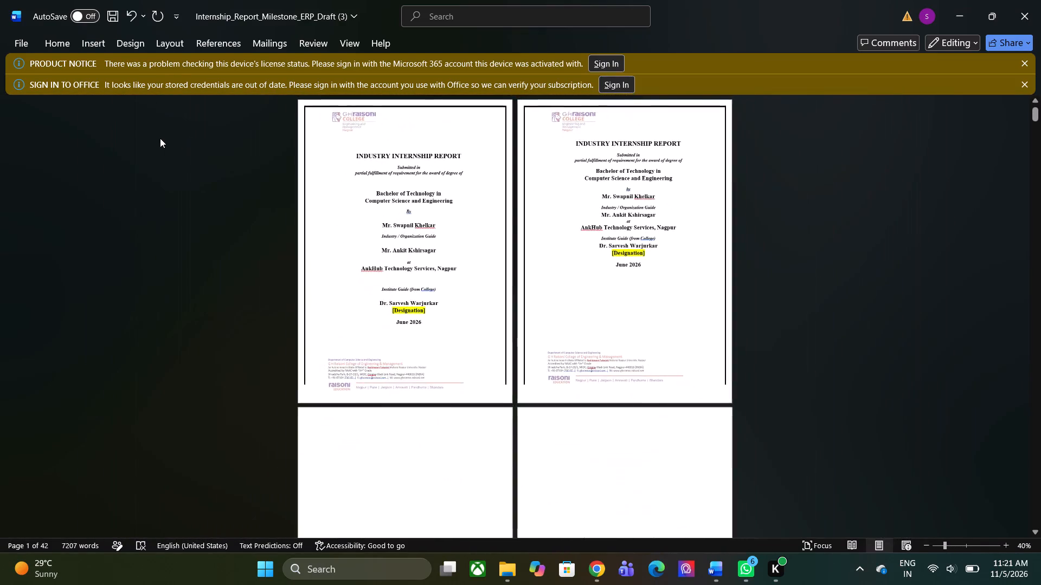
scroll(160, 138, "up", 1, "ctrl")
scroll(160, 138, "down", 7, "ctrl")
scroll(160, 138, "up", 2, "ctrl")
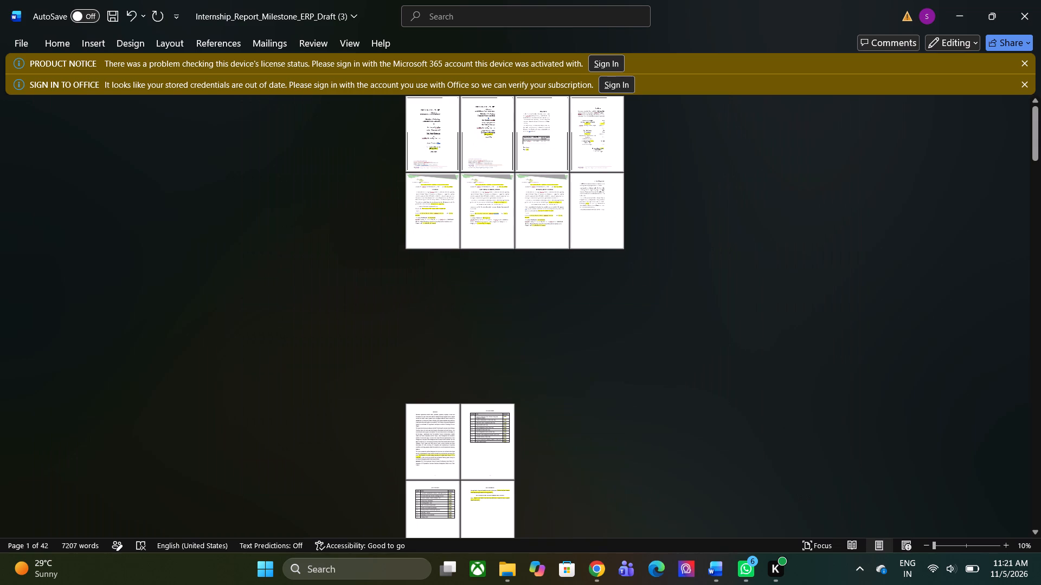
scroll(220, 204, "right", 19)
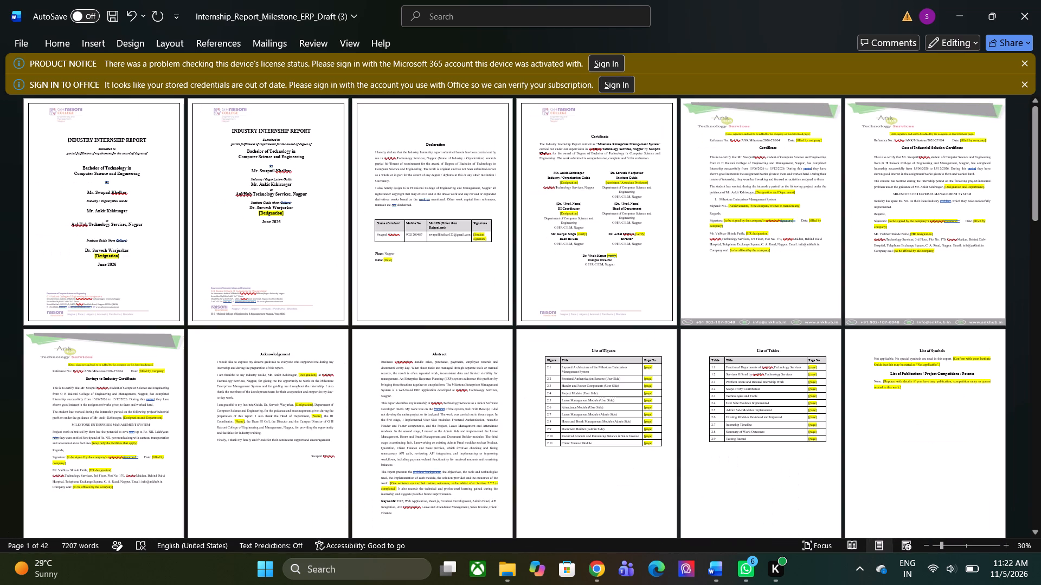
scroll(220, 204, "right", 1)
scroll(128, 197, "up", 6, "ctrl")
scroll(365, 277, "down", 1)
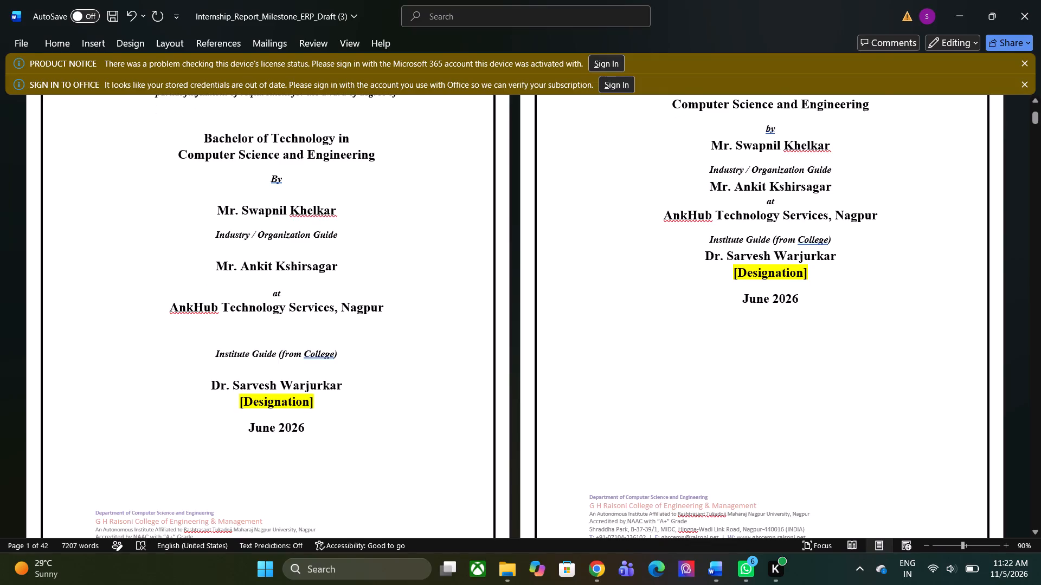
scroll(628, 308, "left", 1)
scroll(628, 308, "down", 4, "ctrl")
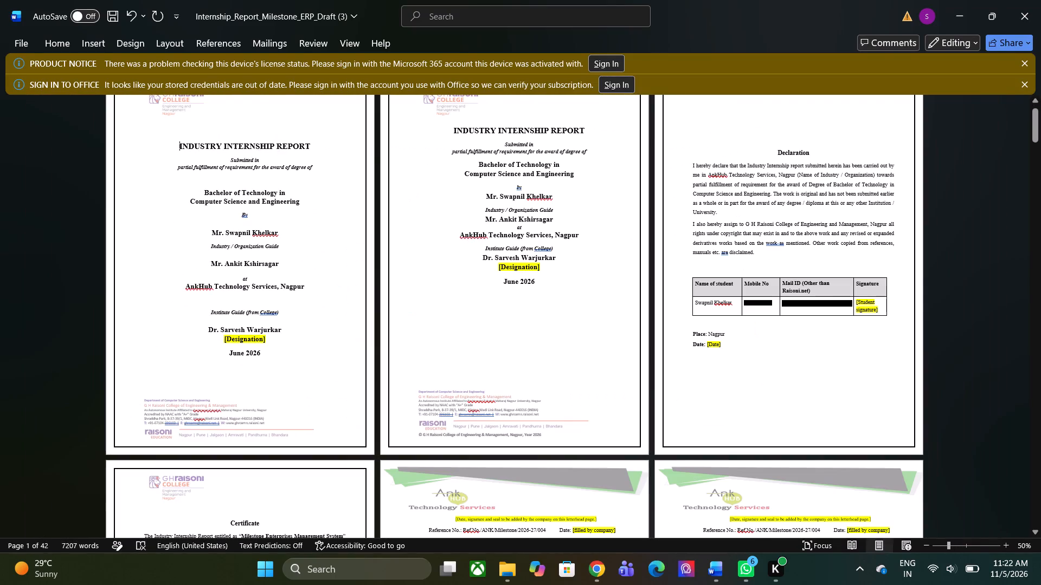
Replace the second title page's text, from the report title through "June 2026", with a copy of the re-spaced cover page text.
left_click(307, 316)
left_click(274, 353)
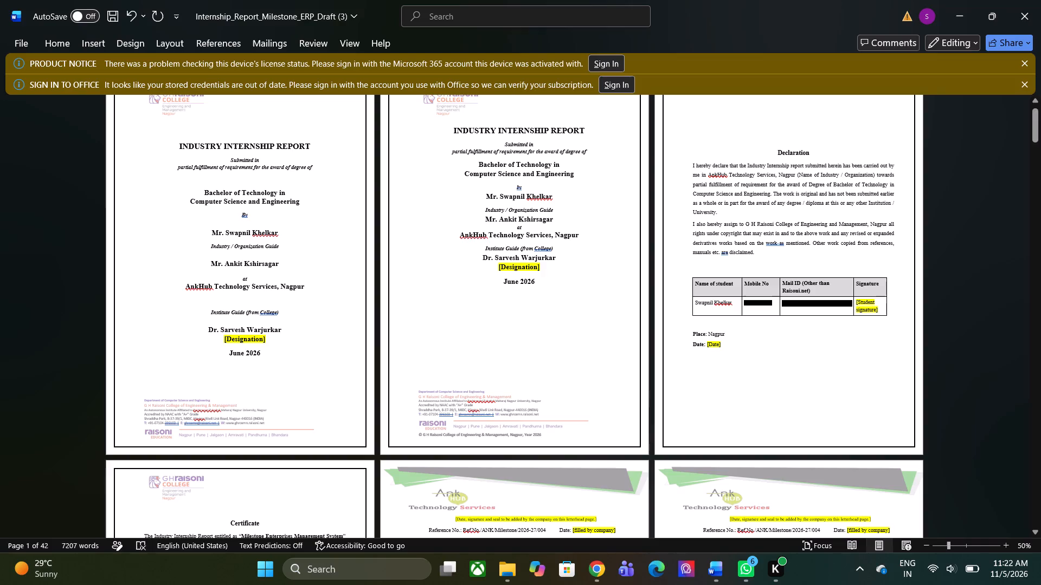
key("ctrl+c")
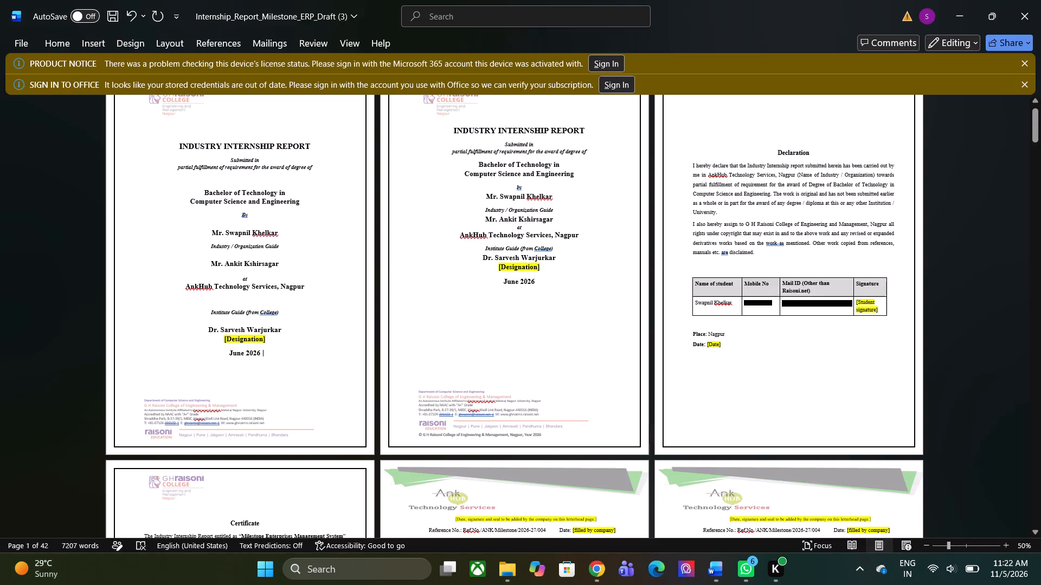
left_click(520, 312)
left_click_drag(170, 135, 331, 289)
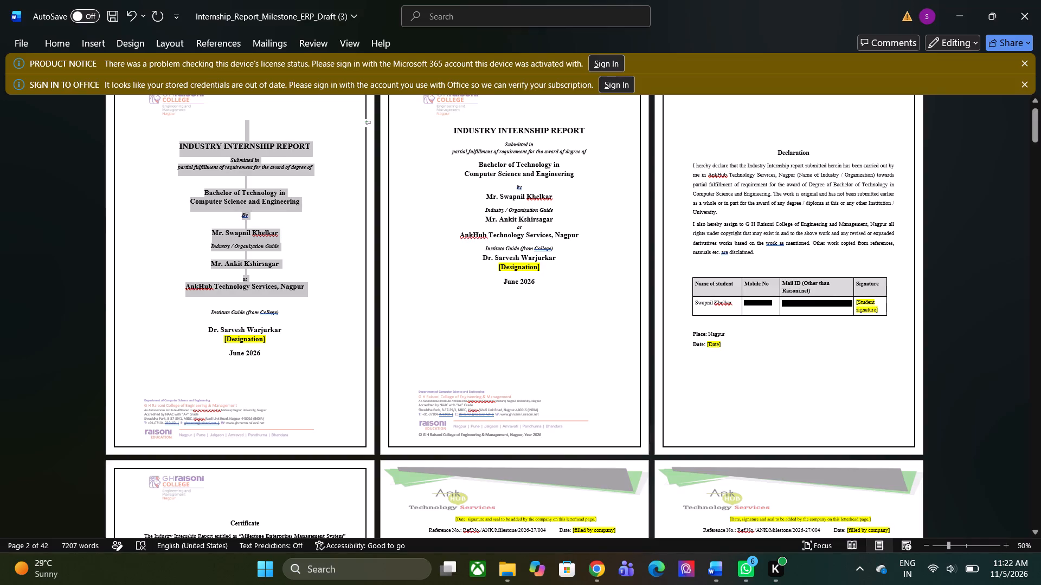
left_click_drag(331, 289, 343, 447)
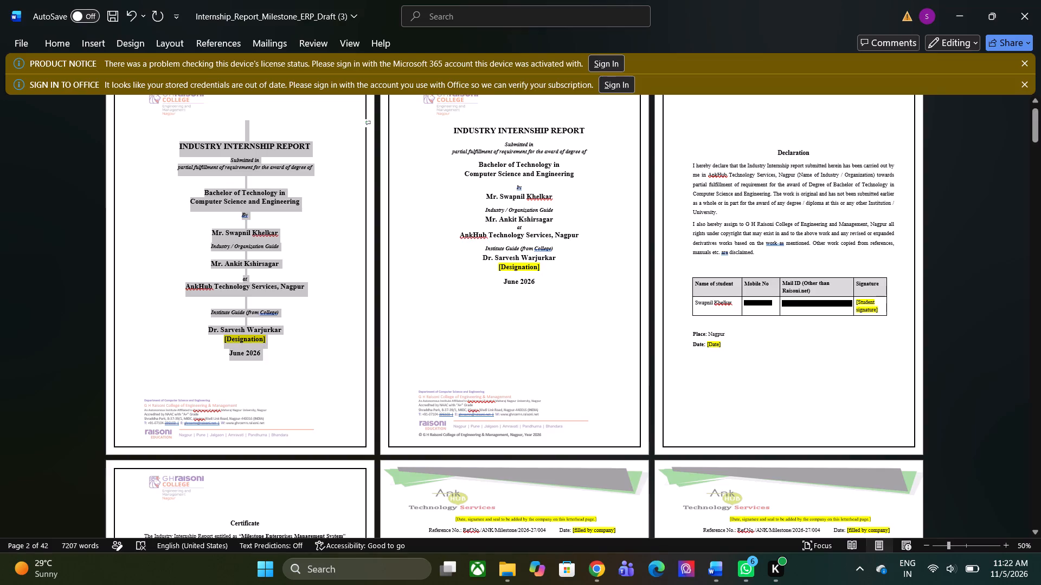
left_click_drag(343, 447, 310, 376)
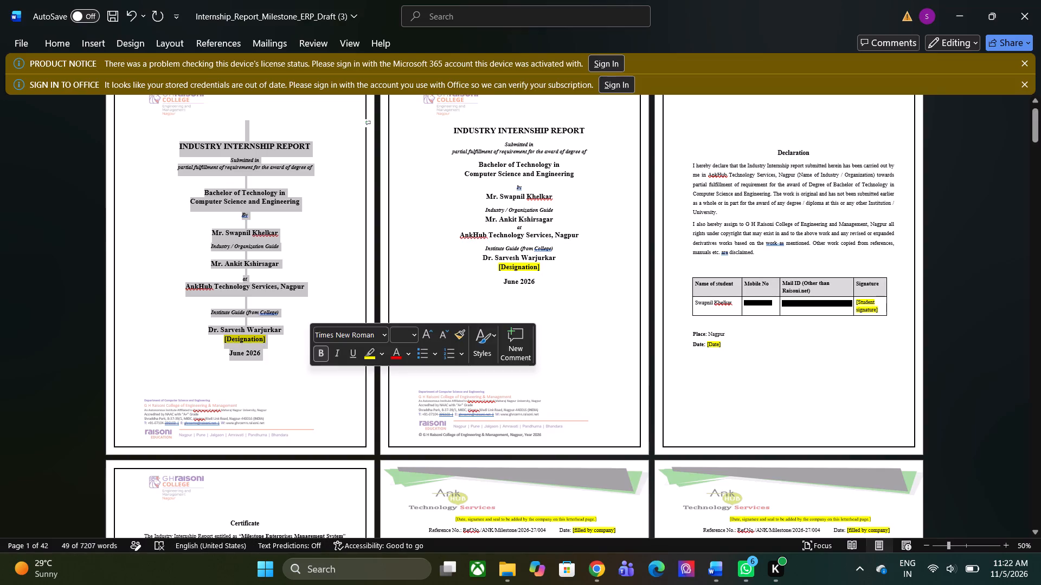
key("ctrl+c")
left_click(502, 287)
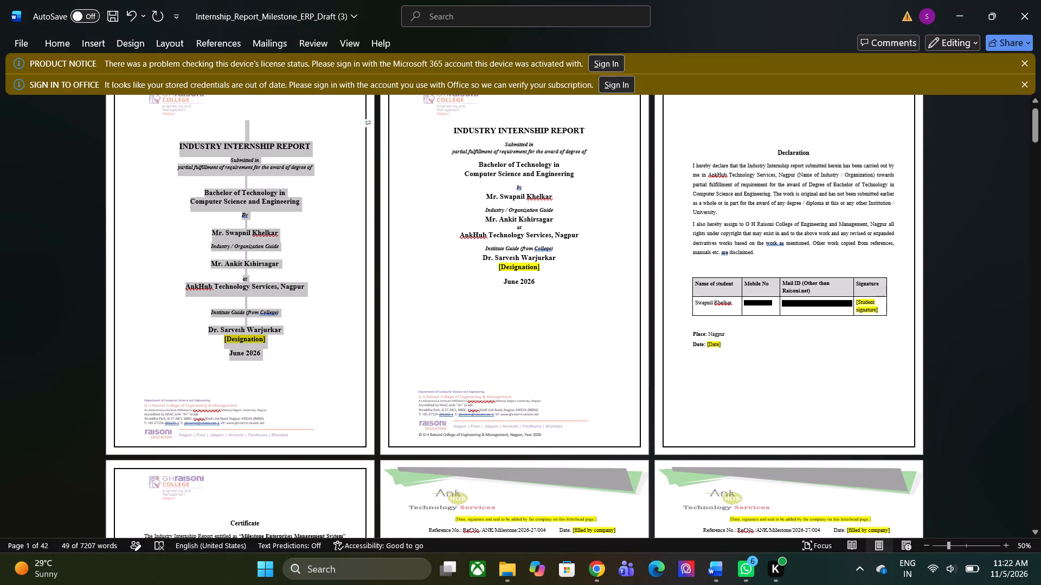
left_click_drag(449, 129, 534, 298)
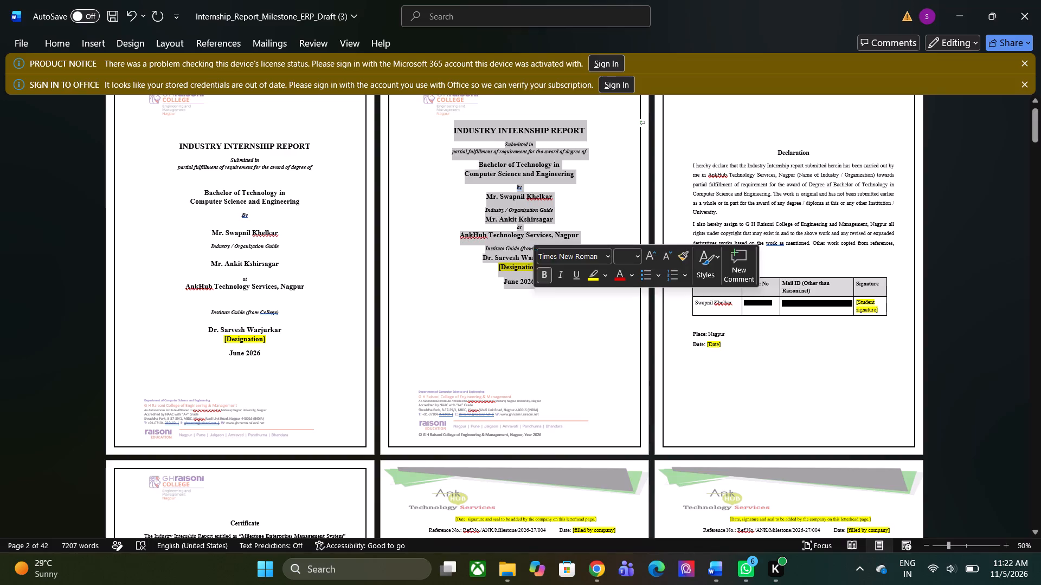
key("BackSpace")
key("ctrl+v")
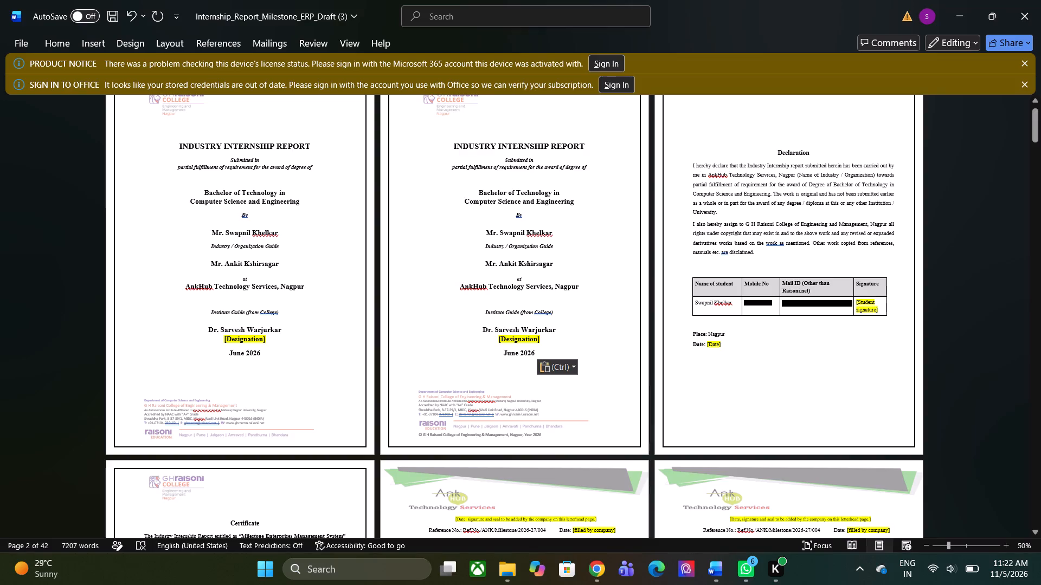
Compare the two title pages from heading to footer, and look over the declaration and certificate pages.
scroll(749, 315, "left", 1)
scroll(736, 313, "up", 4, "ctrl")
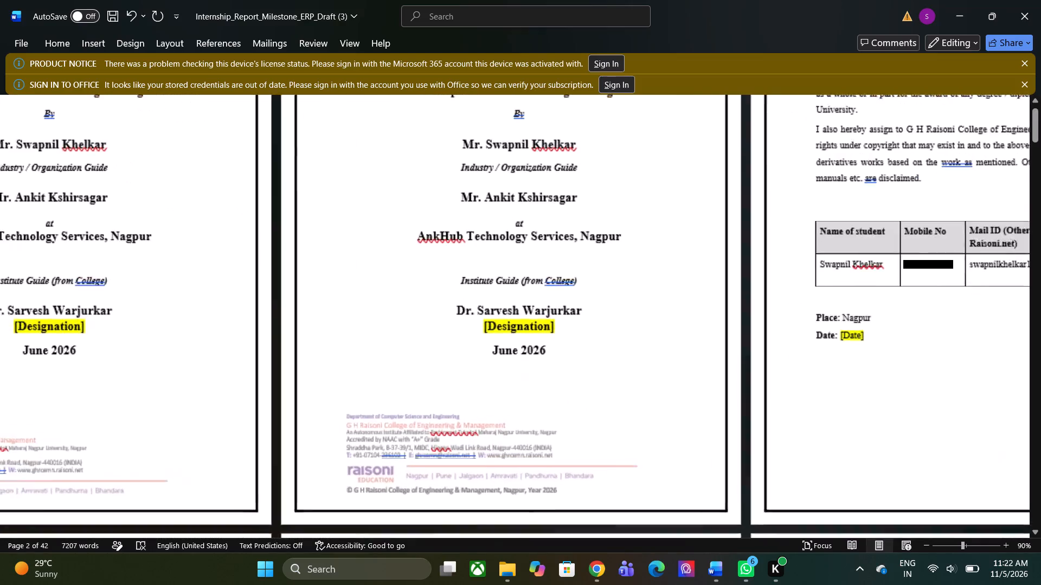
scroll(736, 313, "left", 3)
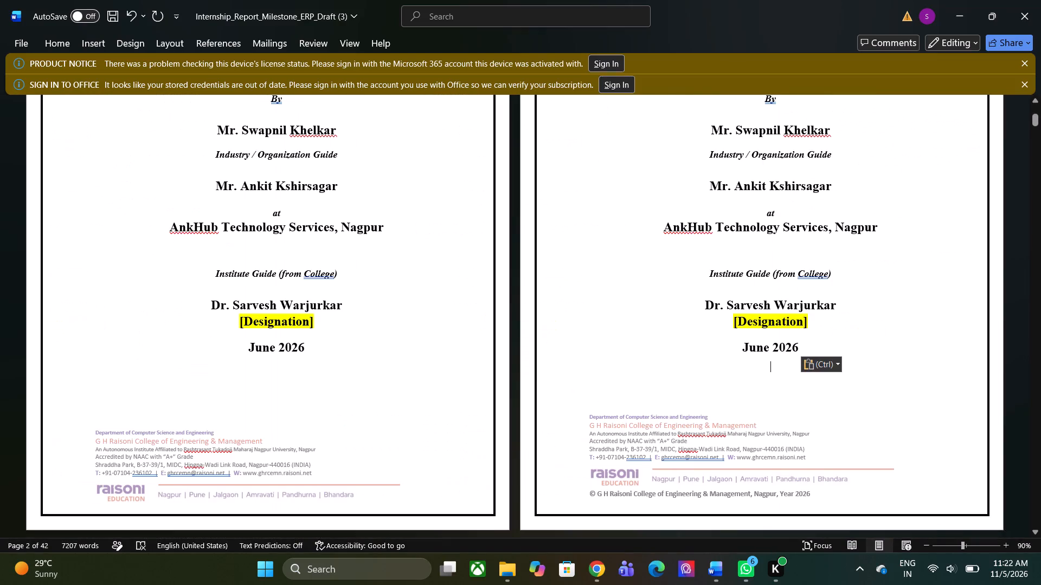
scroll(646, 276, "up", 2)
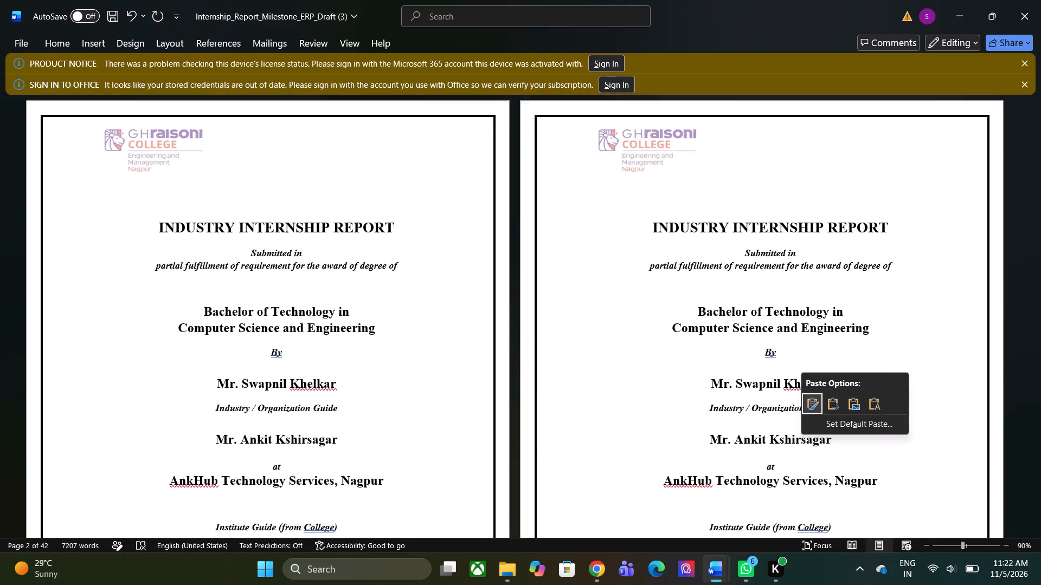
scroll(646, 276, "down", 7)
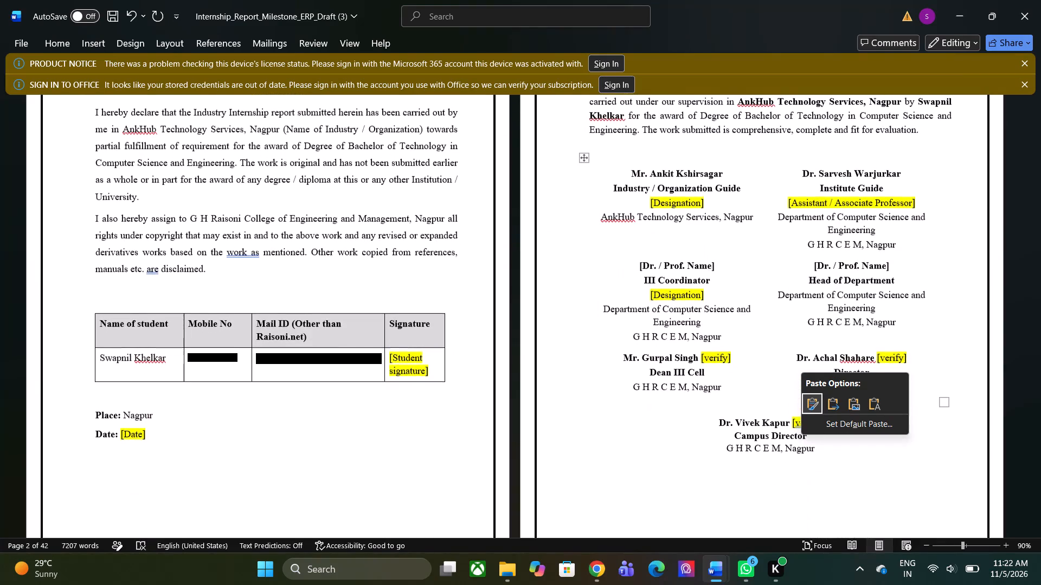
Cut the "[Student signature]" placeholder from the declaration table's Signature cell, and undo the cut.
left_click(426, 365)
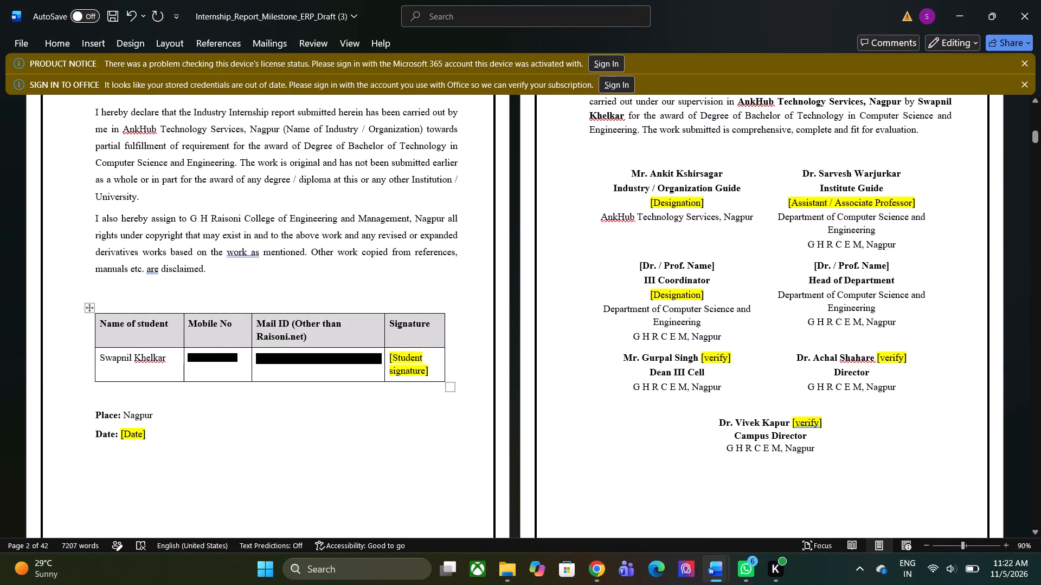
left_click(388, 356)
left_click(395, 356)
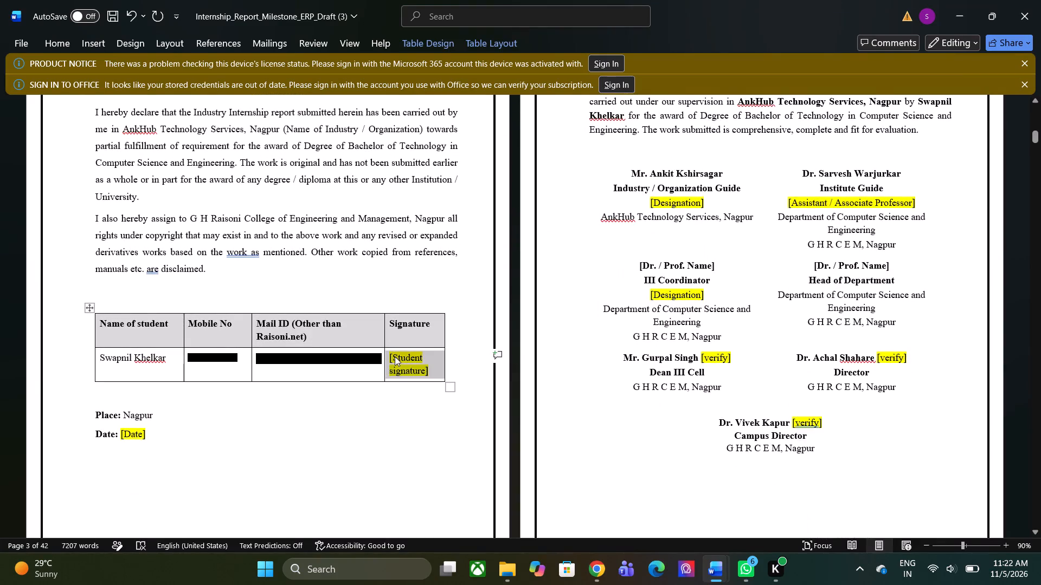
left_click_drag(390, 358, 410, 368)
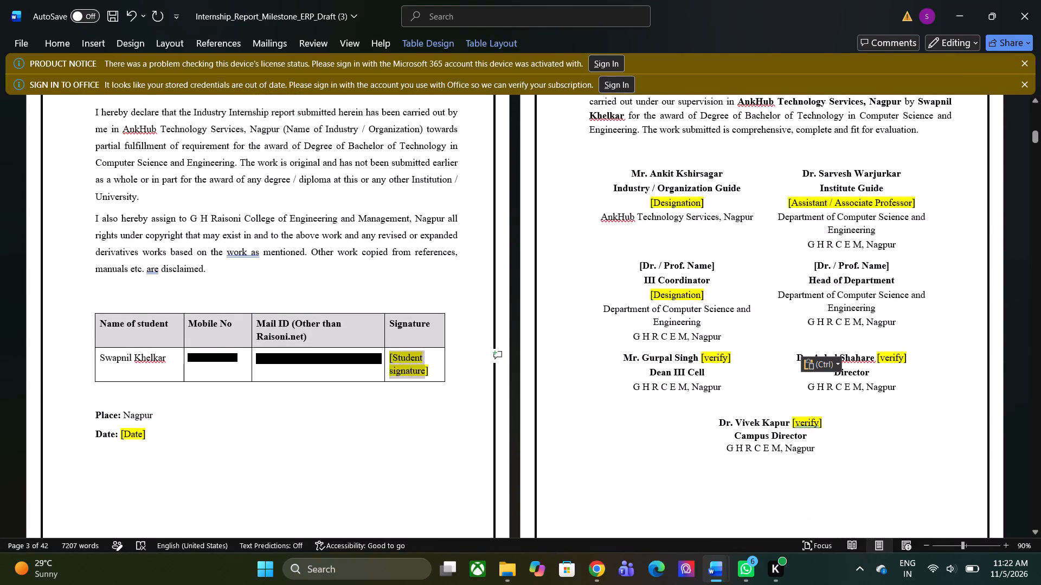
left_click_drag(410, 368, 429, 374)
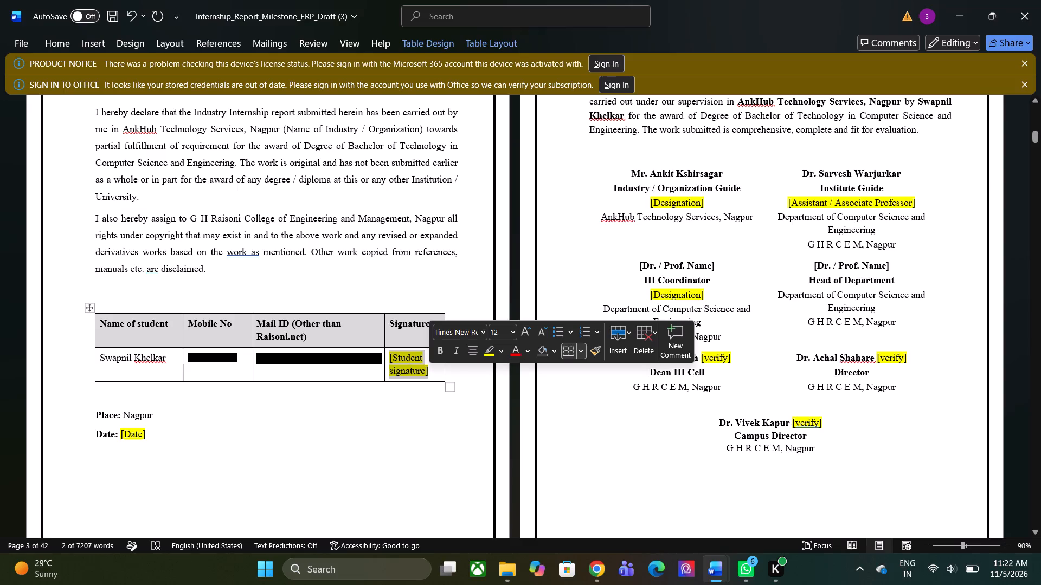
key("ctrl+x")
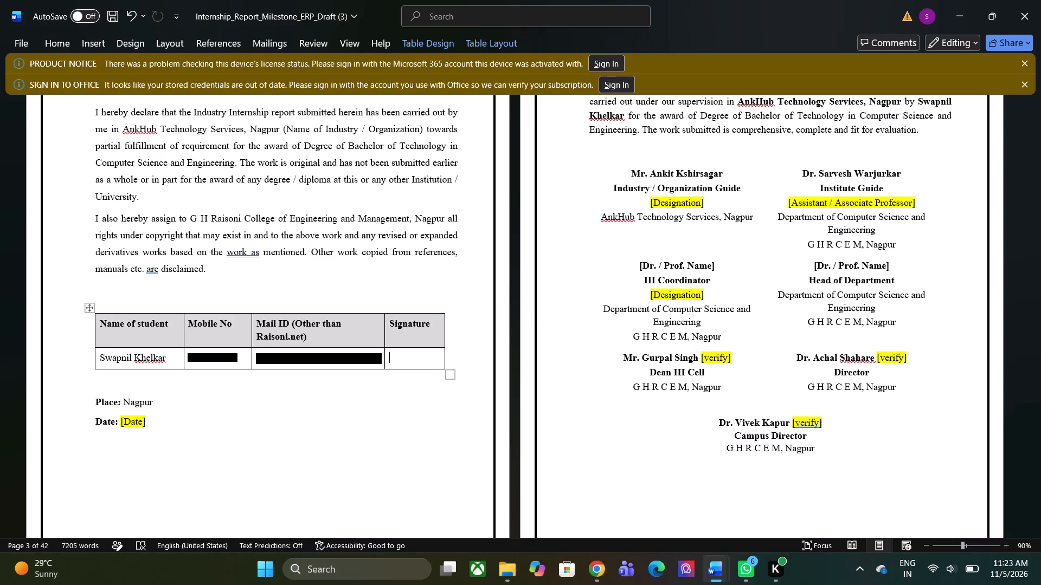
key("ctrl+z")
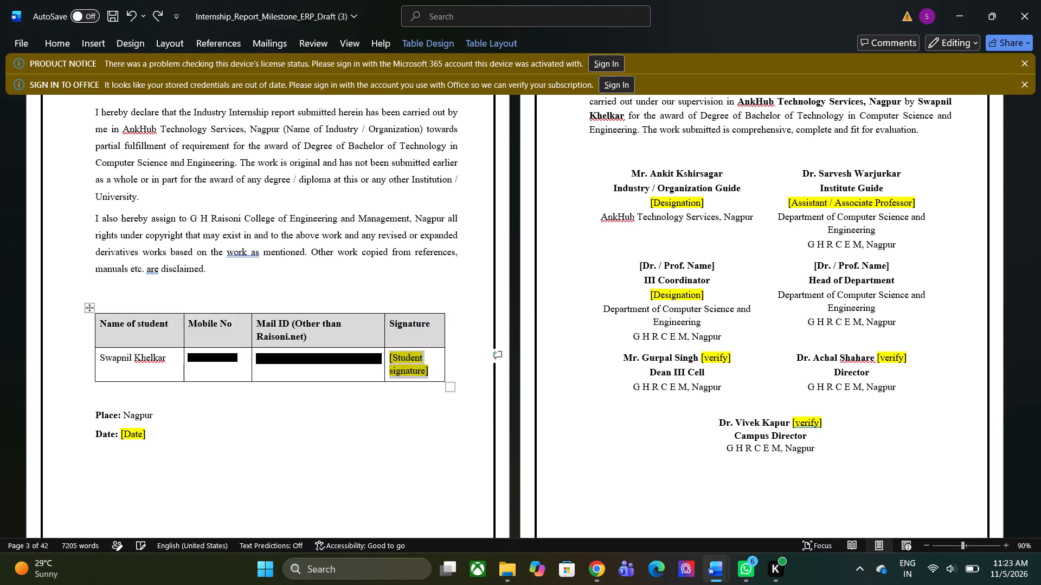
Delete the "[Student signature]" placeholder from the declaration table's Signature cell, leaving the table row in place.
key("ctrl+space")
left_click(345, 409)
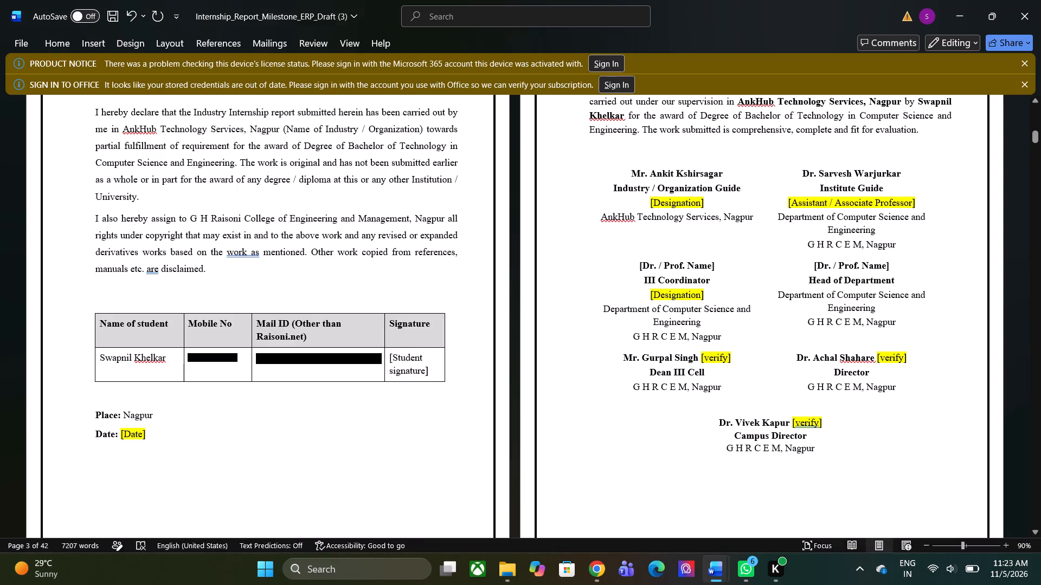
left_click(433, 372)
key("BackSpace")
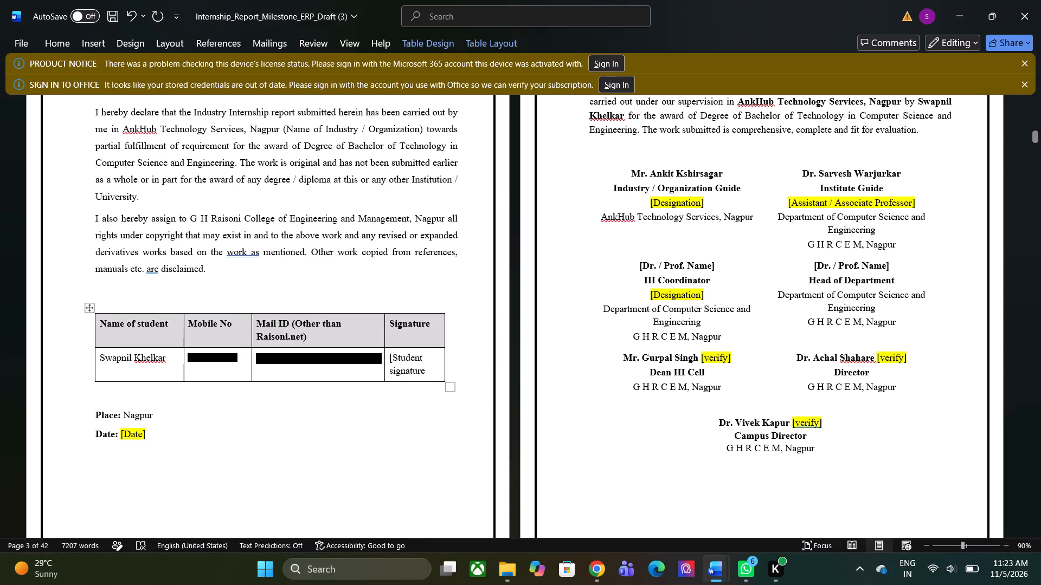
key("BackSpace")
key("BackSpace")
key("BackSpace")
key("BackSpace")
key("BackSpace")
key("BackSpace")
key("BackSpace")
key("BackSpace")
key("BackSpace")
key("BackSpace")
key("BackSpace")
key("BackSpace")
key("BackSpace")
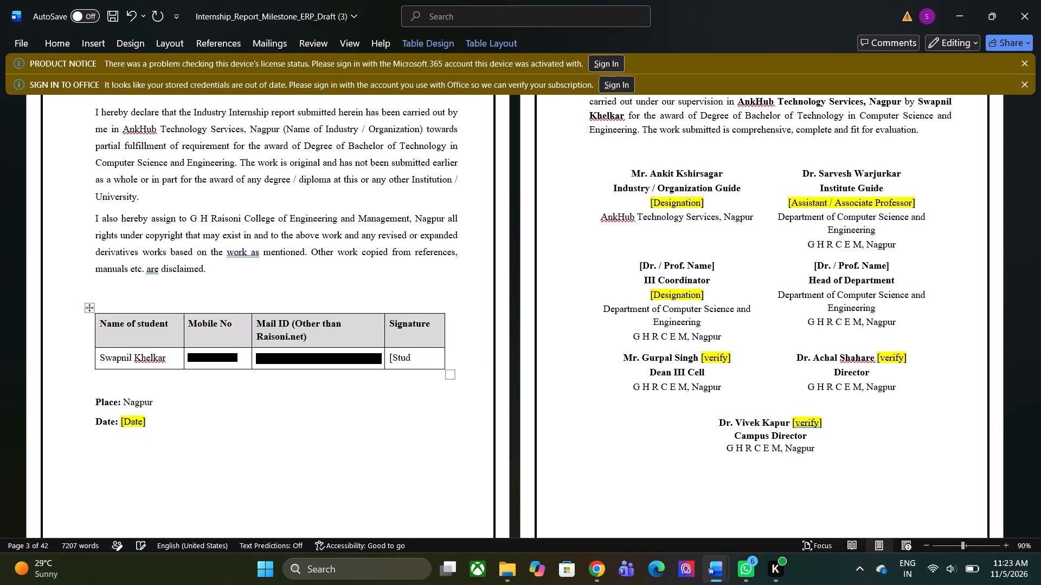
key("BackSpace")
key("BackSpace")
key("BackSpace")
key("BackSpace")
key("BackSpace")
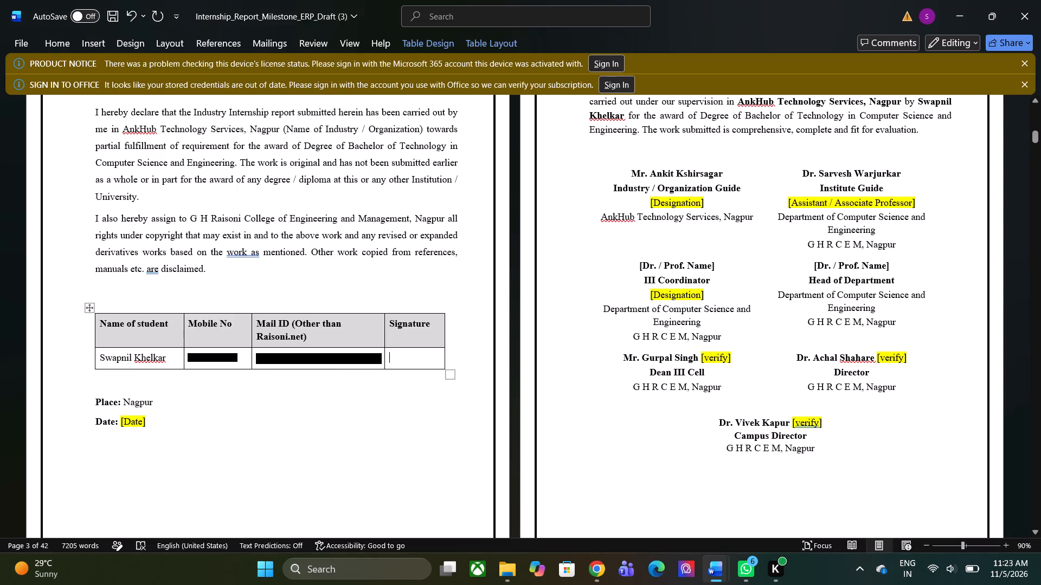
Delete the highlighted "[Date]" placeholder after the "Date:" label below the declaration table.
scroll(407, 434, "left", 1)
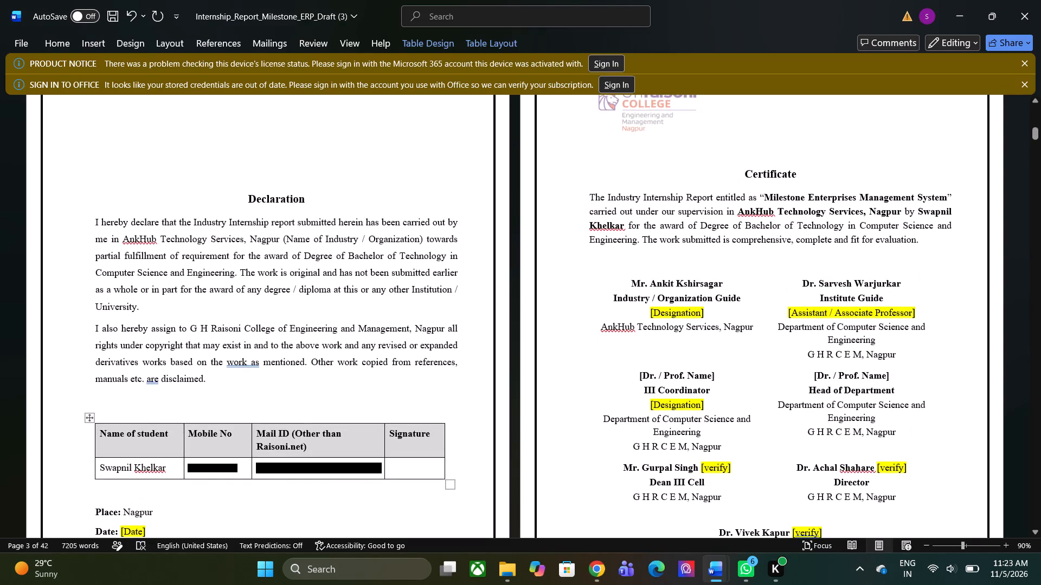
scroll(733, 333, "down", 1)
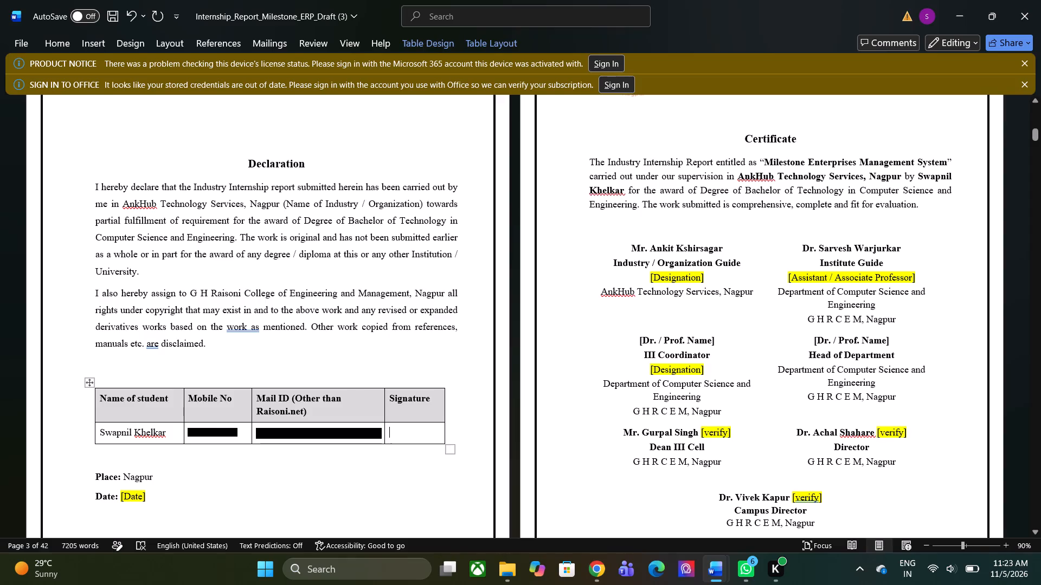
left_click(159, 492)
key("BackSpace")
key("BackSpace")
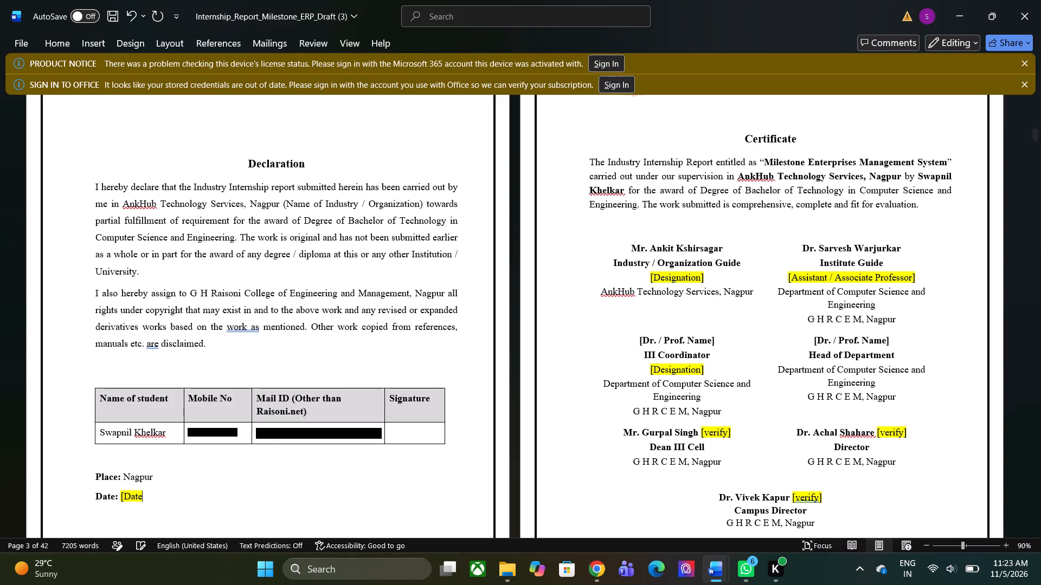
key("BackSpace")
key("BackSpace")
key("BackSpace")
key("BackSpace")
key("BackSpace")
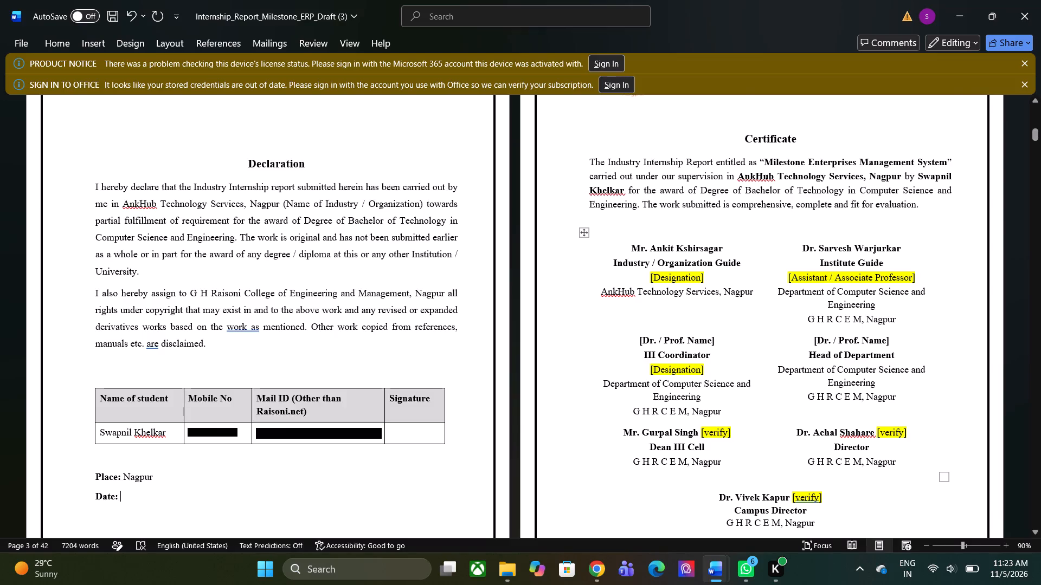
Look over the company letterhead certificates and the acknowledgement page for remaining highlighted placeholders.
scroll(779, 345, "down", 5)
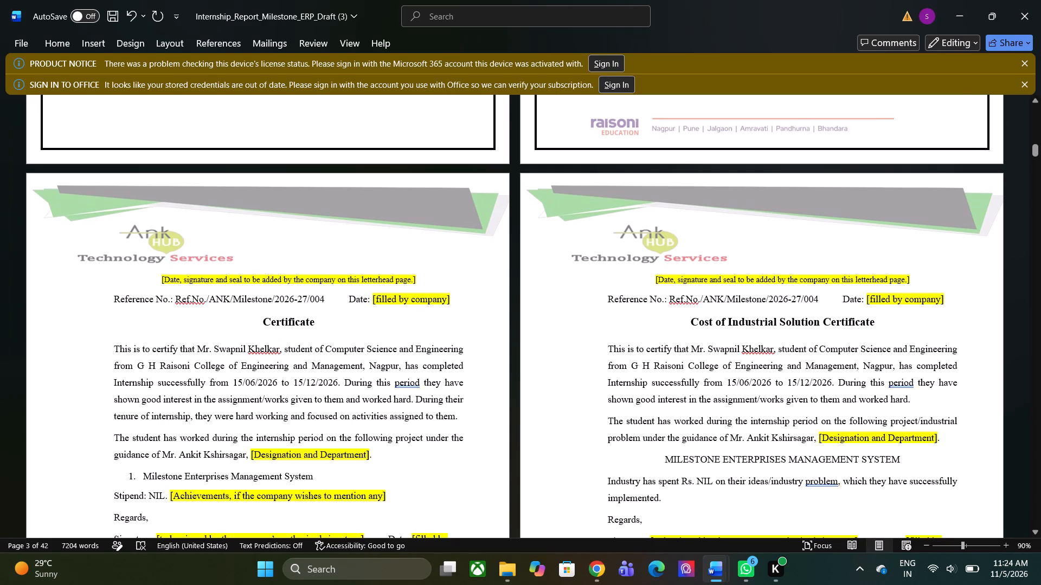
scroll(261, 314, "down", 1)
scroll(261, 314, "up", 1)
scroll(261, 314, "down", 1)
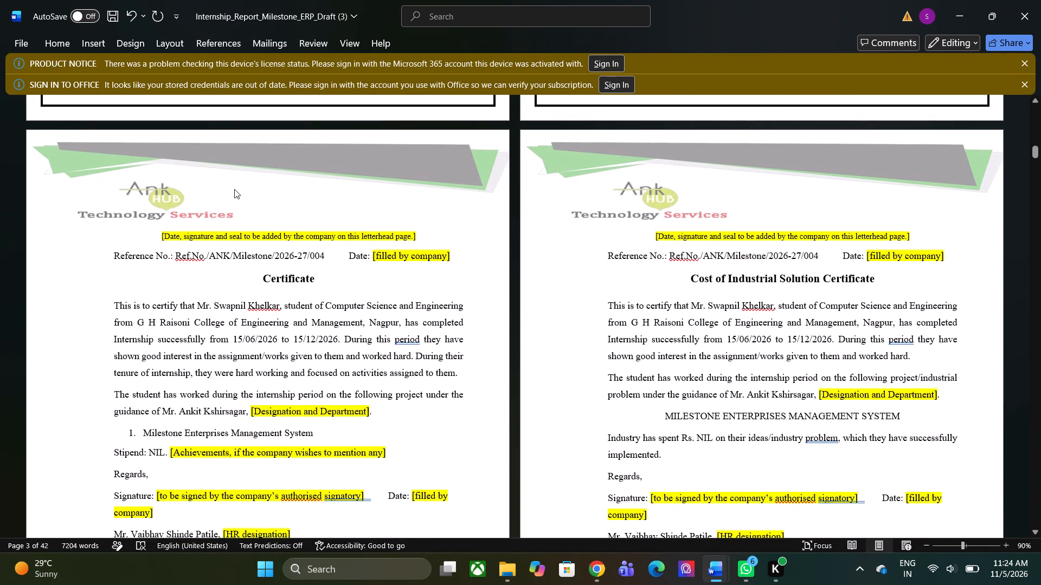
scroll(234, 189, "down", 1)
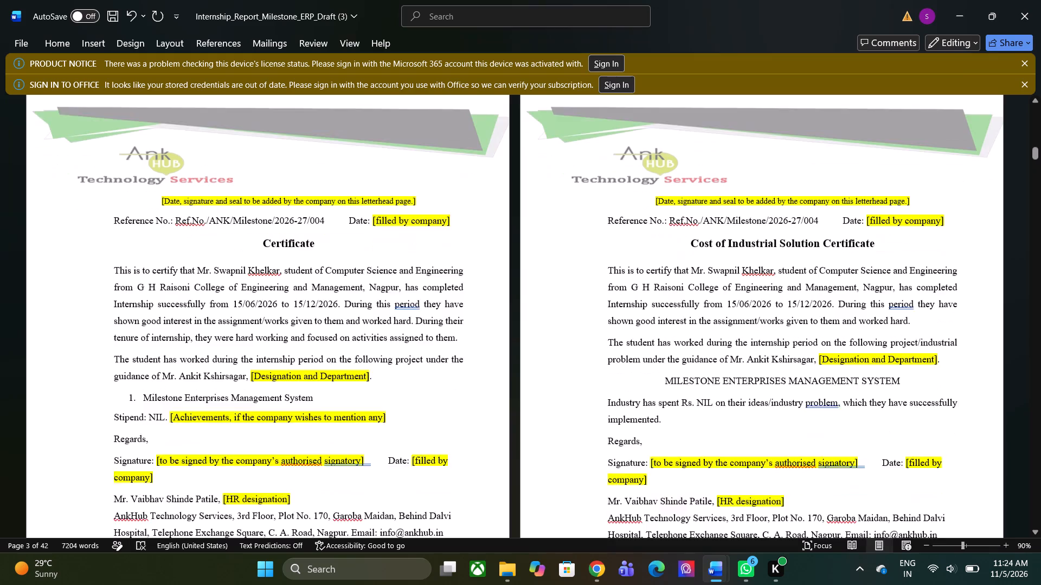
scroll(234, 189, "down", 1)
scroll(234, 189, "right", 1)
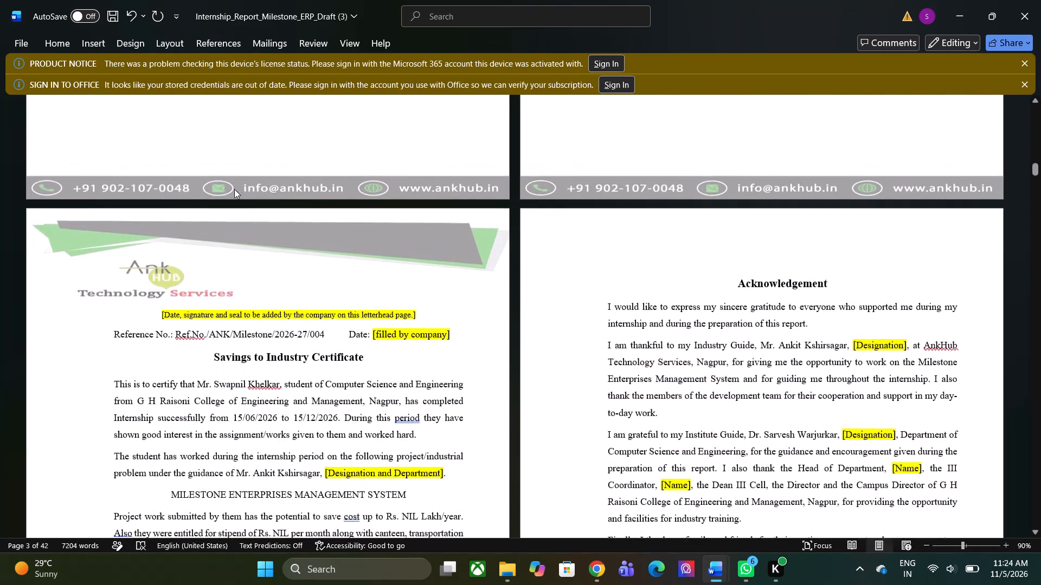
scroll(234, 189, "right", 1)
scroll(234, 189, "up", 2)
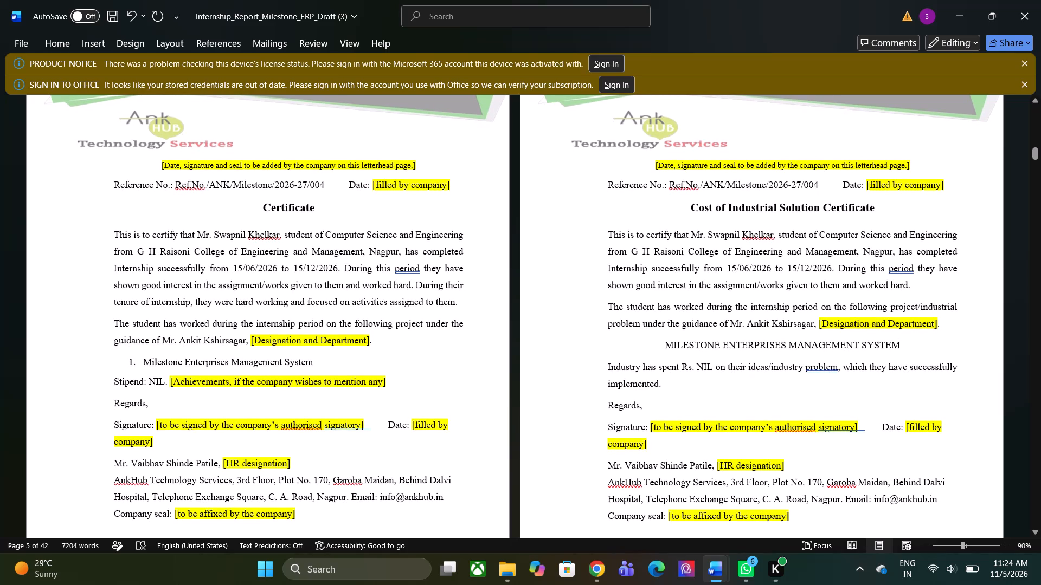
Delete the note "[Date, signature and seal to be added by the company on this letterhead page.]" from the company's internship Certificate page, keeping its empty line.
left_click(423, 164)
key("BackSpace")
key("BackSpace")
key("BackSpace")
key("BackSpace")
key("BackSpace")
key("BackSpace")
key("BackSpace")
key("BackSpace")
key("BackSpace")
key("BackSpace")
key("BackSpace")
key("BackSpace")
key("BackSpace")
key("BackSpace")
key("BackSpace")
key("BackSpace")
key("BackSpace")
key("BackSpace")
key("BackSpace")
key("BackSpace")
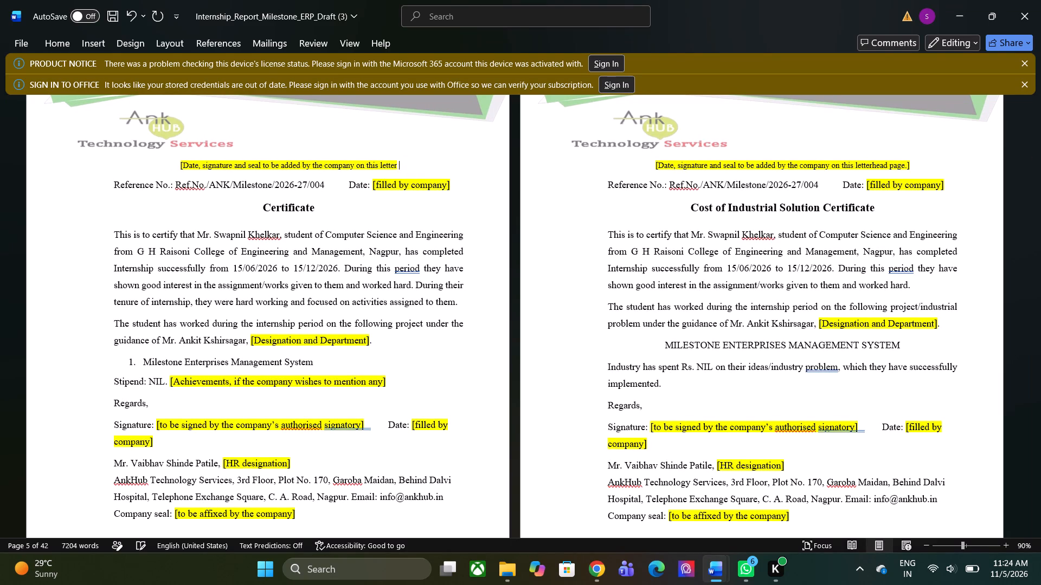
key("BackSpace")
key("BackSpace")
key("BackSpace")
key("BackSpace")
key("BackSpace")
key("BackSpace")
key("BackSpace")
key("BackSpace")
key("BackSpace")
key("BackSpace")
key("BackSpace")
key("BackSpace")
key("BackSpace")
key("BackSpace")
key("BackSpace")
key("BackSpace")
key("BackSpace")
key("BackSpace")
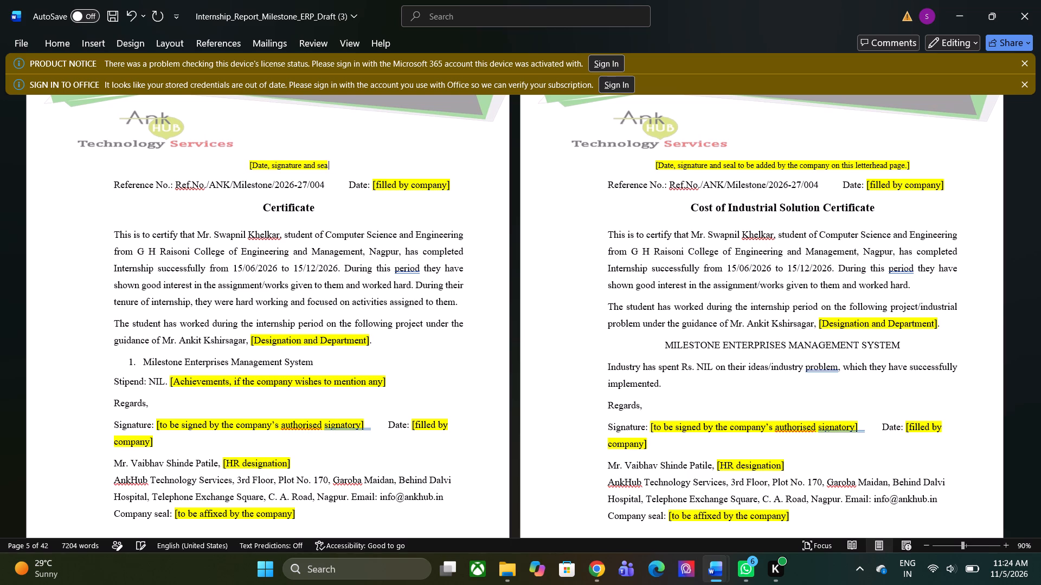
key("BackSpace")
key("BackSpace")
key("BackSpace")
key("BackSpace")
key("BackSpace")
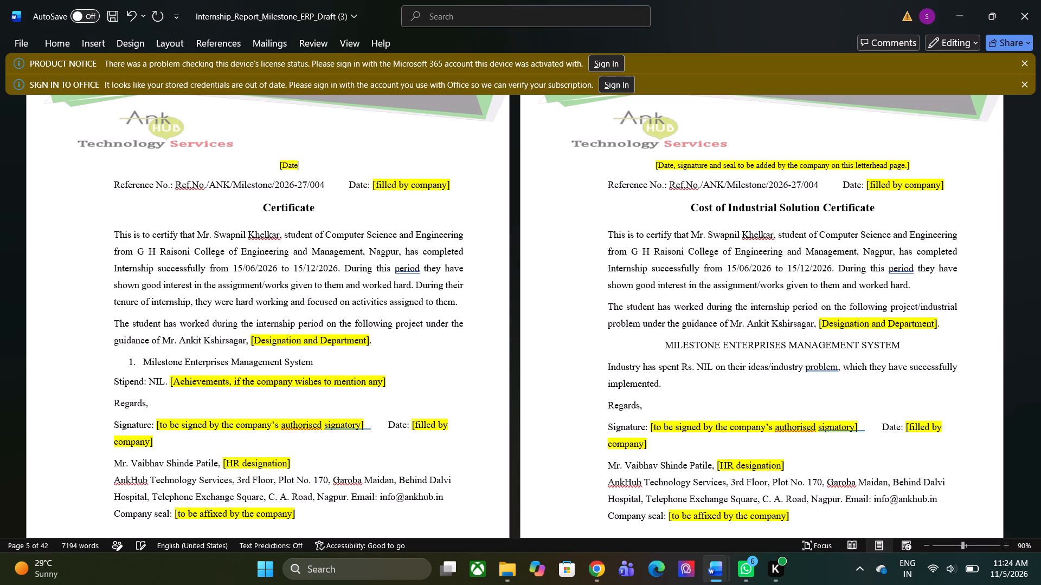
key("BackSpace")
key("BackSpace")
key("BackSpace")
key("BackSpace")
key("BackSpace")
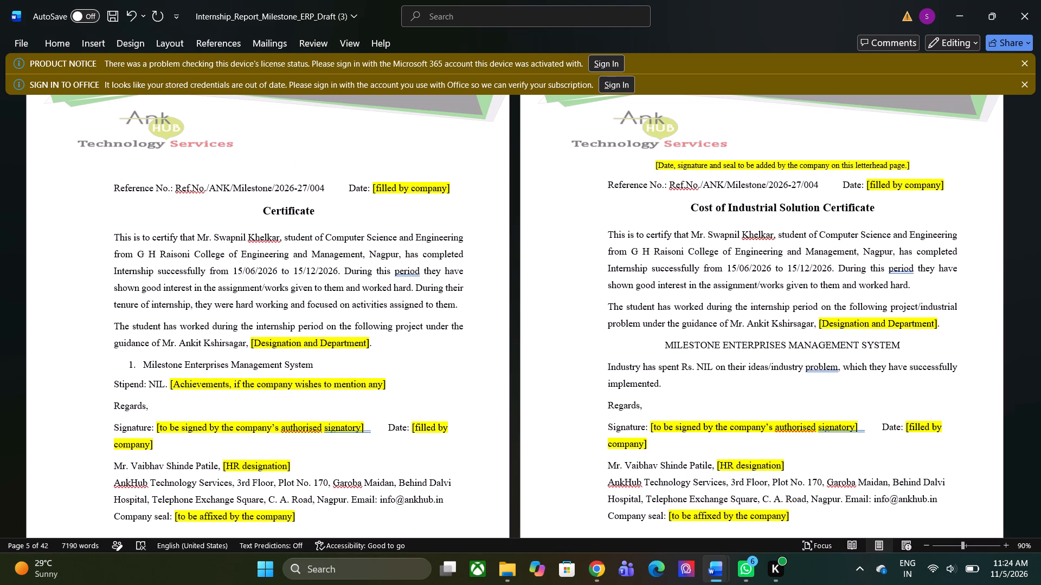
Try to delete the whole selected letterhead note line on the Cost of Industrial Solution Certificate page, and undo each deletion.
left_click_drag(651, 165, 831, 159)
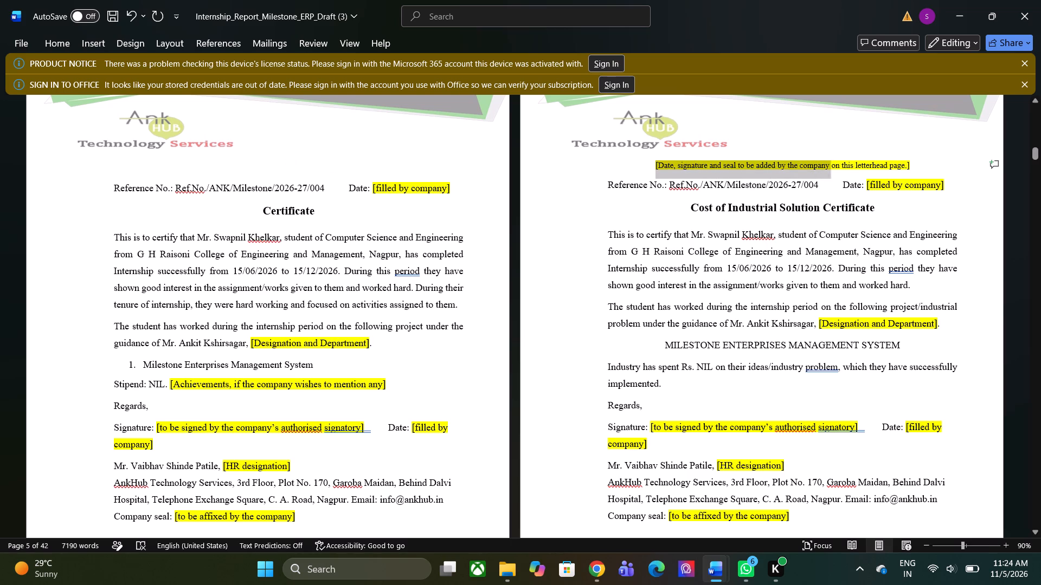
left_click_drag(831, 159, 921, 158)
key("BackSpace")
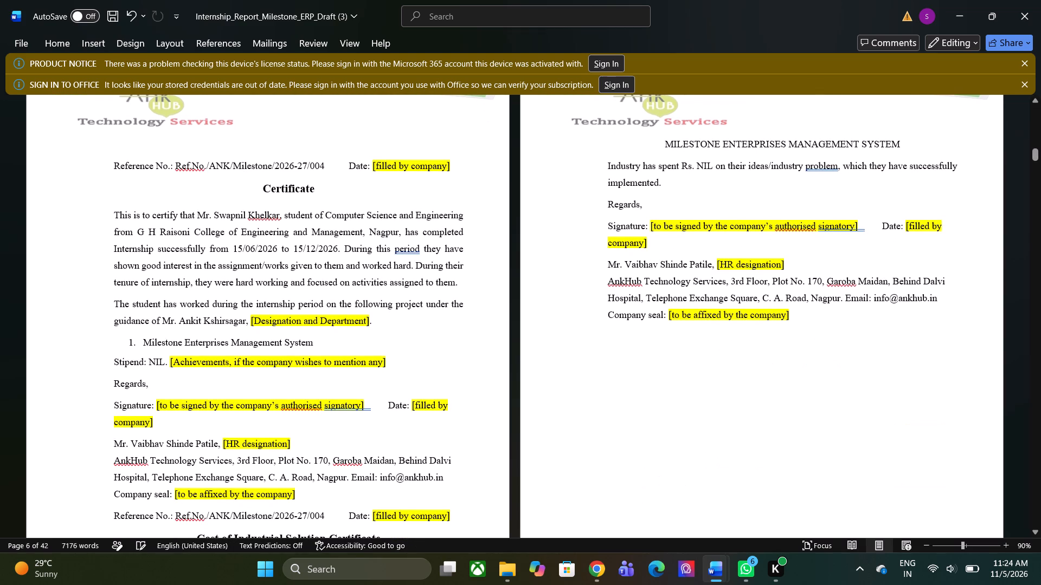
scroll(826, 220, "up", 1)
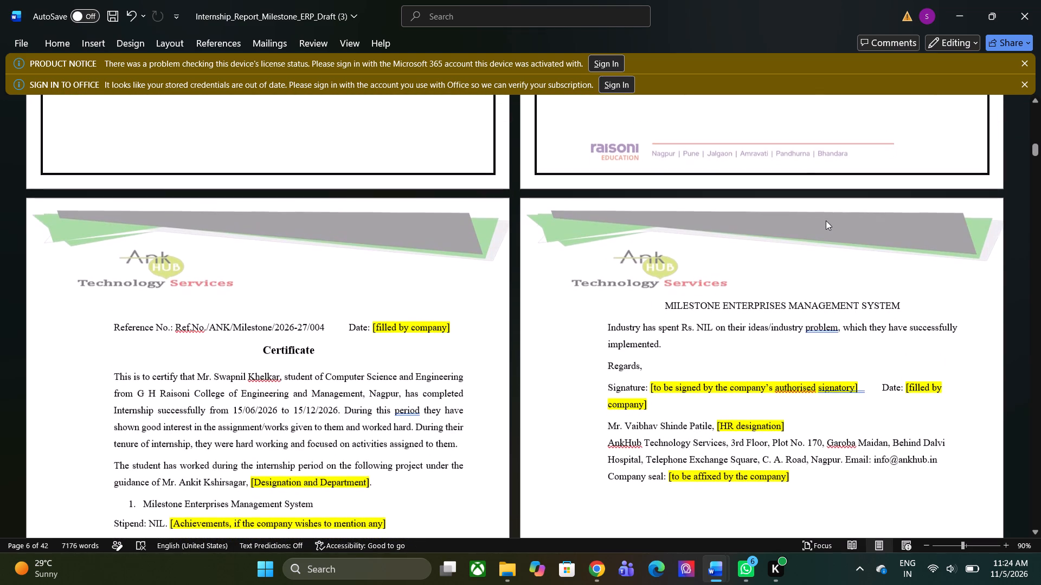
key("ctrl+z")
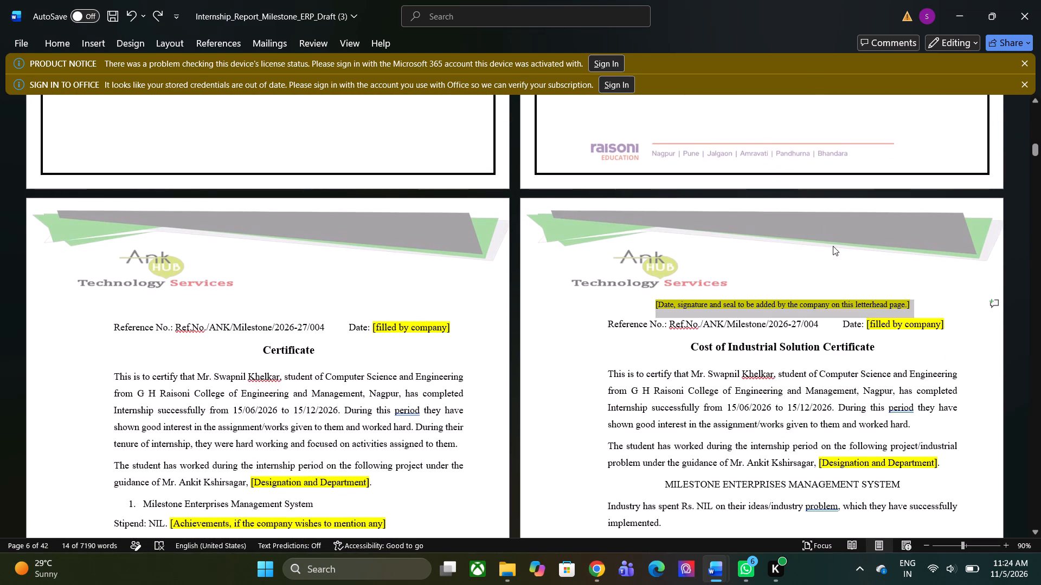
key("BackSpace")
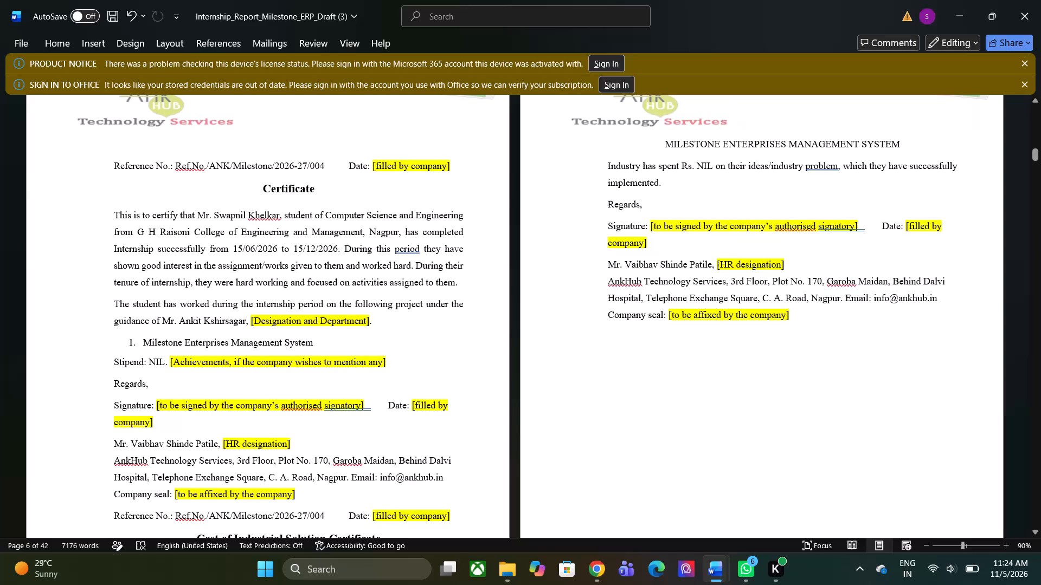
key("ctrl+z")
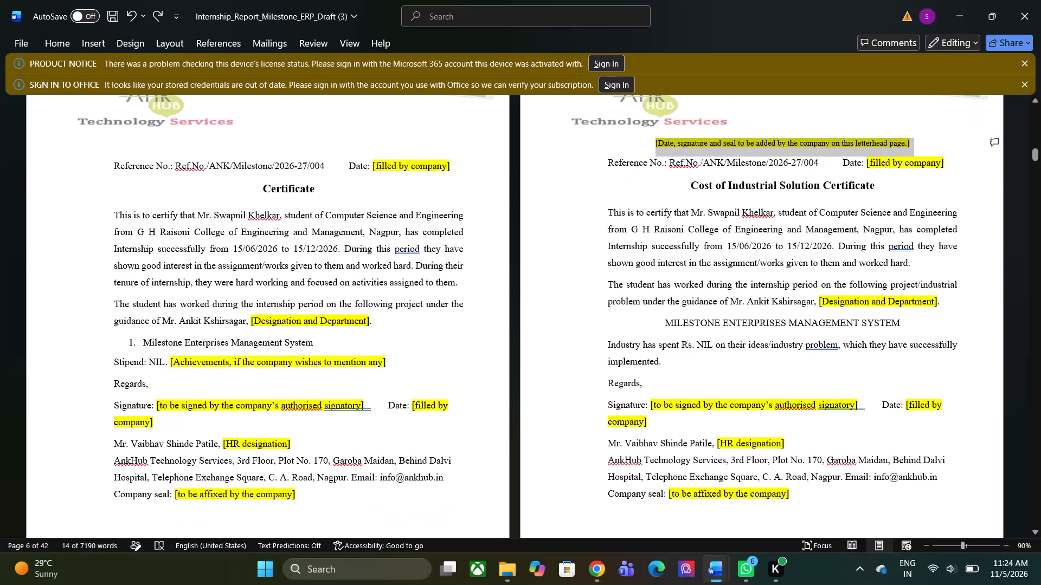
Delete only the highlighted date, signature and seal note on the Cost of Industrial Solution Certificate page, keeping its empty line.
left_click(883, 139)
left_click(922, 142)
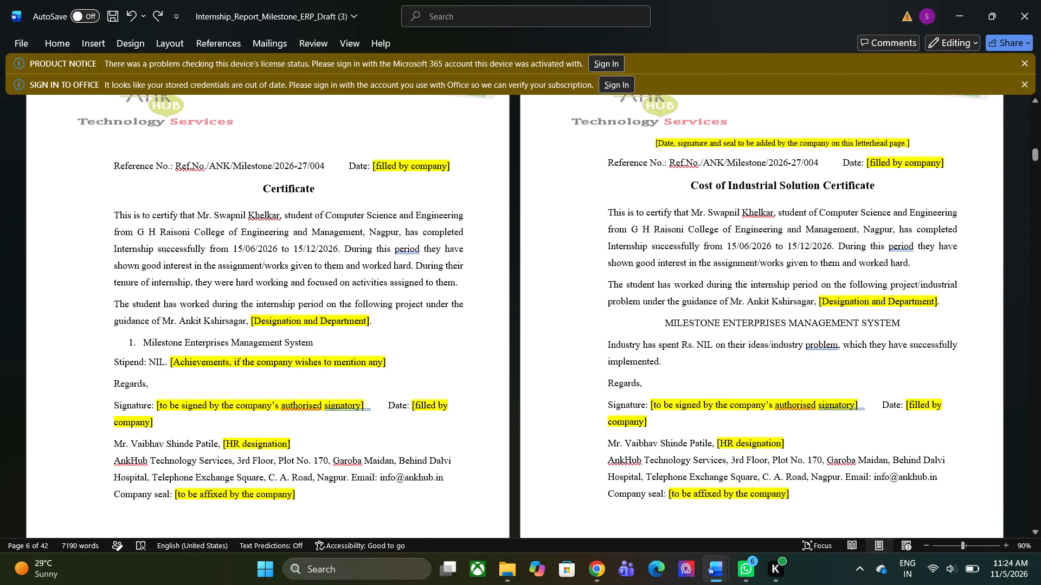
key("BackSpace")
key("BackSpace")
key("BackSpace")
key("BackSpace")
key("BackSpace")
key("BackSpace")
key("BackSpace")
key("BackSpace")
key("BackSpace")
key("BackSpace")
key("BackSpace")
key("BackSpace")
key("BackSpace")
key("BackSpace")
key("BackSpace")
key("BackSpace")
key("BackSpace")
key("BackSpace")
key("BackSpace")
key("BackSpace")
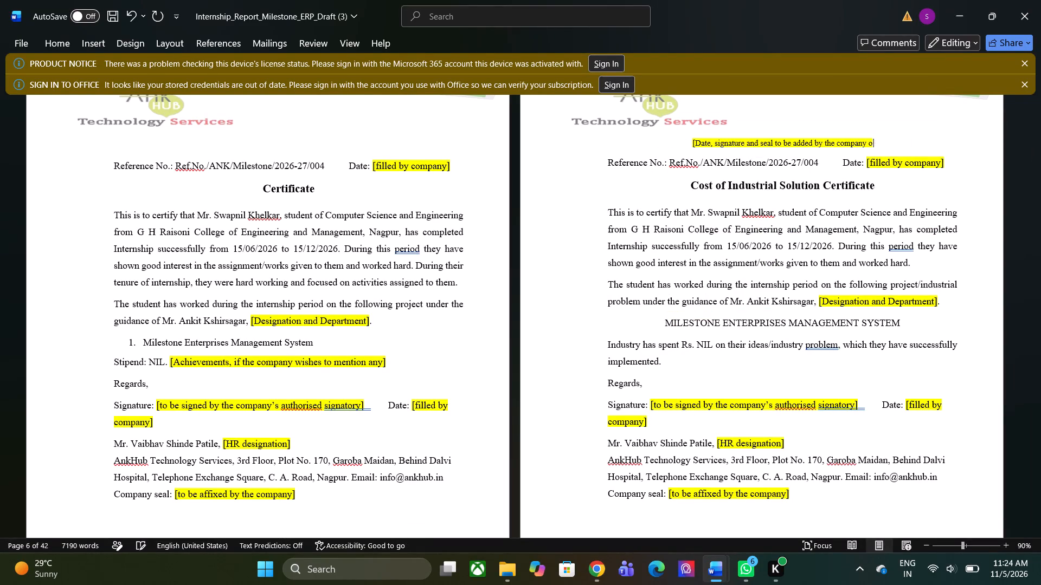
key("BackSpace")
key("BackSpace")
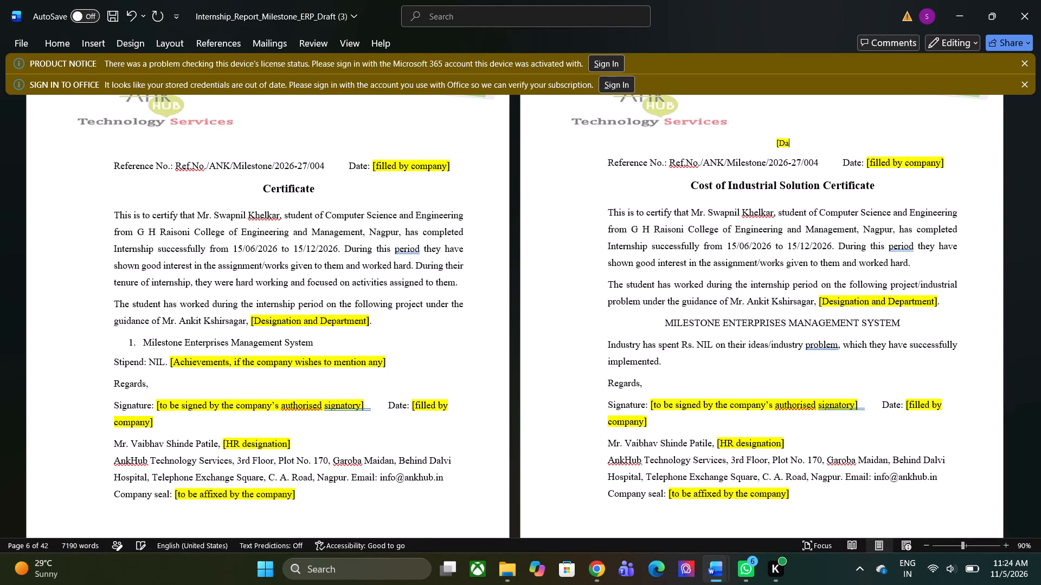
key("BackSpace")
key("BackSpace")
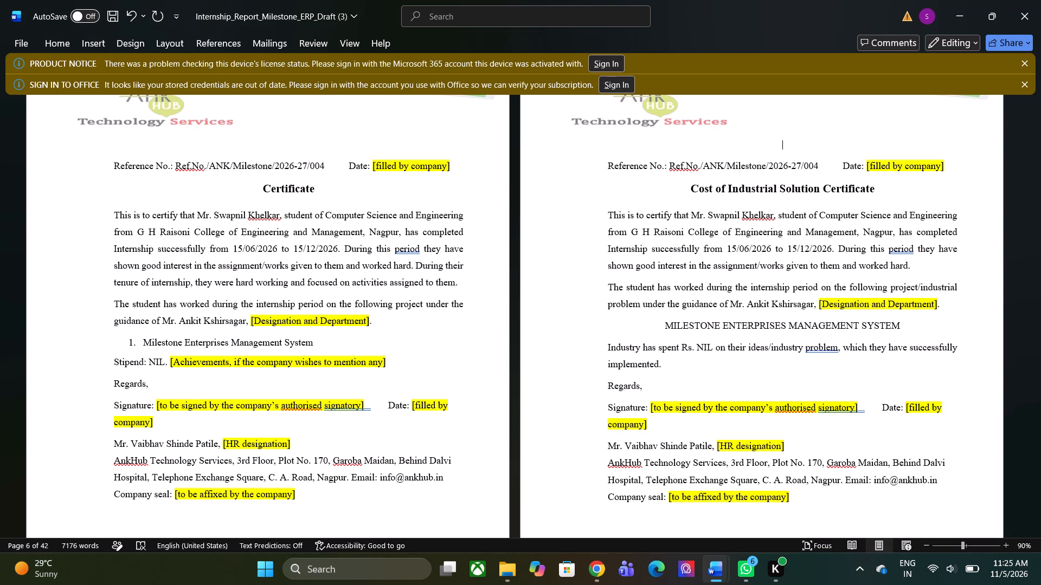
Remove the "Reference No.:" label on the Cost of Industrial Solution Certificate so its line starts with "Ref.No./ANK/Milestone/2026-27/004".
left_click(669, 170)
left_click(616, 185)
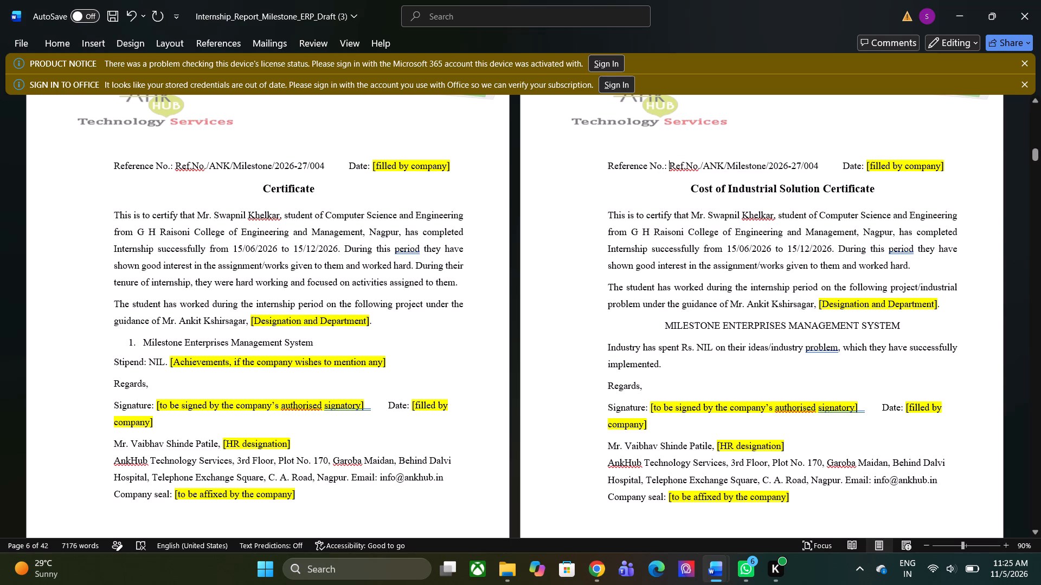
left_click(667, 167)
key("BackSpace")
key("BackSpace")
key("BackSpace")
key("BackSpace")
key("BackSpace")
key("BackSpace")
key("BackSpace")
key("BackSpace")
key("BackSpace")
key("BackSpace")
key("BackSpace")
key("BackSpace")
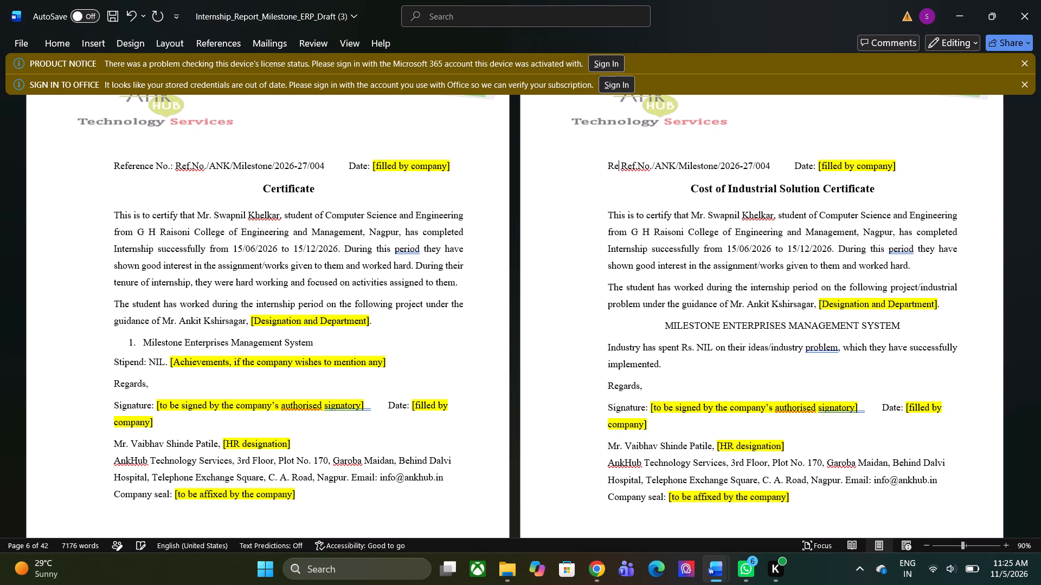
key("BackSpace")
key("BackSpace")
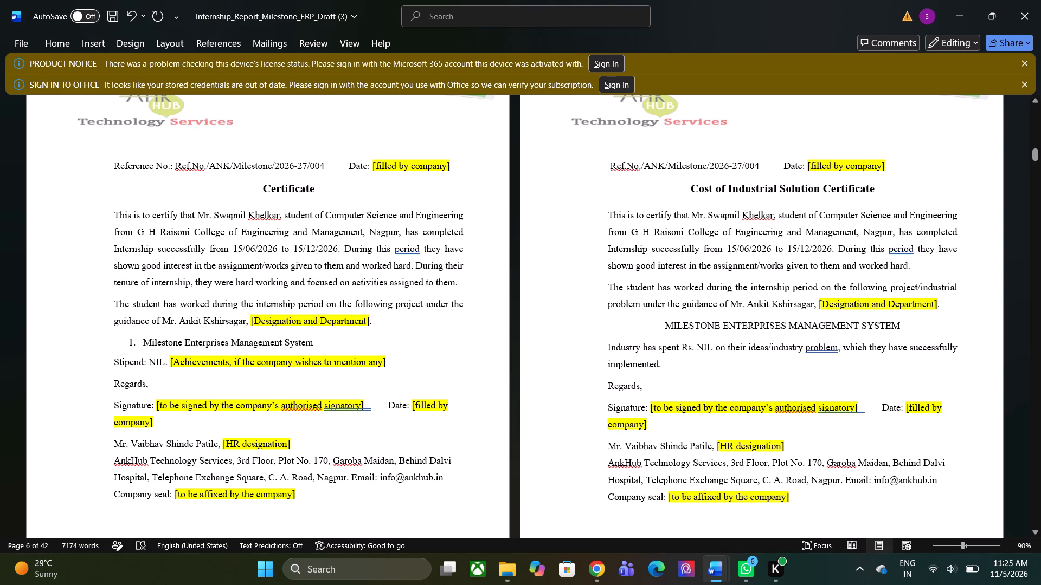
Remove the "Reference No.:" label on the company's internship Certificate so its line starts with "Ref.No./ANK/Milestone/2026-27/004".
left_click(171, 171)
key("Right")
key("BackSpace")
key("BackSpace")
key("BackSpace")
key("BackSpace")
key("BackSpace")
key("BackSpace")
key("BackSpace")
key("BackSpace")
key("BackSpace")
key("BackSpace")
key("BackSpace")
key("BackSpace")
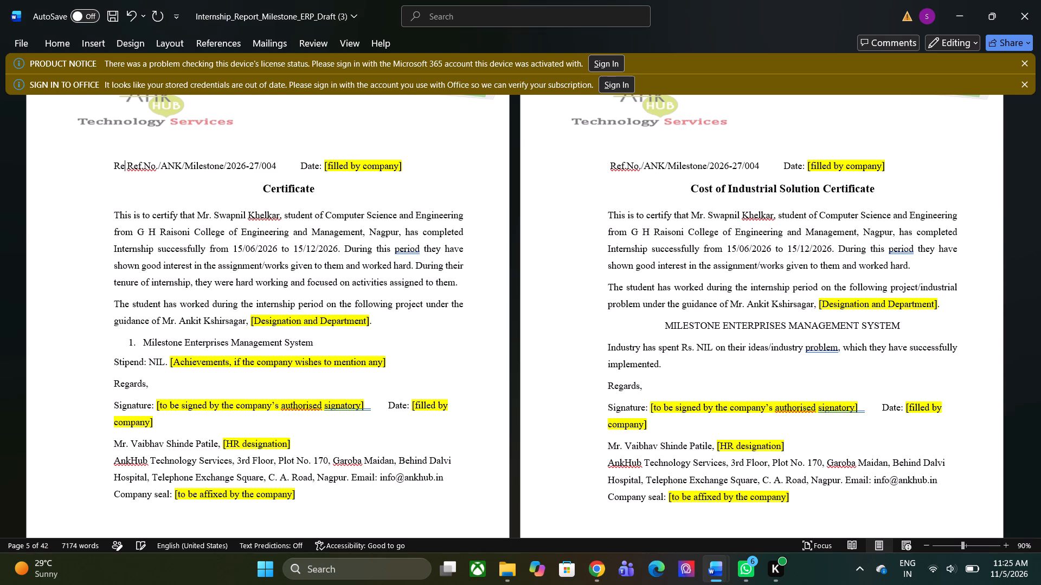
key("BackSpace")
key("BackSpace")
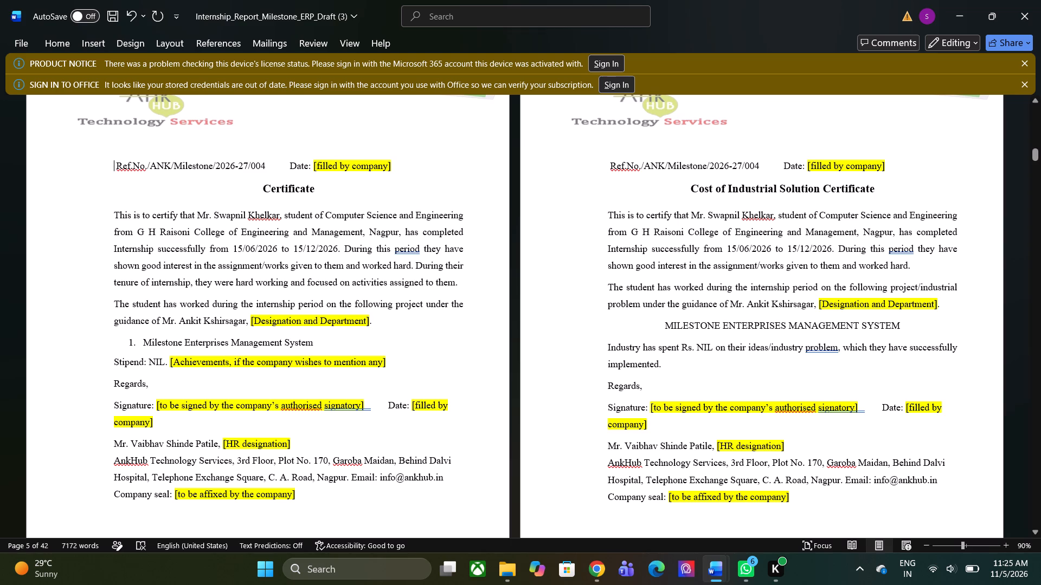
Delete the highlighted "[filled by company]" placeholder after "Date:" on the internship Certificate's reference line.
left_click(397, 170)
key("BackSpace")
key("BackSpace")
key("BackSpace")
key("BackSpace")
key("BackSpace")
key("BackSpace")
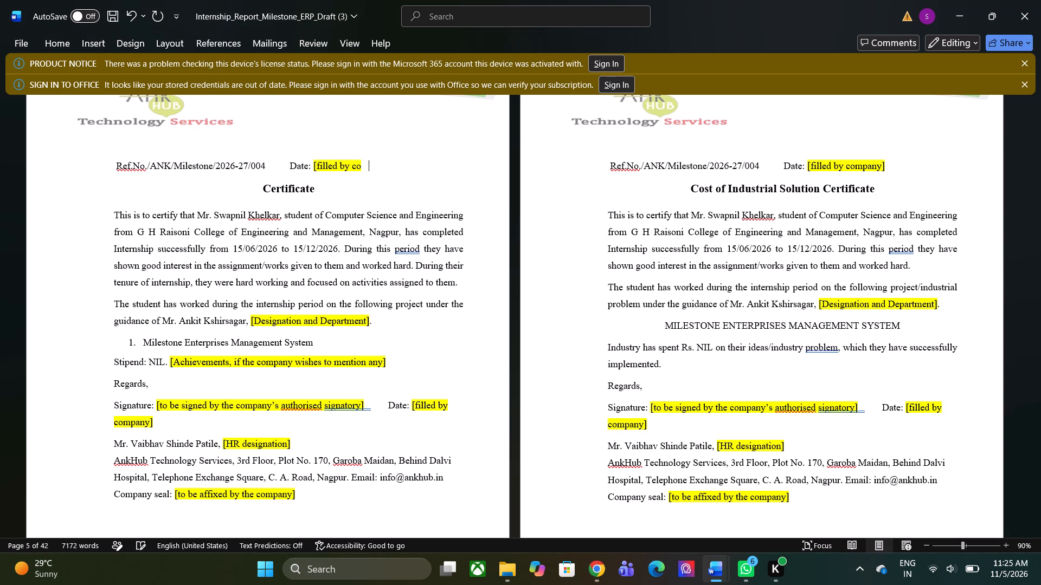
key("BackSpace")
key("BackSpace")
key("BackSpace")
key("BackSpace")
key("BackSpace")
key("BackSpace")
key("BackSpace")
key("BackSpace")
key("BackSpace")
key("BackSpace")
key("BackSpace")
key("BackSpace")
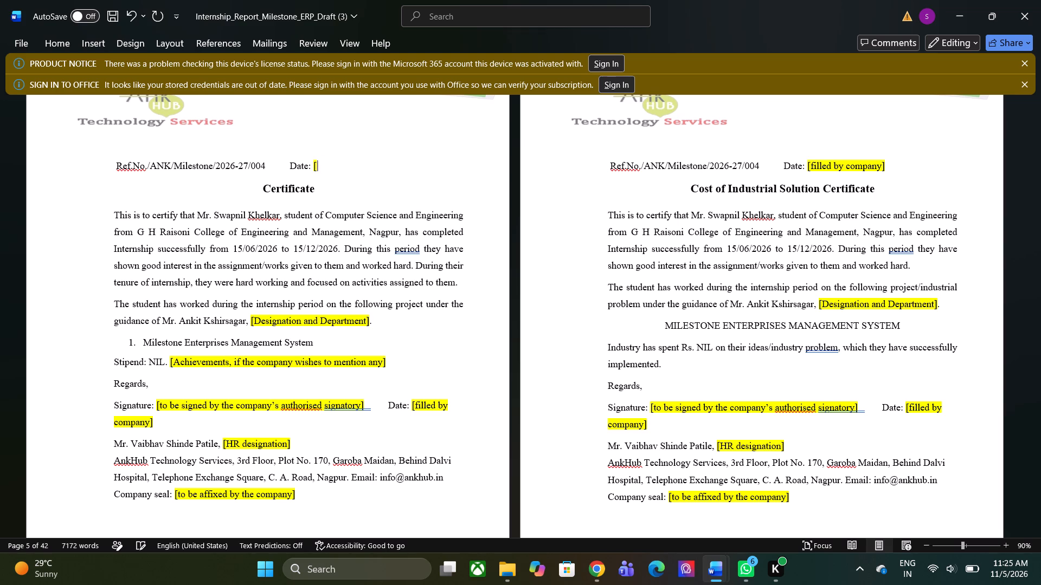
key("BackSpace")
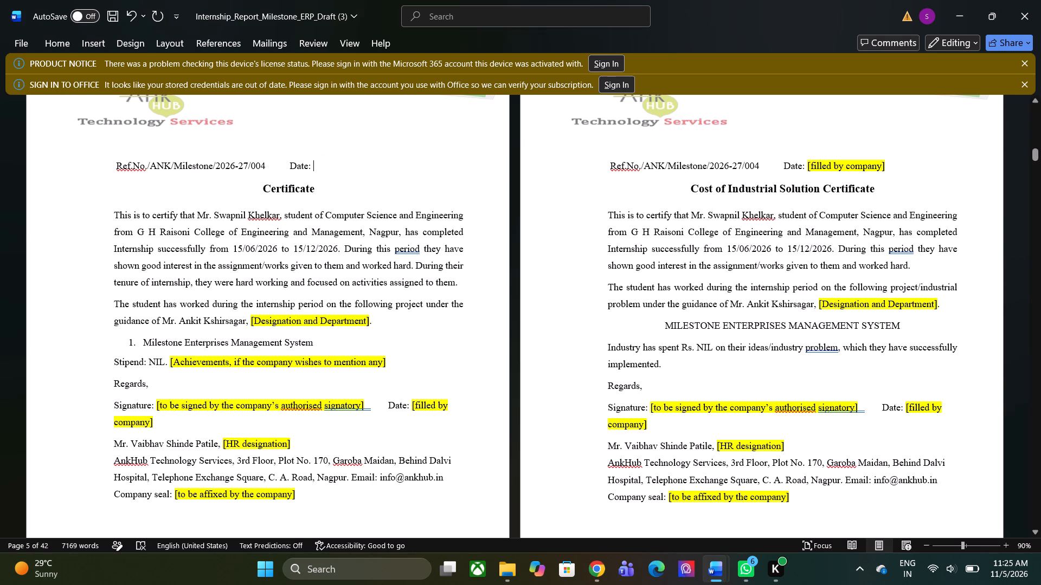
Delete the highlighted "[filled by company]" placeholder after "Date:" on the Cost of Industrial Solution Certificate's reference line.
left_click(894, 170)
key("BackSpace")
key("BackSpace")
key("BackSpace")
key("BackSpace")
key("BackSpace")
key("BackSpace")
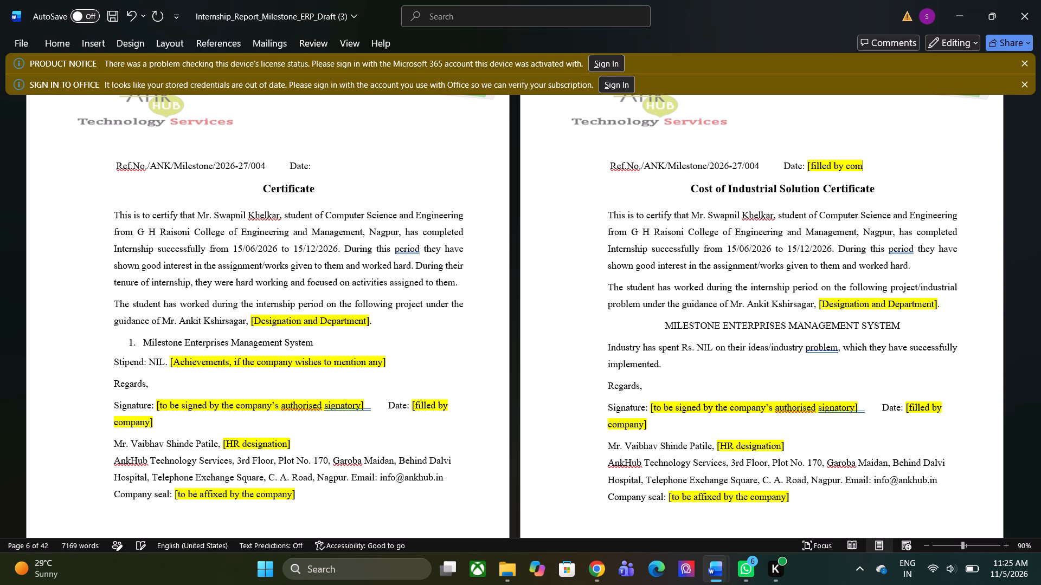
key("BackSpace")
key("BackSpace")
key("BackSpace")
key("BackSpace")
key("BackSpace")
key("BackSpace")
key("BackSpace")
key("BackSpace")
key("BackSpace")
key("BackSpace")
key("BackSpace")
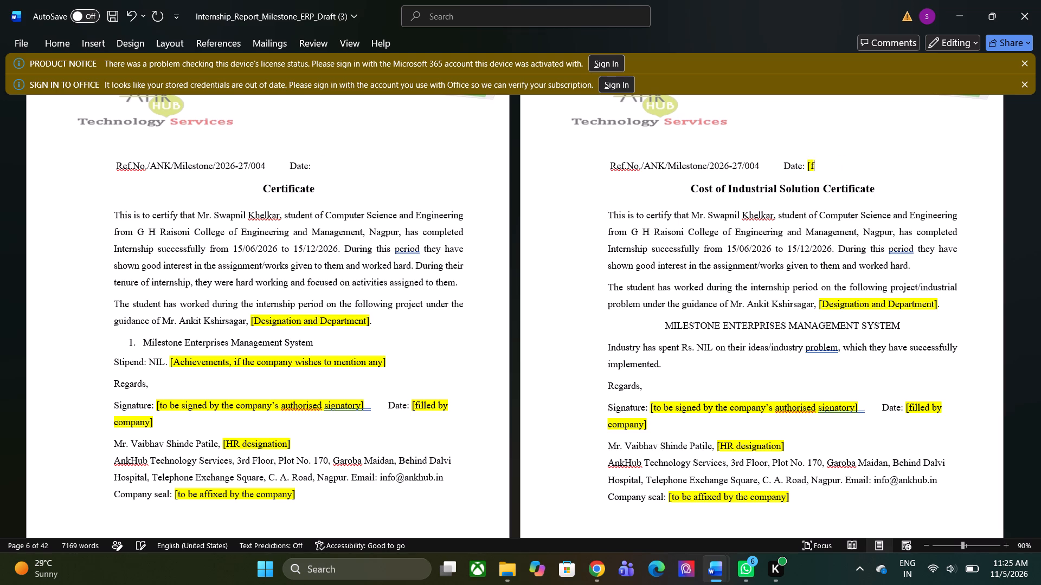
key("BackSpace")
key("BackSpace")
Insert spaces before "Date:" on the Cost of Industrial Solution Certificate's reference line to shift it toward the right margin.
left_click(769, 164)
key("space")
key("space")
key("space")
key("space")
key("space")
key("space")
key("space")
key("space")
key("space")
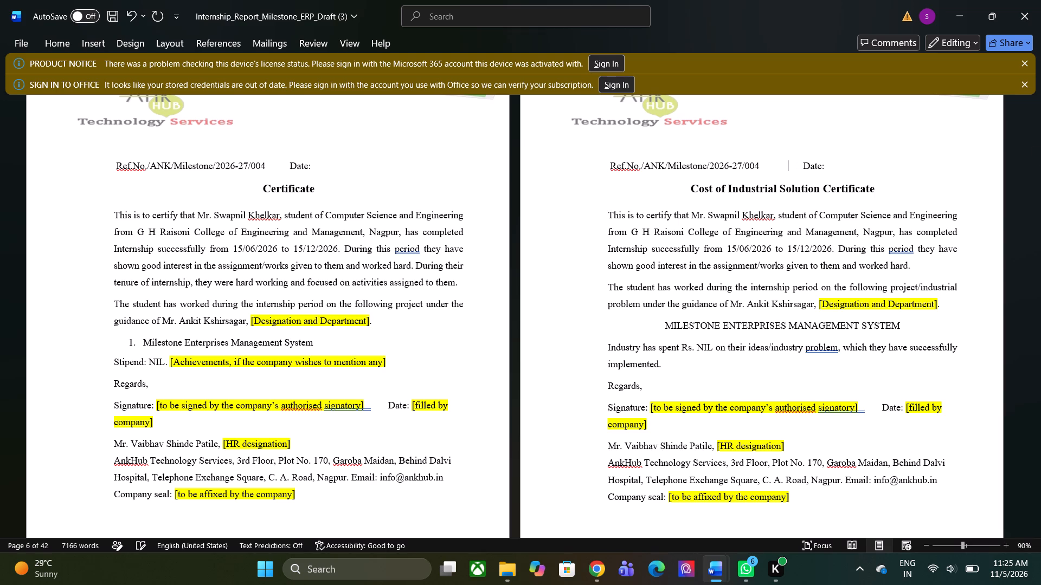
key("space")
key("space")
key("space")
key("space")
key("space")
key("space")
key("space")
key("space")
key("space")
key("space")
key("space")
key("space")
key("space")
key("space")
key("space")
key("space")
key("space")
key("space")
key("space")
key("space")
key("space")
key("space")
key("space")
key("space")
key("space")
key("space")
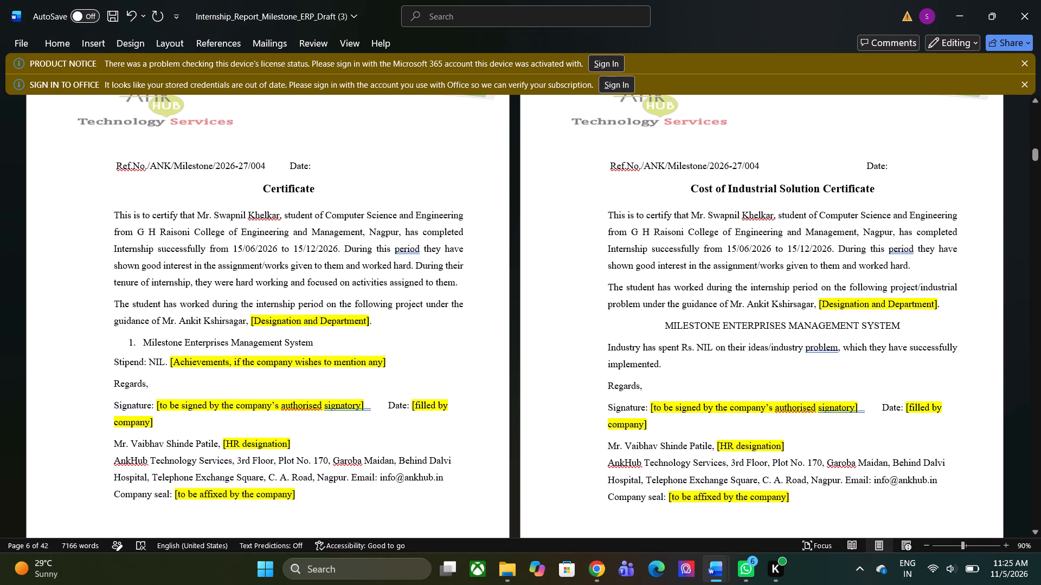
Insert spaces before "Date:" on the internship Certificate's reference line to shift it toward the right margin.
left_click(279, 164)
key("space")
key("space")
key("space")
key("space")
key("space")
key("space")
key("space")
key("space")
key("space")
key("space")
key("space")
key("space")
key("space")
key("space")
key("space")
key("space")
key("space")
key("space")
key("space")
key("space")
key("space")
key("space")
key("space")
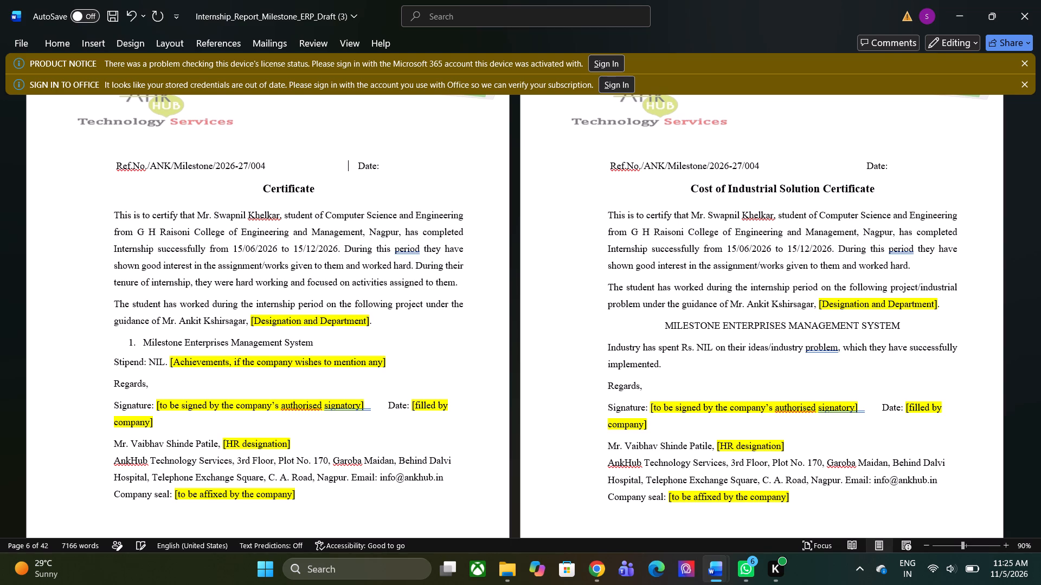
key("space")
key("space")
key("space")
key("space")
key("space")
key("space")
key("space")
key("space")
key("space")
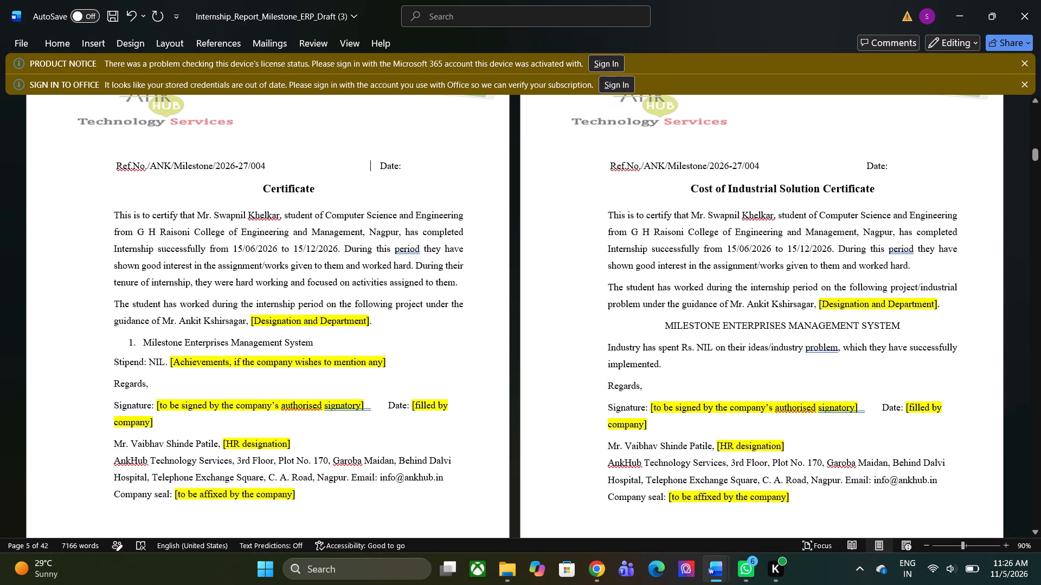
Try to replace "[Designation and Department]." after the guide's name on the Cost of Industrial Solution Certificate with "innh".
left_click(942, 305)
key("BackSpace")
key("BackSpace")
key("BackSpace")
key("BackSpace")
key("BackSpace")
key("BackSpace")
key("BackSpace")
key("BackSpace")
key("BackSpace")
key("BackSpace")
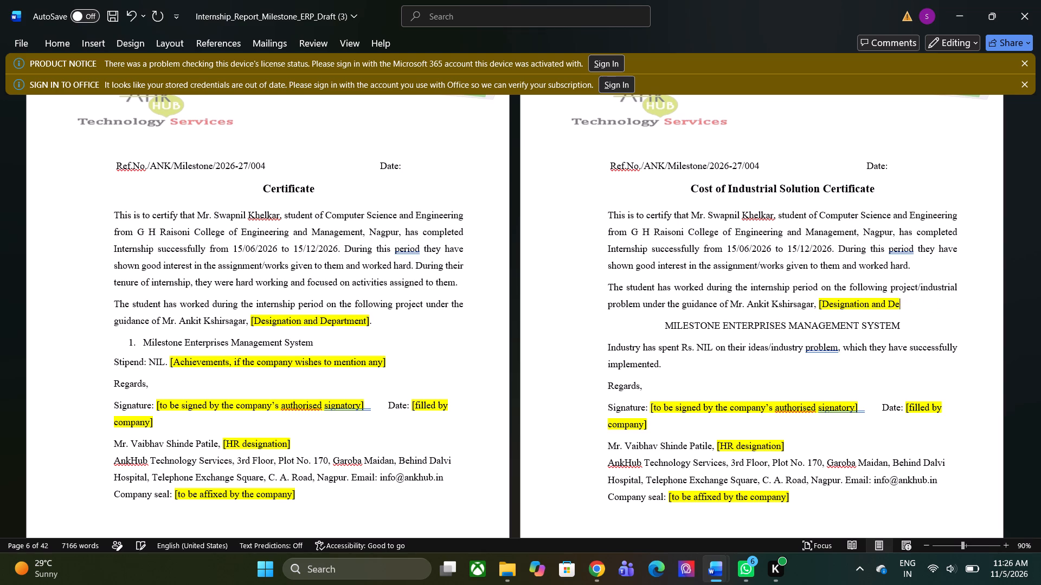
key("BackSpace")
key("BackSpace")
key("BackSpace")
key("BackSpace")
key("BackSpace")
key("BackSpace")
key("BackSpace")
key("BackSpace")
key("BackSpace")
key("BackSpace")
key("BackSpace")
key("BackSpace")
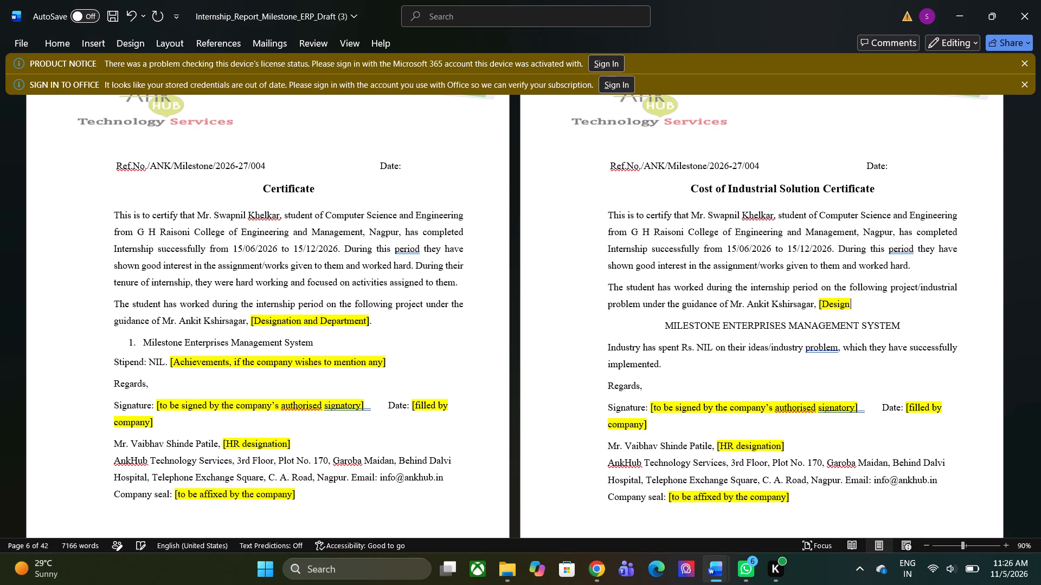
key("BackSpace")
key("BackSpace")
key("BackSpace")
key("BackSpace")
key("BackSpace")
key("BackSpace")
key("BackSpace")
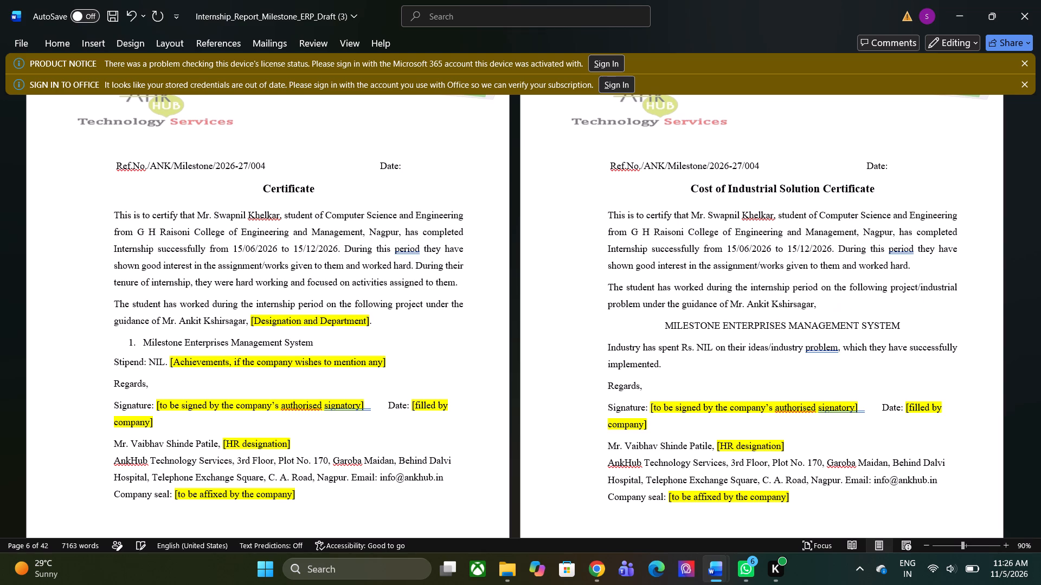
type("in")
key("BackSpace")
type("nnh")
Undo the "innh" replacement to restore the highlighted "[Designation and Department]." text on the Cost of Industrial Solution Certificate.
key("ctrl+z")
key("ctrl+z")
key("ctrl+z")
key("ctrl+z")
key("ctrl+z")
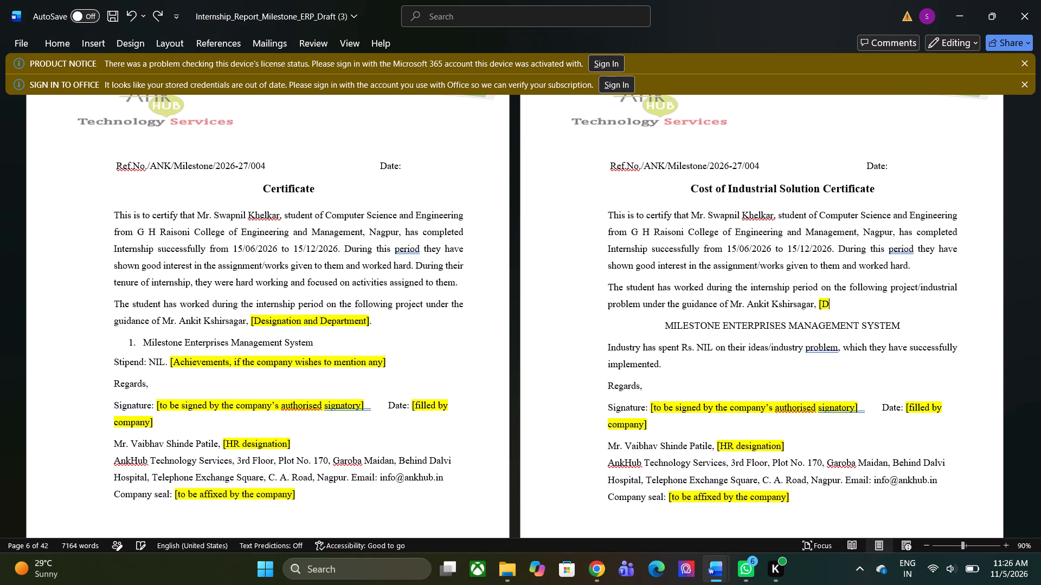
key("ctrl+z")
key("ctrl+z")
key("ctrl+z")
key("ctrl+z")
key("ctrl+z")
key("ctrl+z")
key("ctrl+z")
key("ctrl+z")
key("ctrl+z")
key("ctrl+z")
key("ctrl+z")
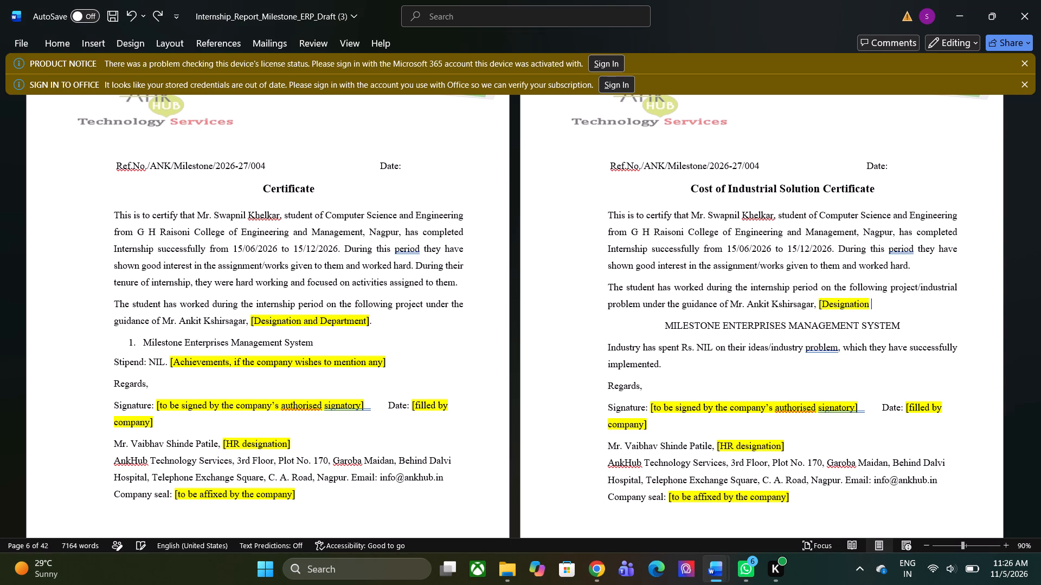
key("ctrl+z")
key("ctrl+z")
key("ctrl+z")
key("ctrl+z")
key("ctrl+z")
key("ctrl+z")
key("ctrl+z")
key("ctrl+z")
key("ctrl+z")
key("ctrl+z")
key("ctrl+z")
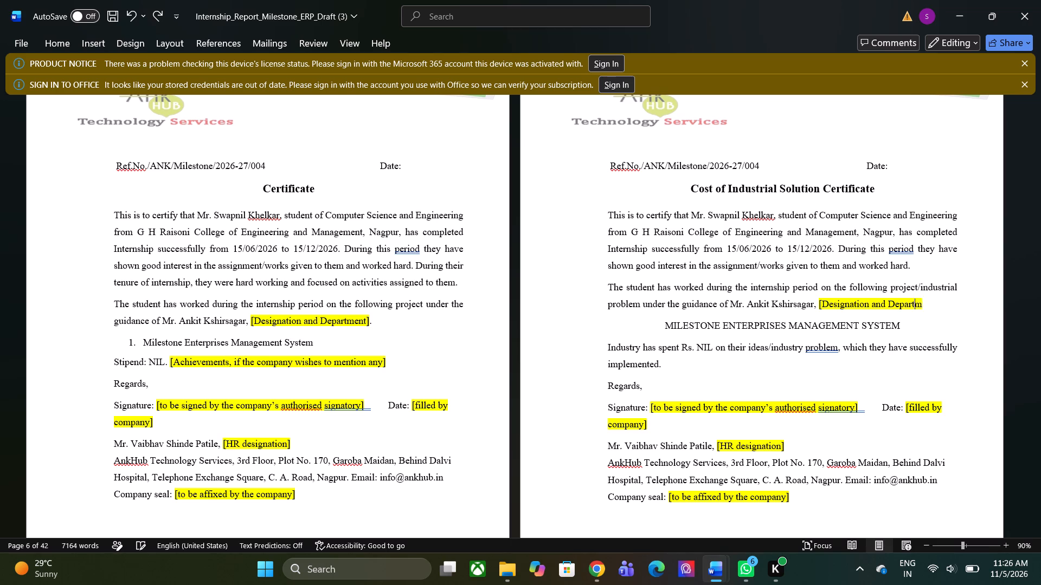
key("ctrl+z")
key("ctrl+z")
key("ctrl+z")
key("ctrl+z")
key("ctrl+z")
Clear the formatting, including the yellow highlight, from "[Designation and Department]." on the Cost of Industrial Solution Certificate.
left_click_drag(818, 305, 842, 305)
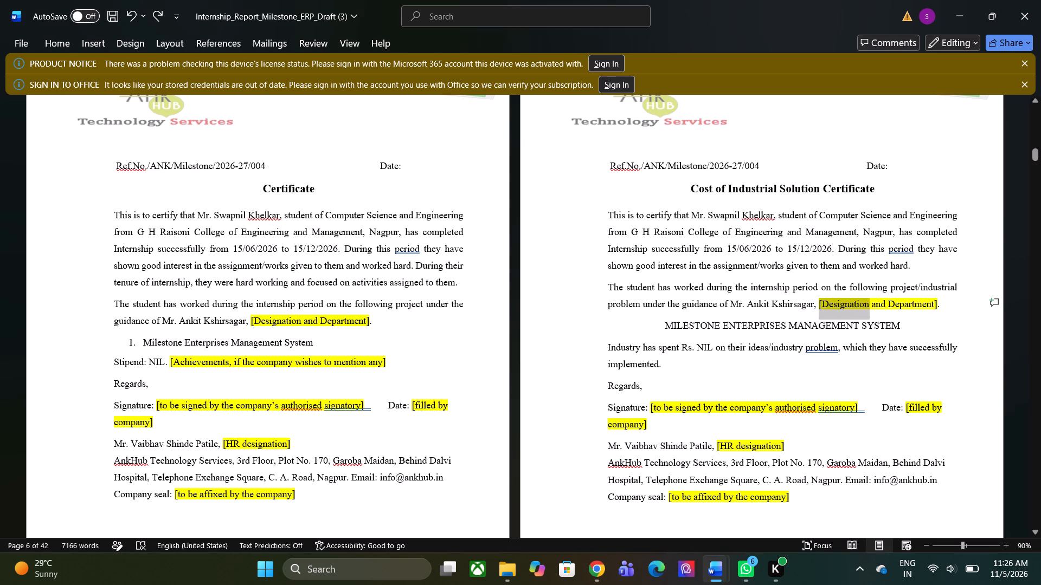
left_click_drag(842, 305, 943, 302)
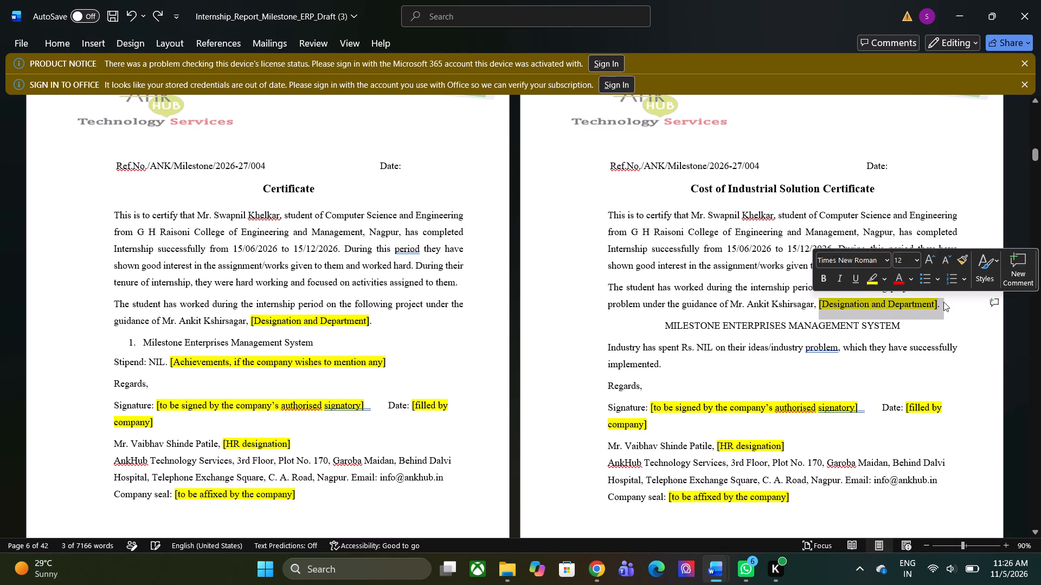
key("ctrl+space")
left_click(943, 302)
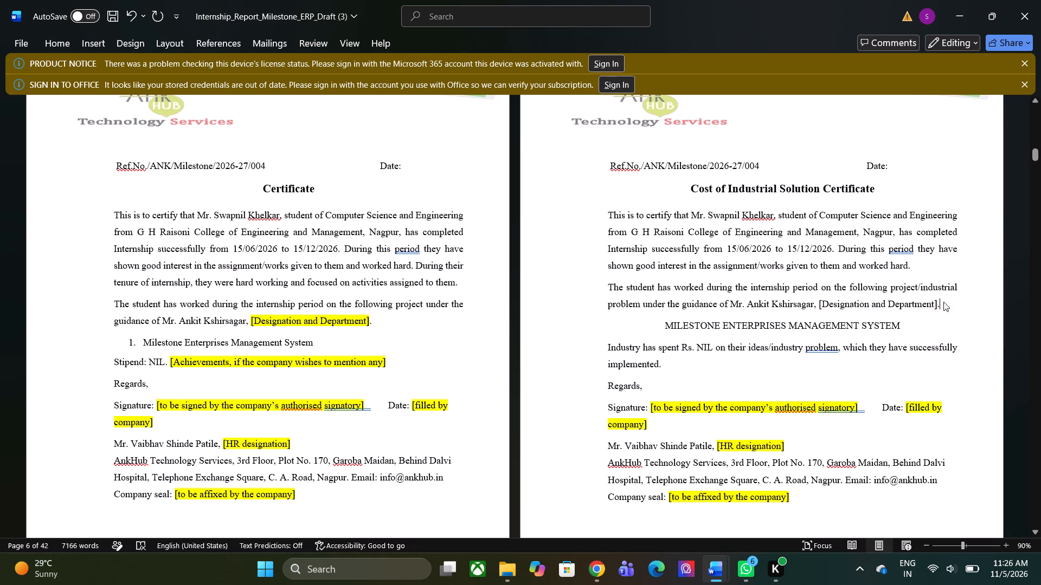
Replace "[Designation and Department]." after the guide's name on the Cost of Industrial Solution Certificate with "[Industry Guide]".
key("BackSpace")
key("BackSpace")
key("BackSpace")
key("BackSpace")
key("BackSpace")
key("BackSpace")
key("BackSpace")
key("BackSpace")
key("BackSpace")
key("BackSpace")
key("BackSpace")
key("BackSpace")
key("BackSpace")
key("BackSpace")
key("BackSpace")
key("BackSpace")
key("BackSpace")
key("BackSpace")
key("BackSpace")
key("BackSpace")
key("BackSpace")
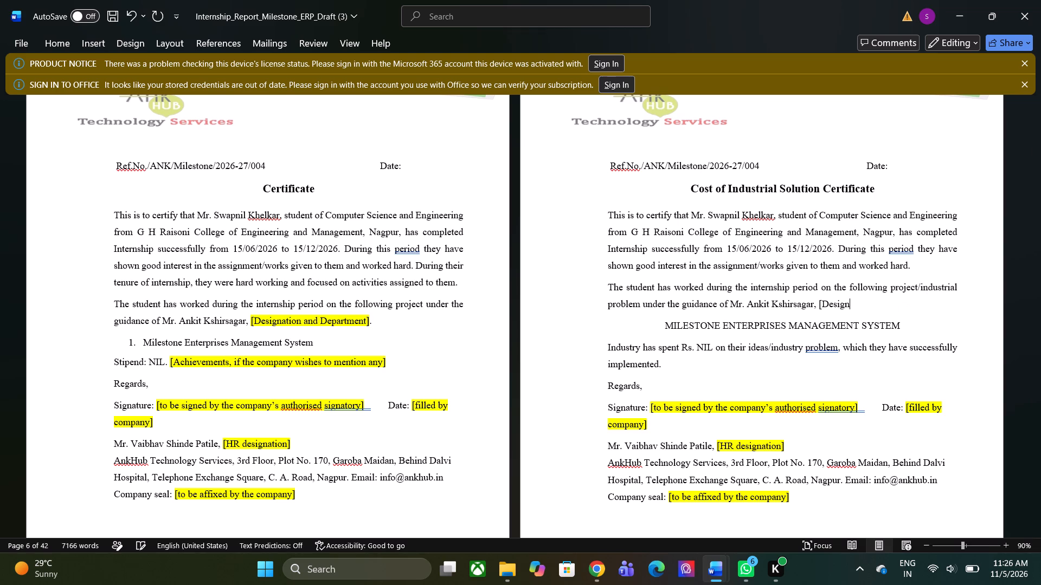
key("BackSpace")
key("BackSpace")
key("BackSpace")
key("BackSpace")
key("BackSpace")
key("BackSpace")
key("BackSpace")
type("in")
key("BackSpace")
key("BackSpace")
key("bracketleft")
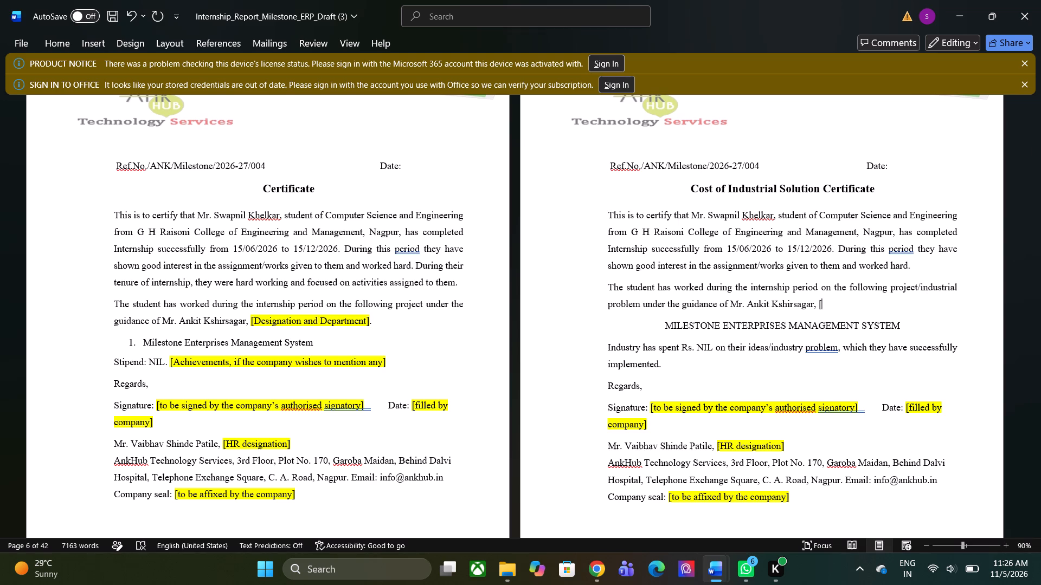
key("bracketright")
key("Left")
key("shift+i")
type("ndust")
type("ry")
key("space")
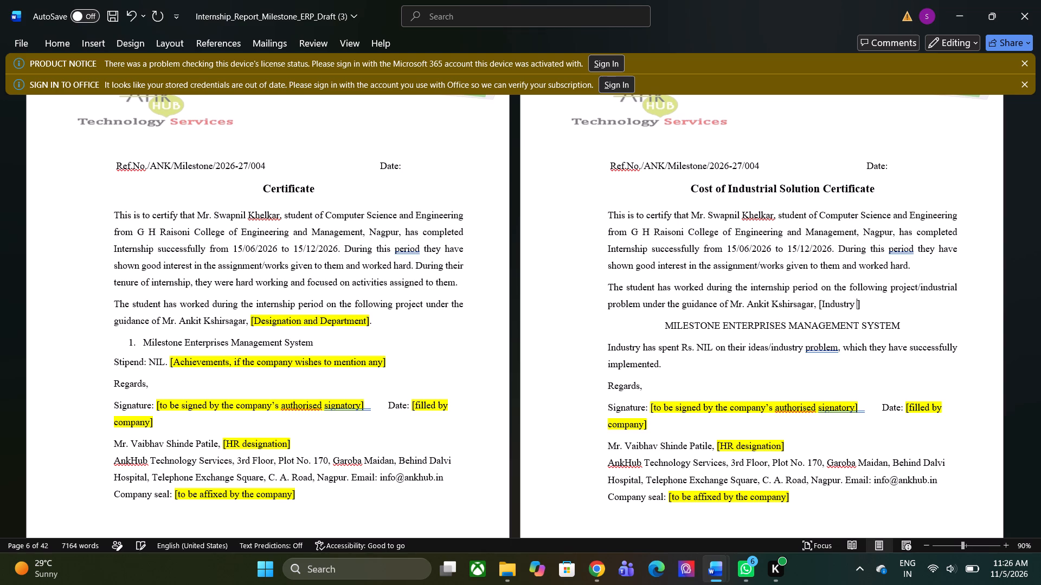
key("shift+g")
type("uid")
key("e")
Clear the formatting, including the yellow highlight, from "[Designation and Department]." on the internship Certificate.
left_click(383, 324)
left_click_drag(250, 318, 371, 324)
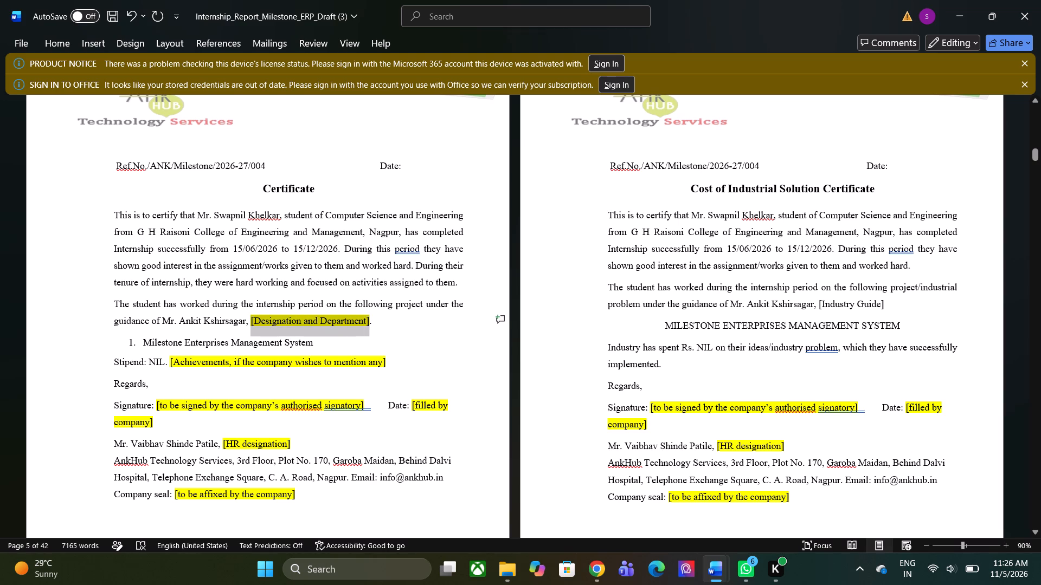
left_click_drag(371, 324, 381, 324)
key("ctrl+space")
left_click(381, 324)
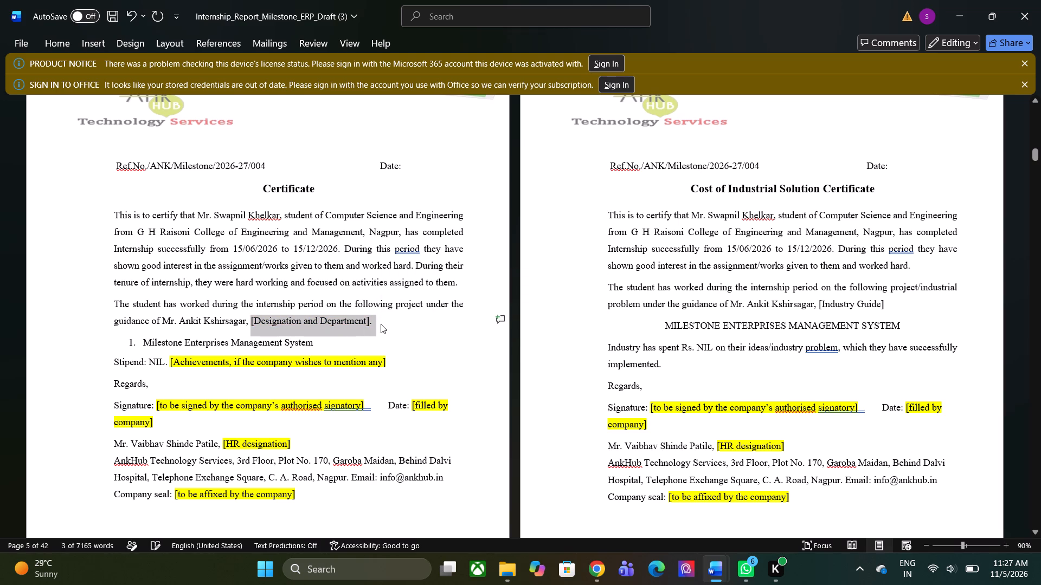
Replace "[Designation and Department]." after the guide's name on the internship Certificate with "[Industry Guide]", without a full stop.
key("BackSpace")
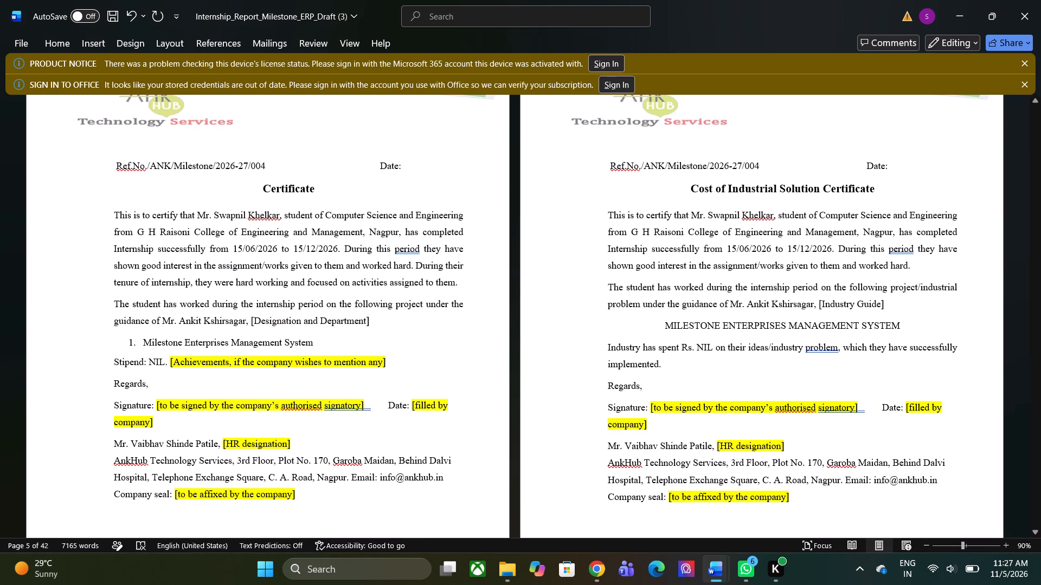
left_click(367, 323)
key("BackSpace")
key("BackSpace")
key("BackSpace")
key("BackSpace")
key("BackSpace")
key("BackSpace")
key("BackSpace")
key("BackSpace")
key("BackSpace")
key("BackSpace")
key("BackSpace")
key("BackSpace")
key("BackSpace")
key("BackSpace")
key("BackSpace")
key("BackSpace")
key("BackSpace")
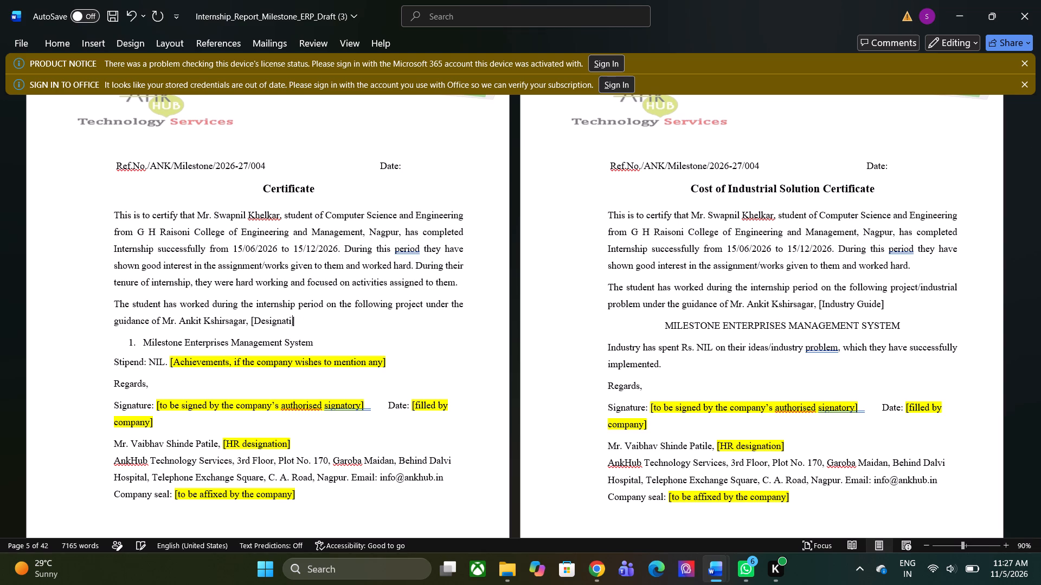
key("BackSpace")
key("BackSpace")
key("BackSpace")
key("BackSpace")
key("BackSpace")
key("BackSpace")
key("BackSpace")
key("BackSpace")
key("BackSpace")
key("shift+i")
type("ndusr")
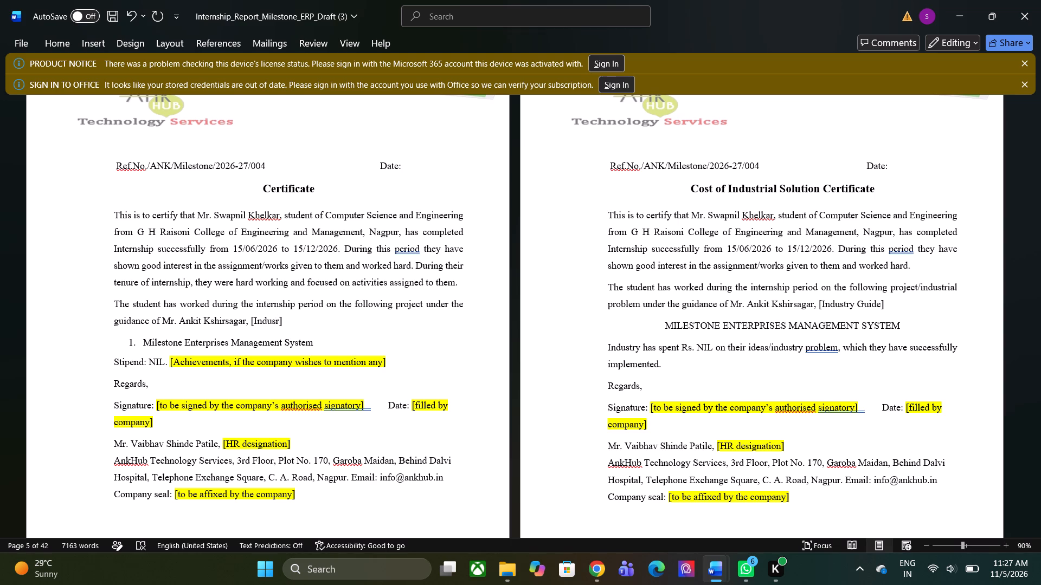
key("BackSpace")
type("try")
key("space")
key("shift+g")
type("uid")
key("e")
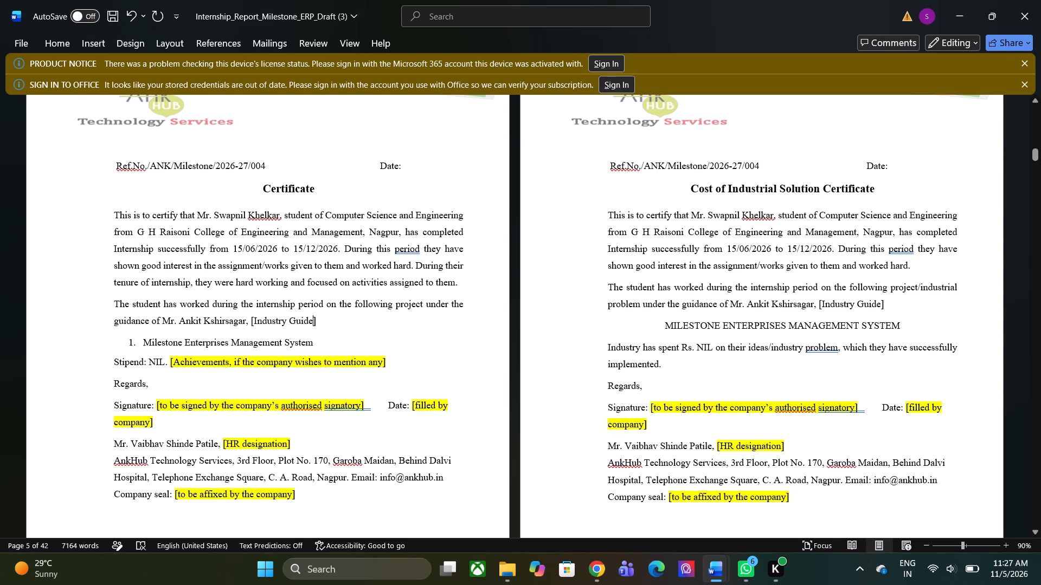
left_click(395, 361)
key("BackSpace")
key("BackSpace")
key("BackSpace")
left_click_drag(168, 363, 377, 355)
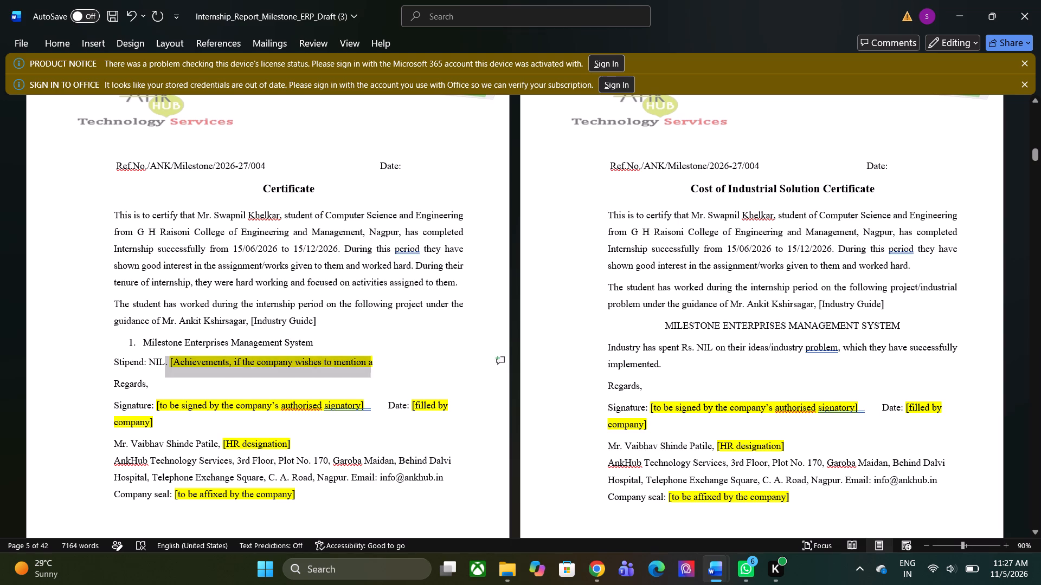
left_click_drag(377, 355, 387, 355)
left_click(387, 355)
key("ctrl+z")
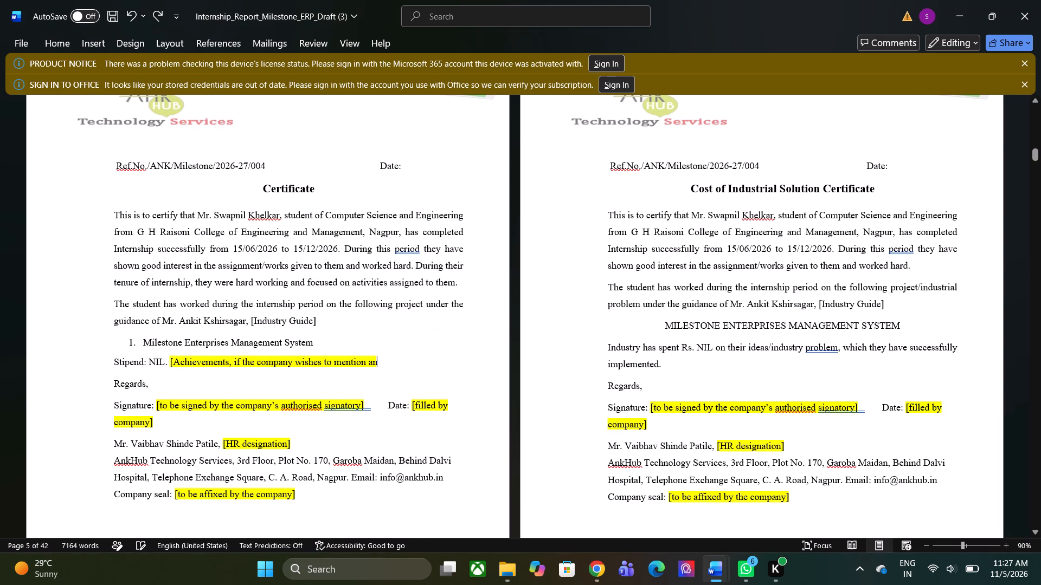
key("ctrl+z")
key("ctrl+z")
Delete the highlighted "[Achievements, if the company wishes to mention any]" placeholder after "Stipend: NIL." on the internship Certificate, clearing its formatting.
left_click_drag(169, 363, 389, 359)
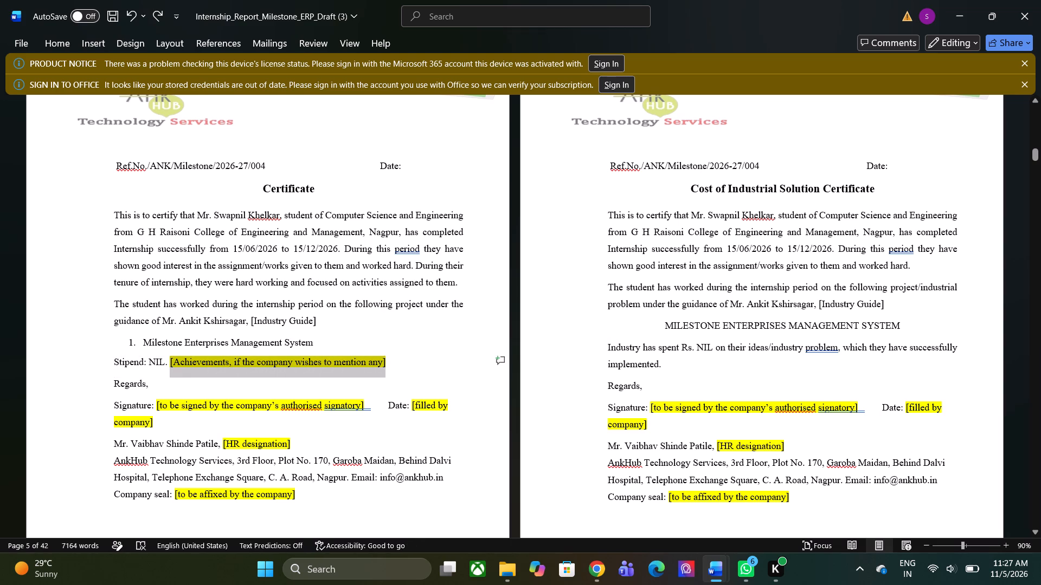
left_click_drag(389, 359, 399, 358)
key("ctrl+space")
key("BackSpace")
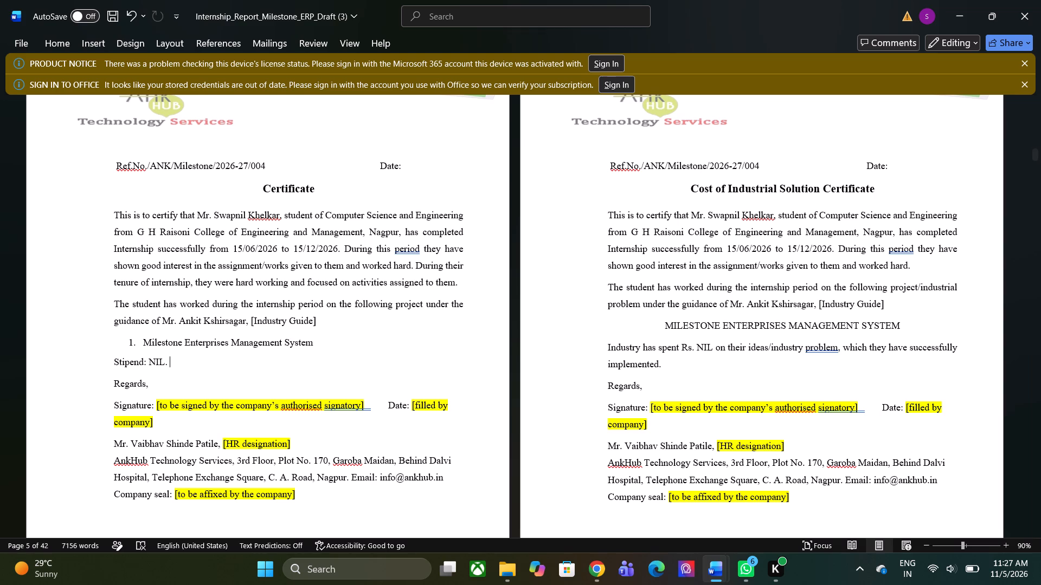
Remove the list number before "Milestone Enterprises Management System" on the internship Certificate.
left_click(132, 341)
key("BackSpace")
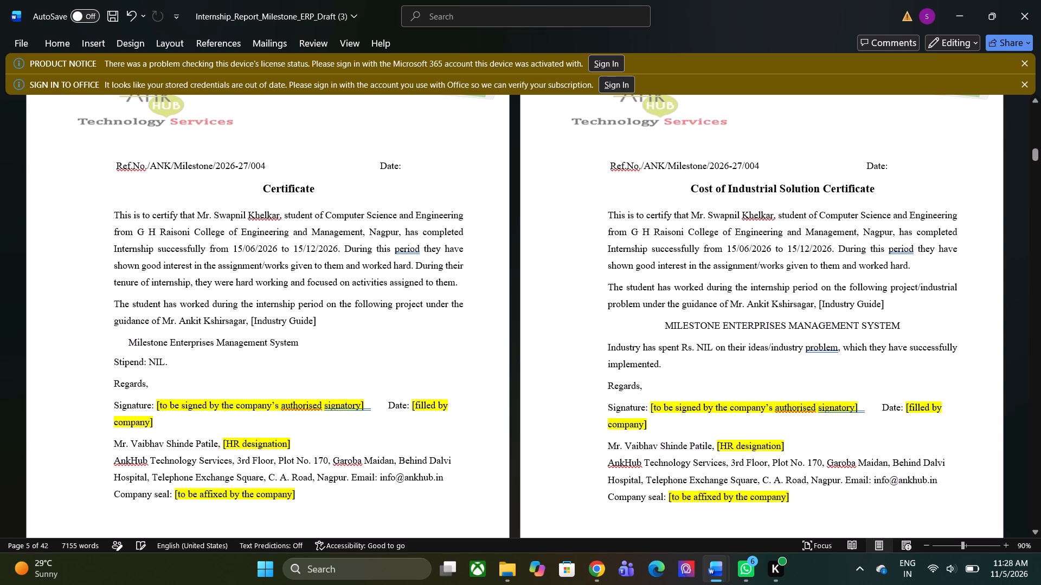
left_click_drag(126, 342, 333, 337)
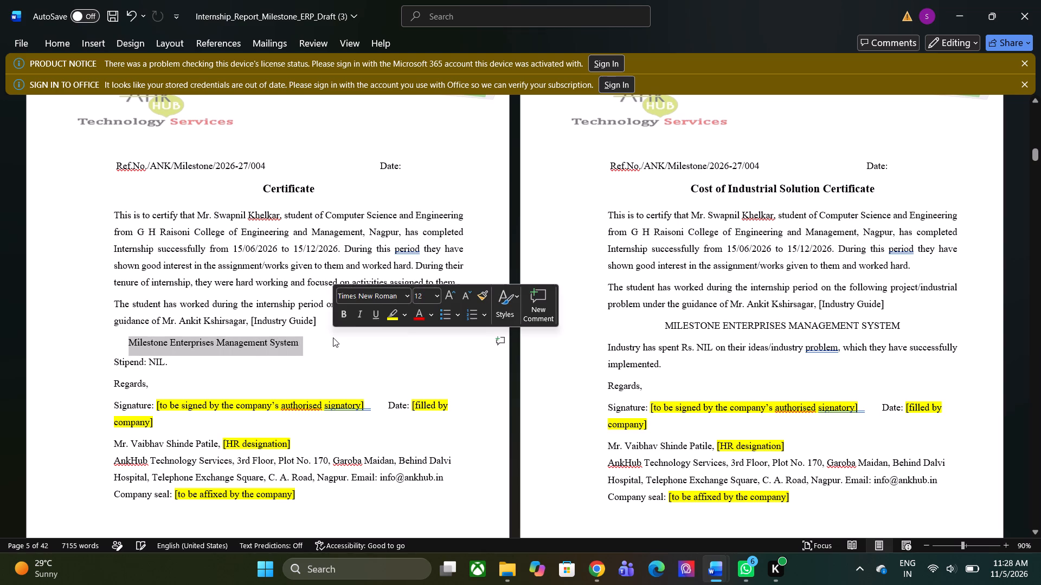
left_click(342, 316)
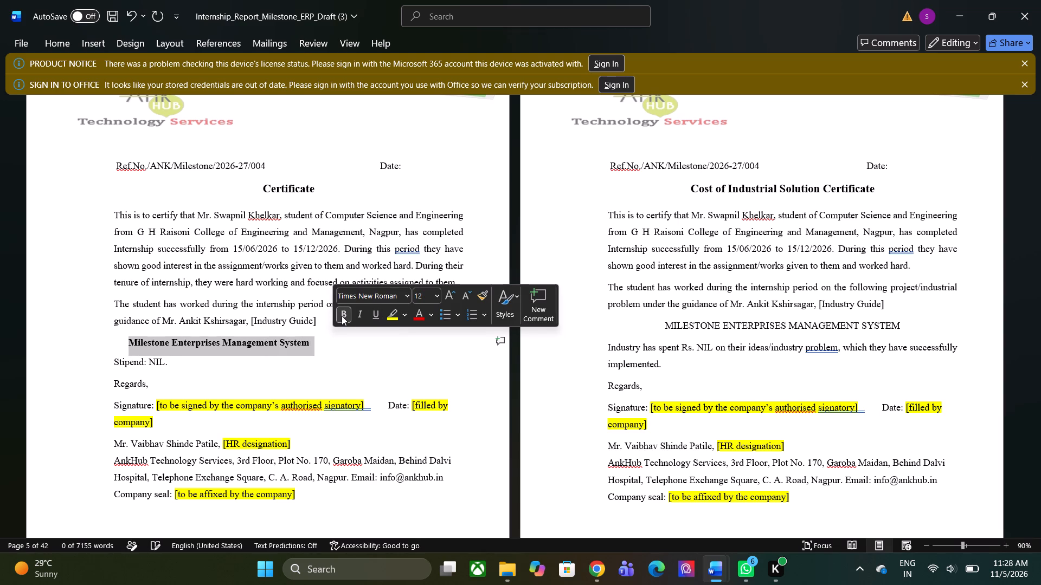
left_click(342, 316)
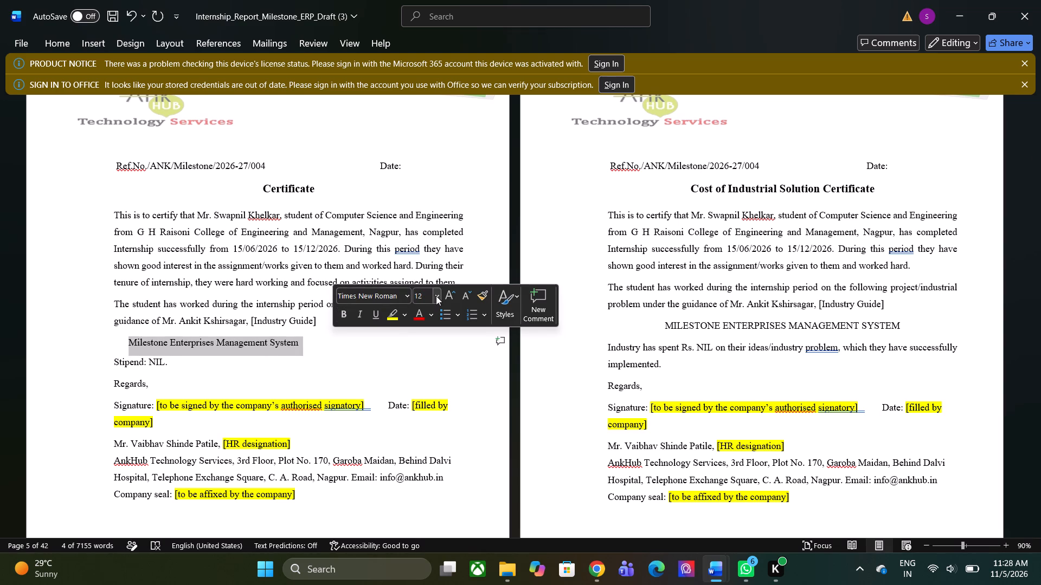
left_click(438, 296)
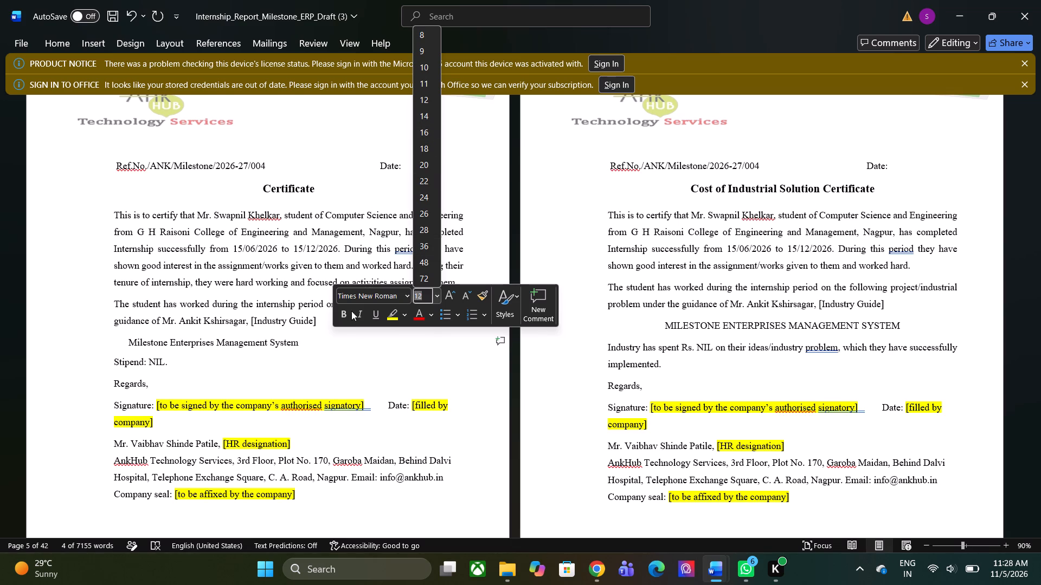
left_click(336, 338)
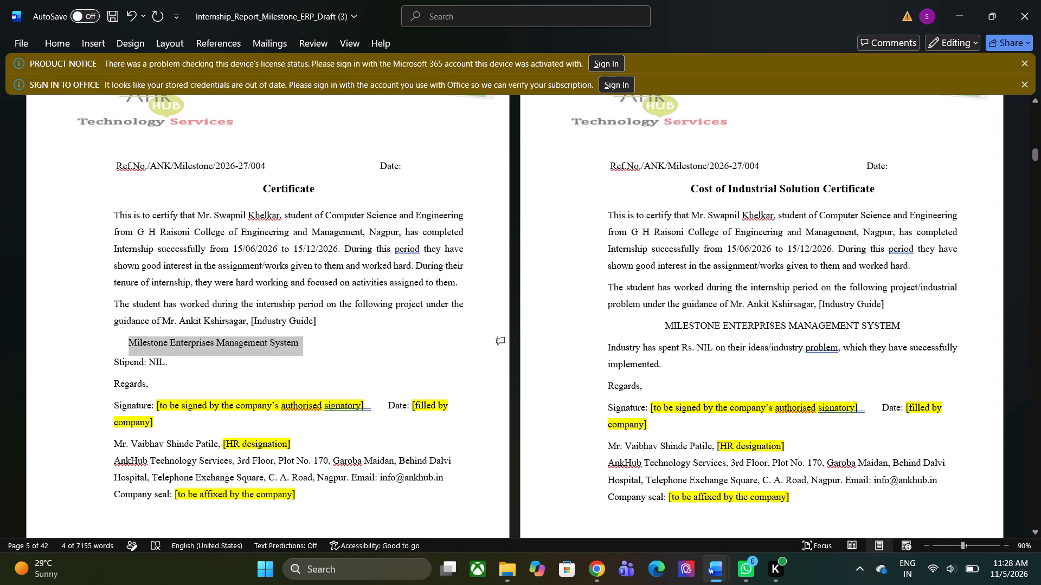
Replace the "Milestone Enterprises Management System" line on the internship Certificate with the centred uppercase title copied from the Cost of Industrial Solution Certificate.
left_click_drag(657, 326, 897, 314)
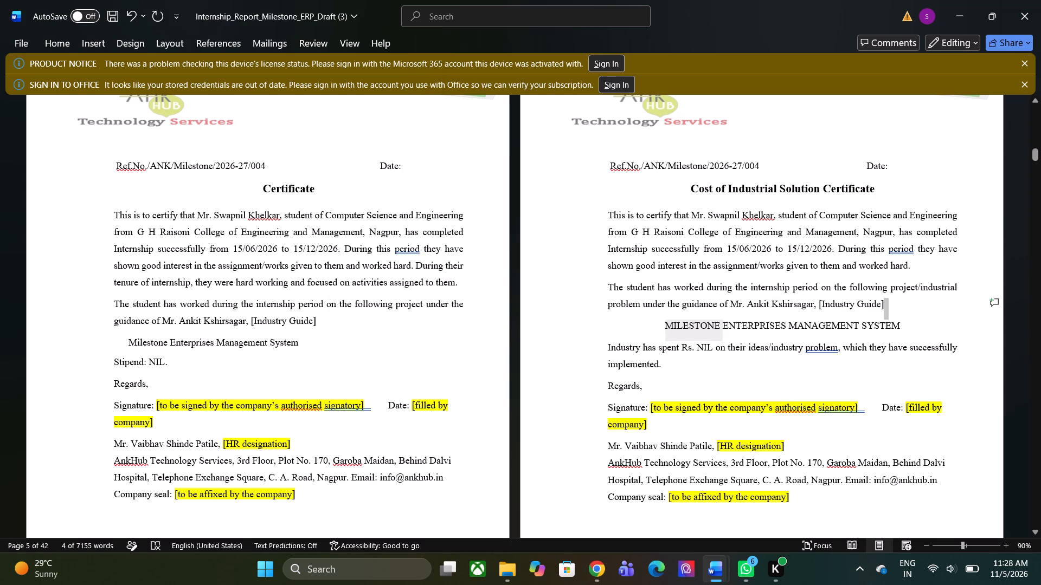
left_click_drag(897, 314, 913, 320)
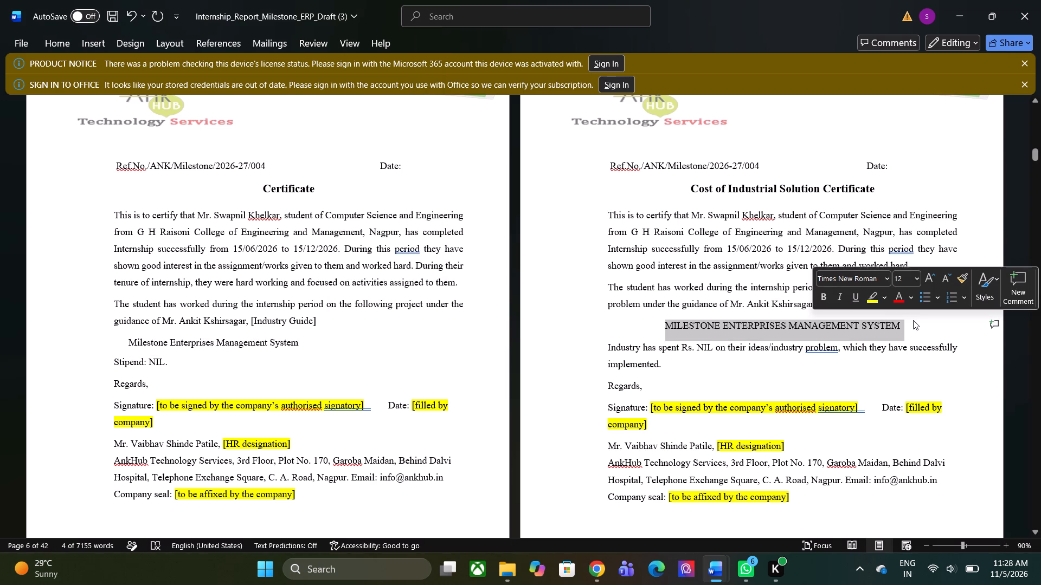
key("ctrl+c")
key("ctrl+c")
key("ctrl+c")
key("ctrl+c")
key("ctrl+c")
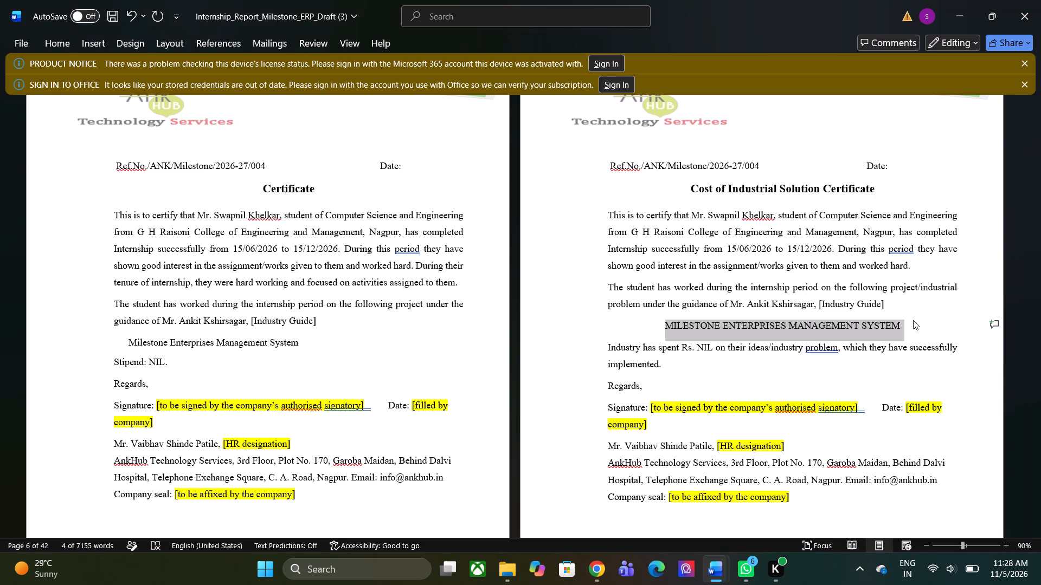
key("ctrl+c")
key("ctrl+c")
left_click_drag(305, 343, 185, 338)
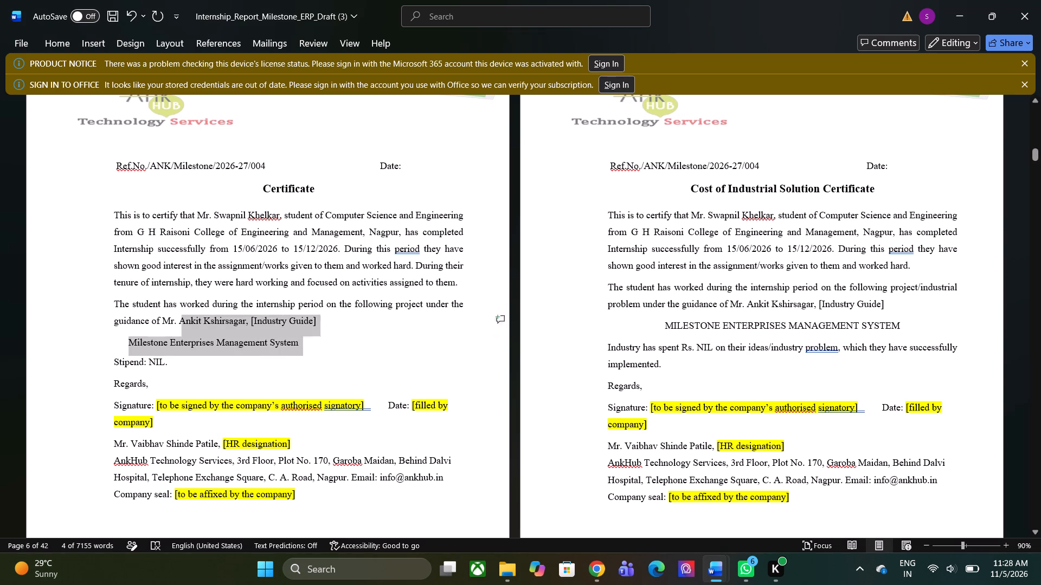
left_click_drag(185, 338, 136, 345)
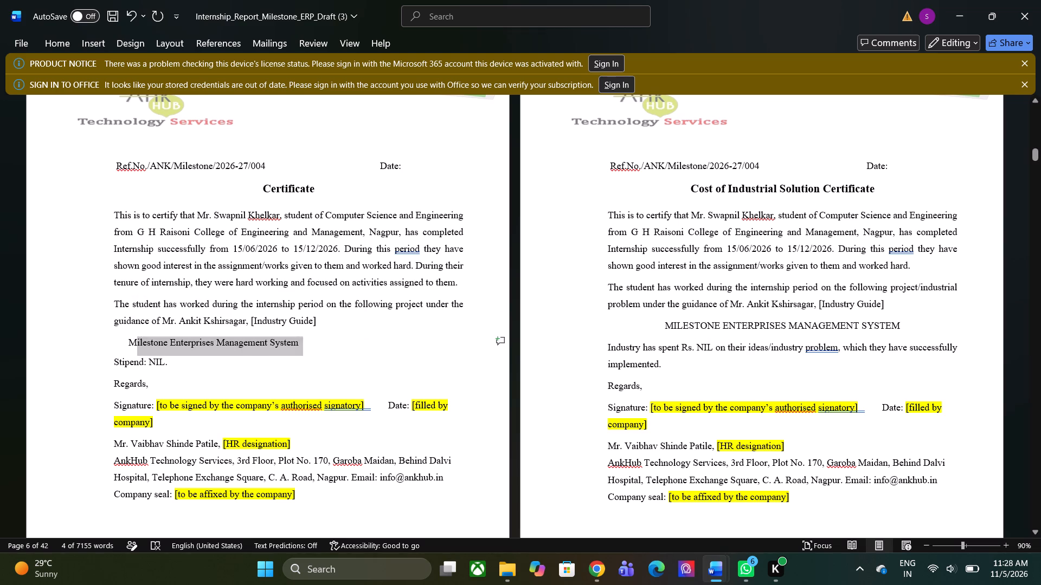
left_click(131, 345)
left_click_drag(124, 345, 254, 338)
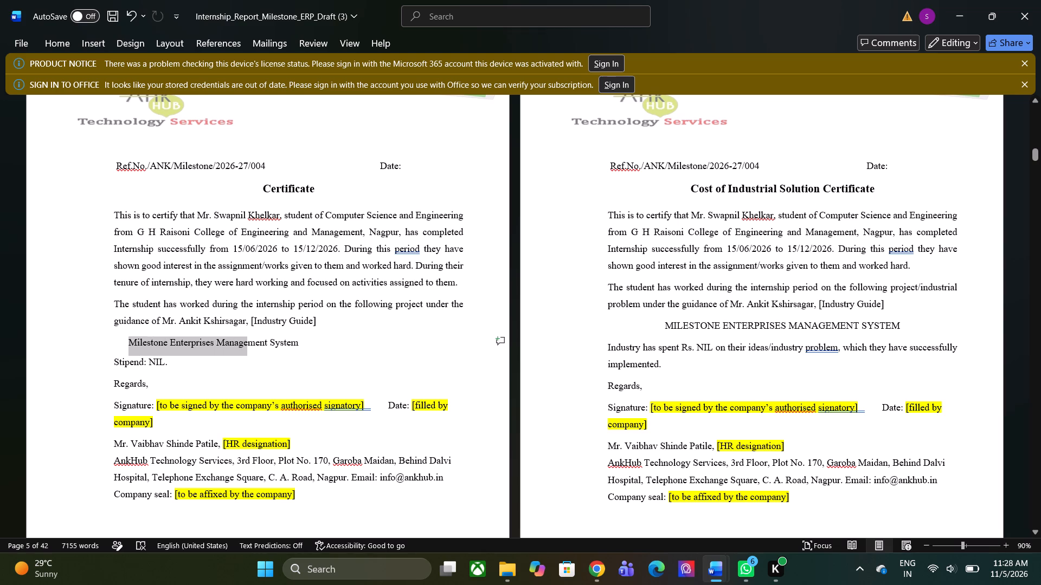
left_click_drag(254, 338, 304, 341)
key("BackSpace")
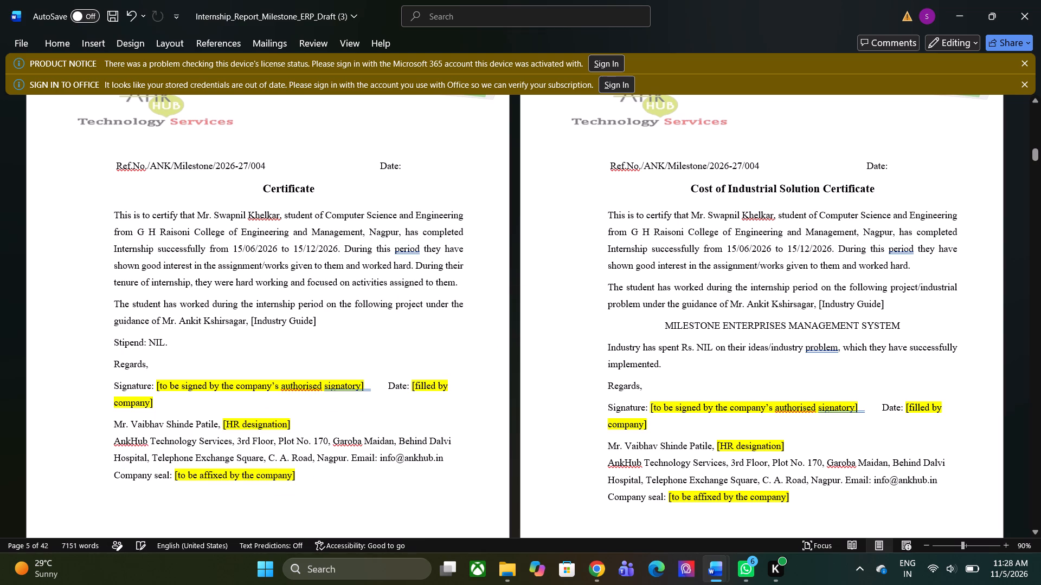
key("ctrl+v")
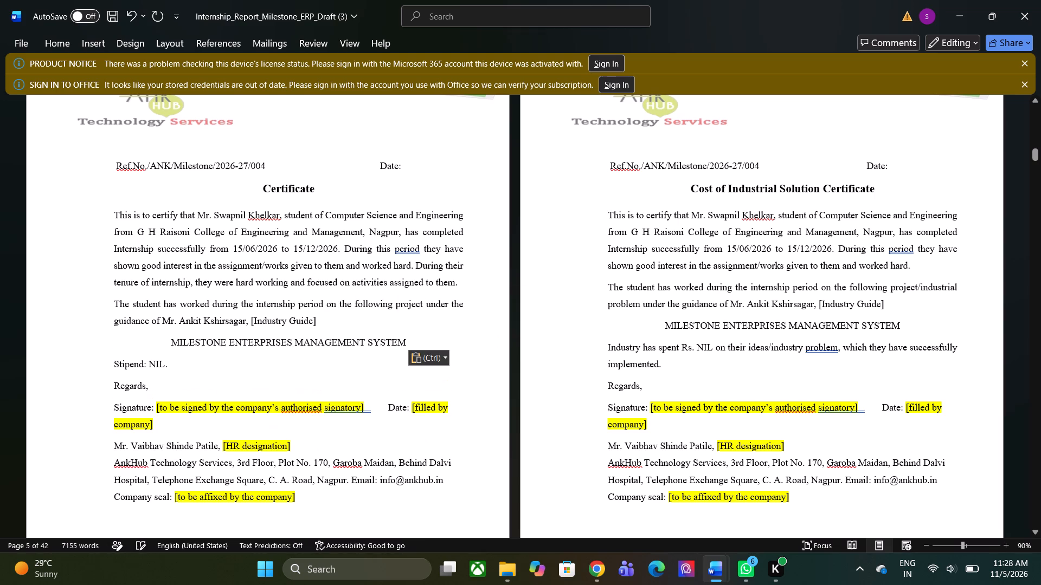
left_click(287, 376)
Left-align the "MILESTONE ENTERPRISES MANAGEMENT SYSTEM" line on both the internship Certificate and the Cost of Industrial Solution Certificate.
left_click(165, 345)
key("BackSpace")
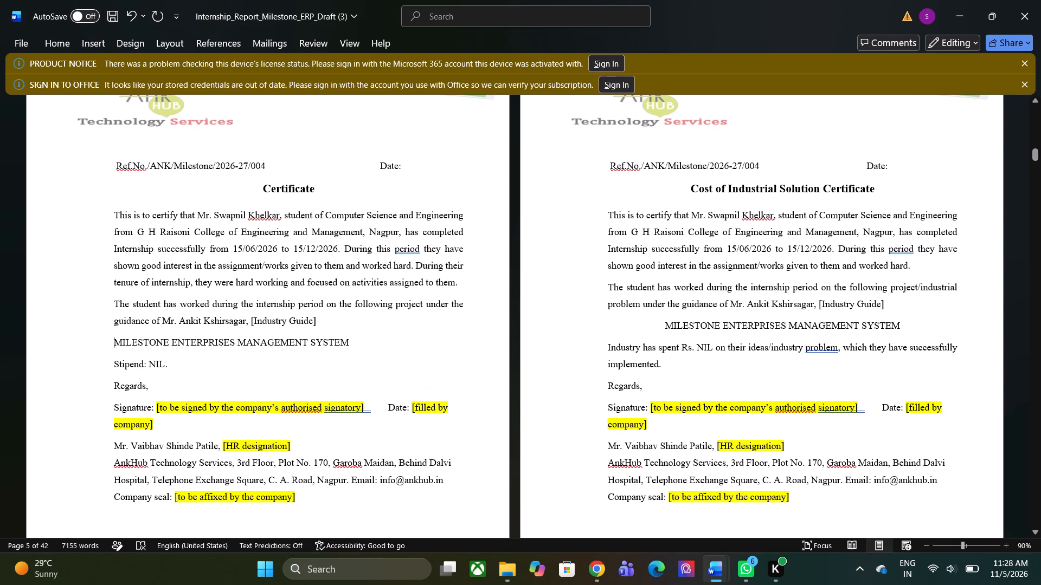
left_click(661, 320)
key("BackSpace")
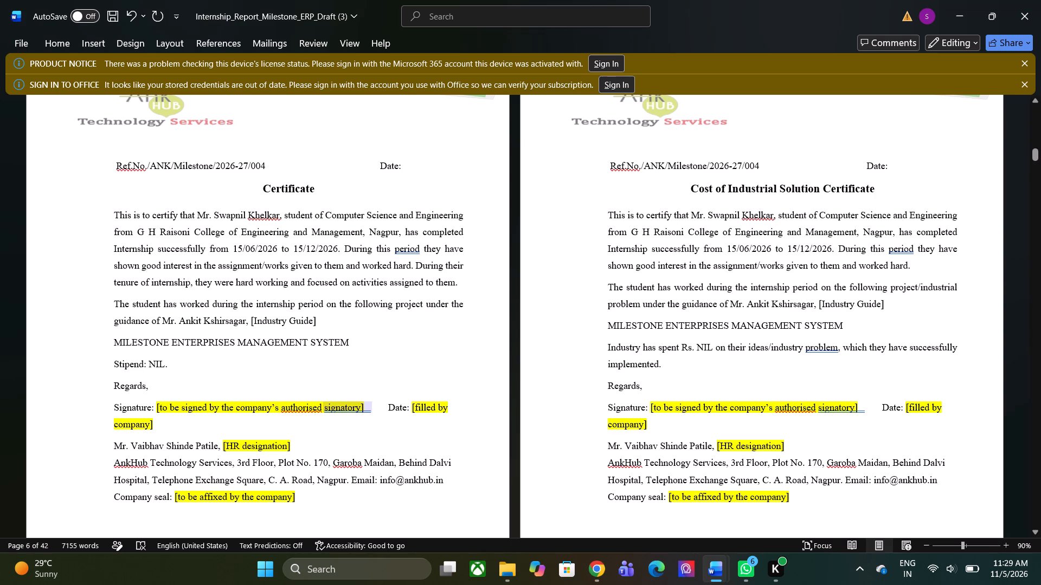
Clear the formatting, including the yellow highlight, from "[to be signed by the company's authorised signatory]" and its brackets on the internship Certificate.
left_click_drag(368, 407, 322, 407)
left_click_drag(322, 407, 153, 409)
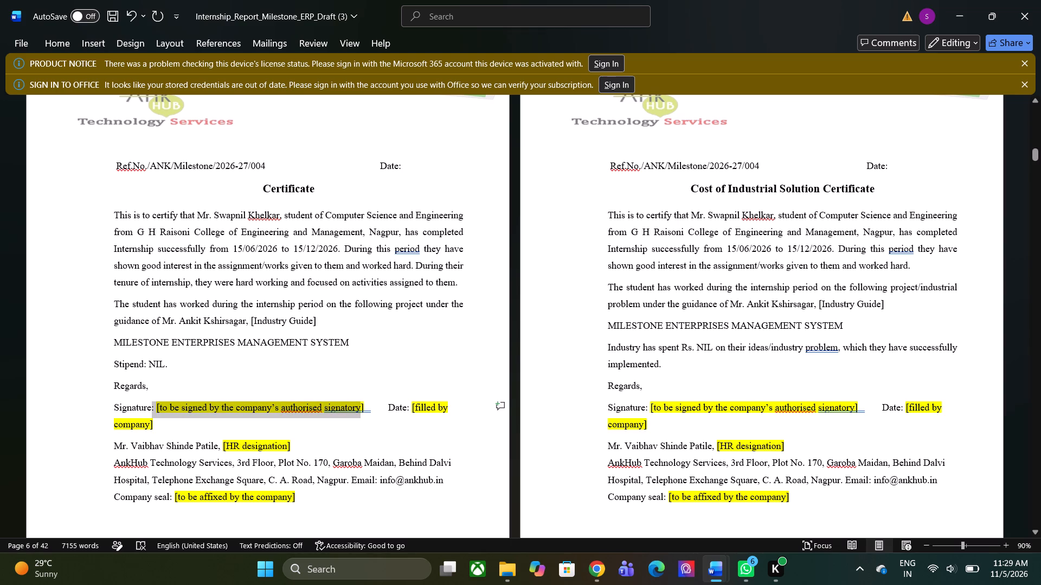
left_click_drag(153, 409, 158, 412)
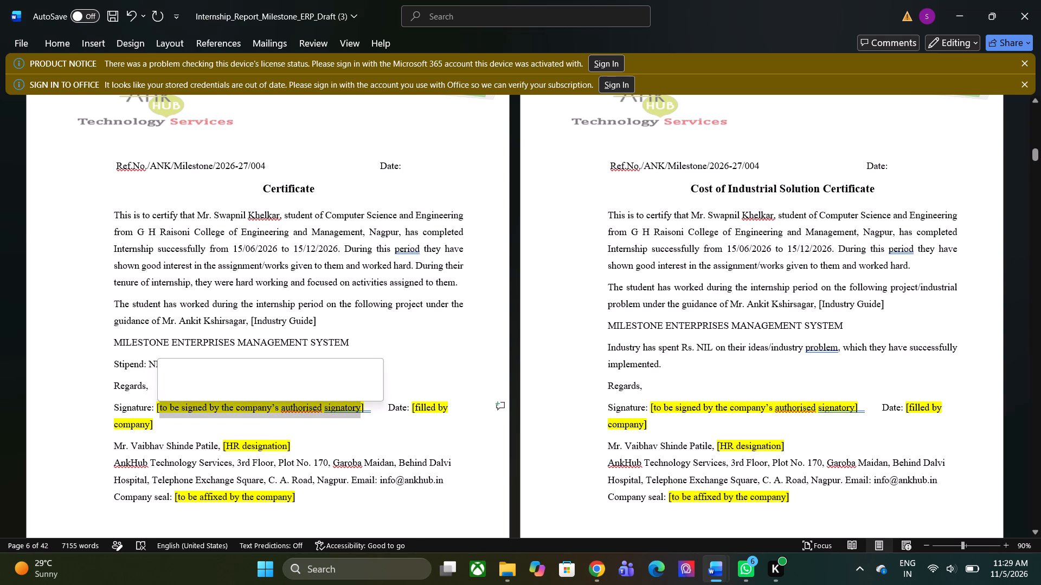
key("ctrl+space")
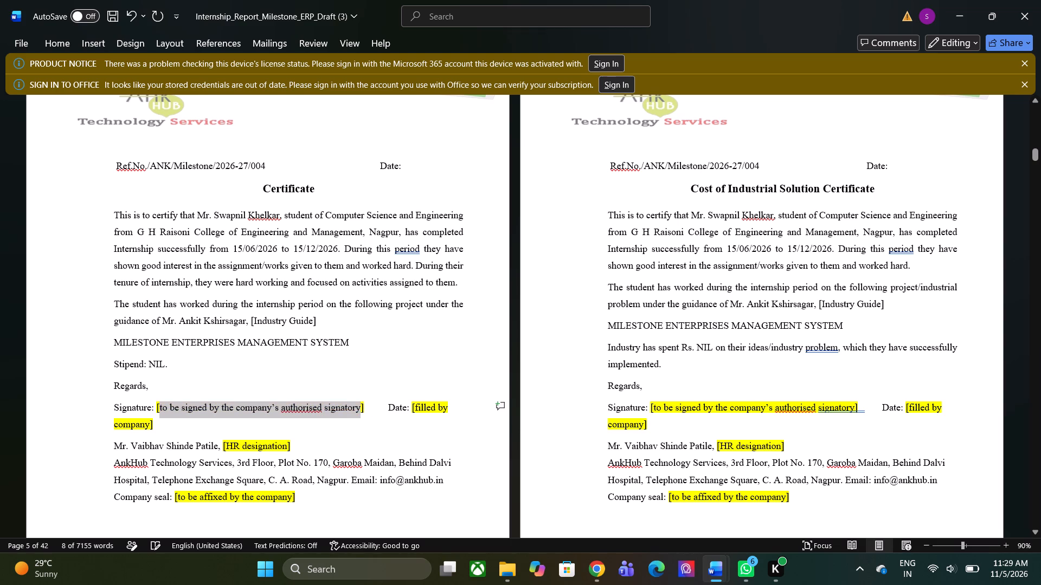
left_click(164, 413)
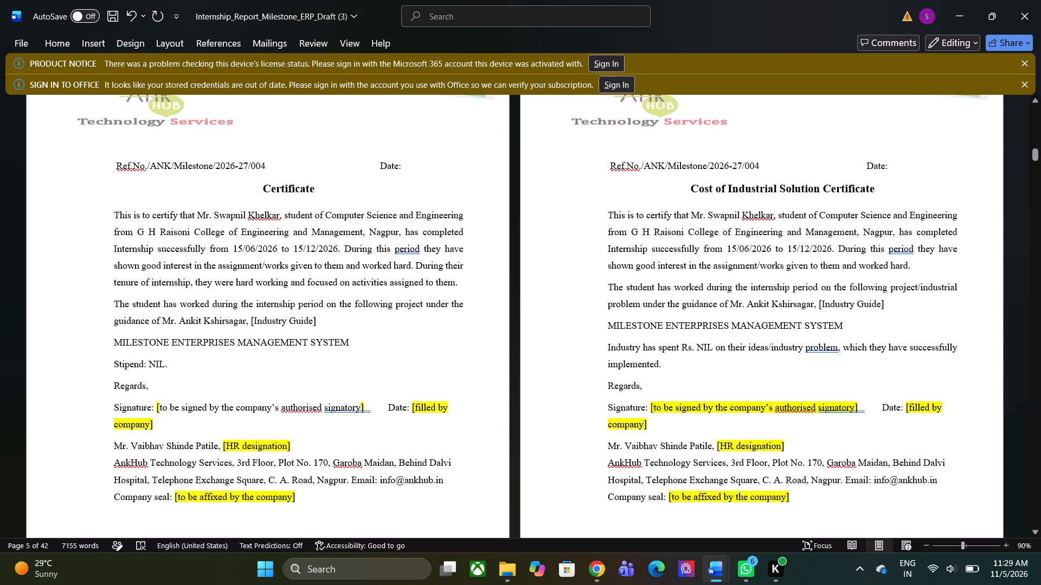
left_click(159, 409)
key("ctrl+space")
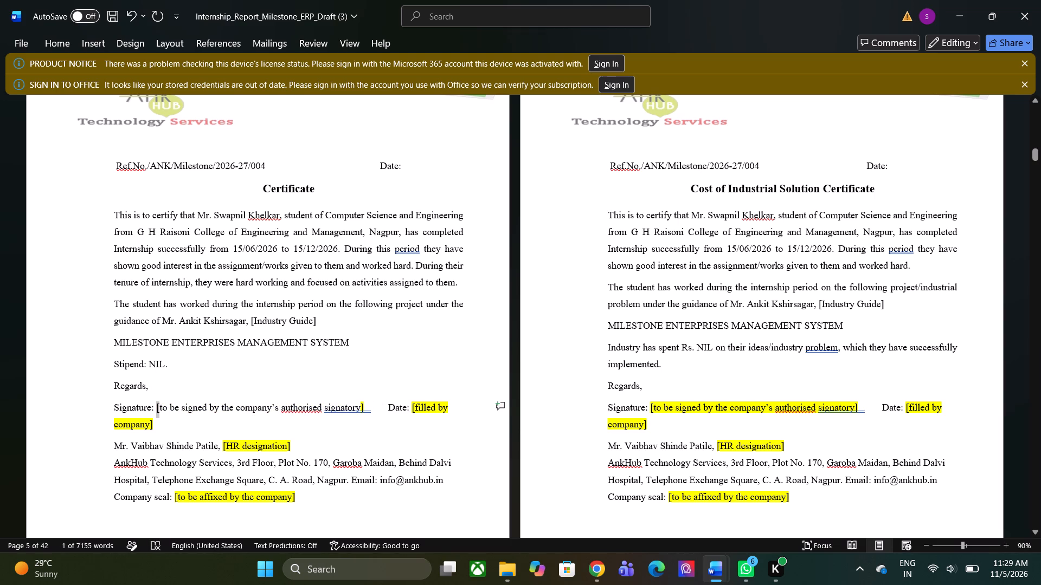
left_click(371, 410)
left_click_drag(366, 408, 361, 409)
key("ctrl+space")
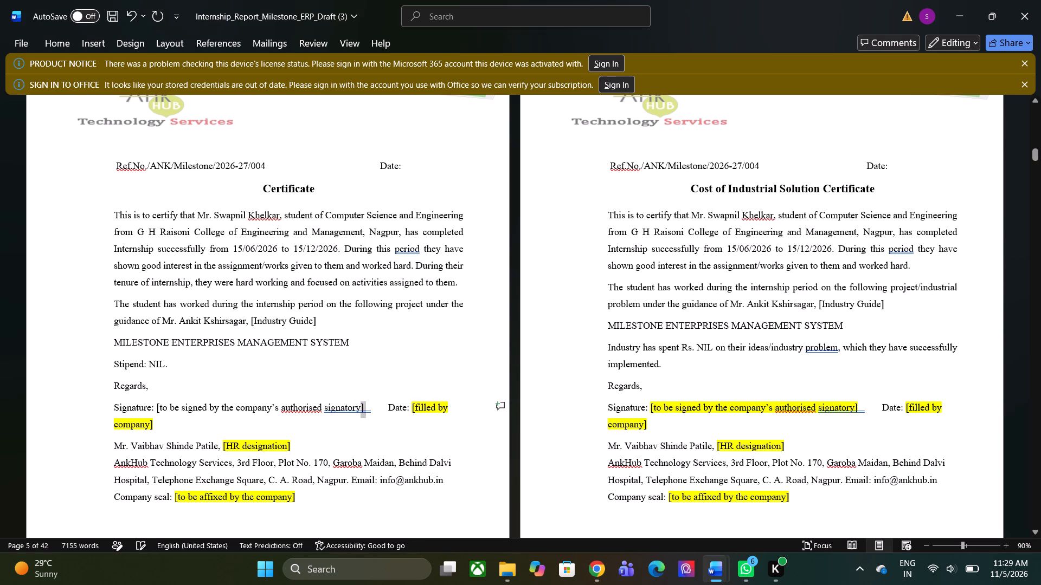
left_click(374, 374)
Delete the "[to be signed by the company's authorised signatory]" placeholder after "Signature:" on the internship Certificate.
left_click(372, 405)
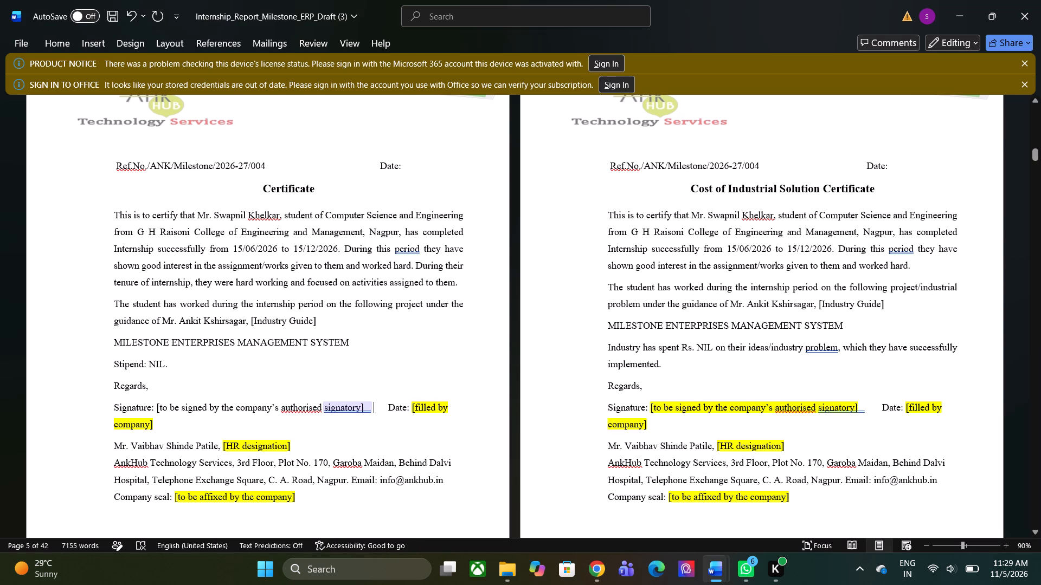
key("BackSpace")
key("BackSpace")
key("BackSpace")
key("BackSpace")
key("BackSpace")
key("BackSpace")
key("BackSpace")
key("BackSpace")
key("BackSpace")
key("BackSpace")
key("BackSpace")
key("BackSpace")
key("BackSpace")
key("BackSpace")
key("BackSpace")
key("BackSpace")
key("BackSpace")
key("BackSpace")
key("BackSpace")
key("BackSpace")
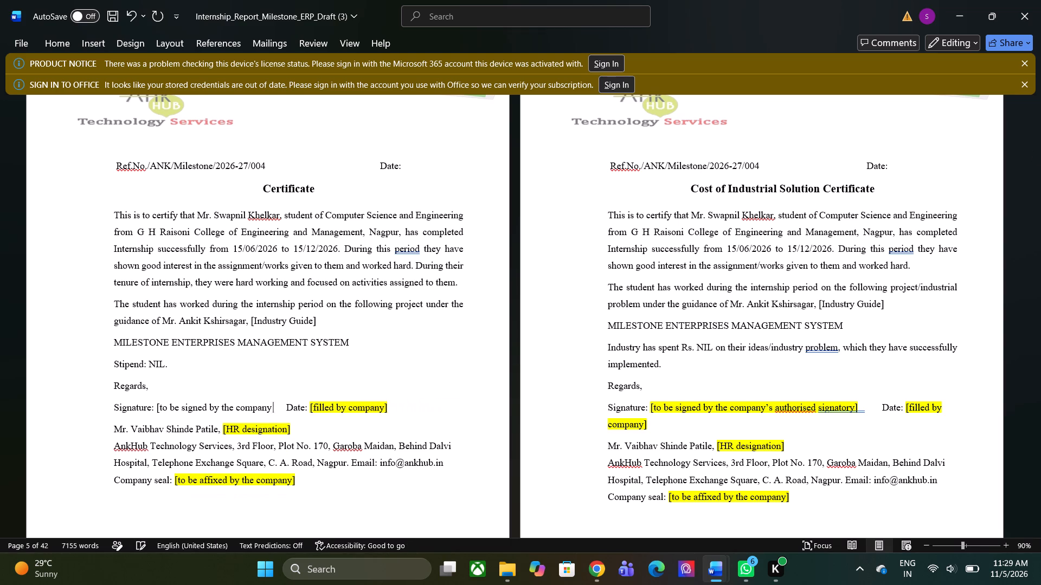
key("BackSpace")
key("BackSpace")
key("BackSpace")
key("BackSpace")
key("BackSpace")
key("BackSpace")
key("BackSpace")
key("BackSpace")
key("BackSpace")
key("BackSpace")
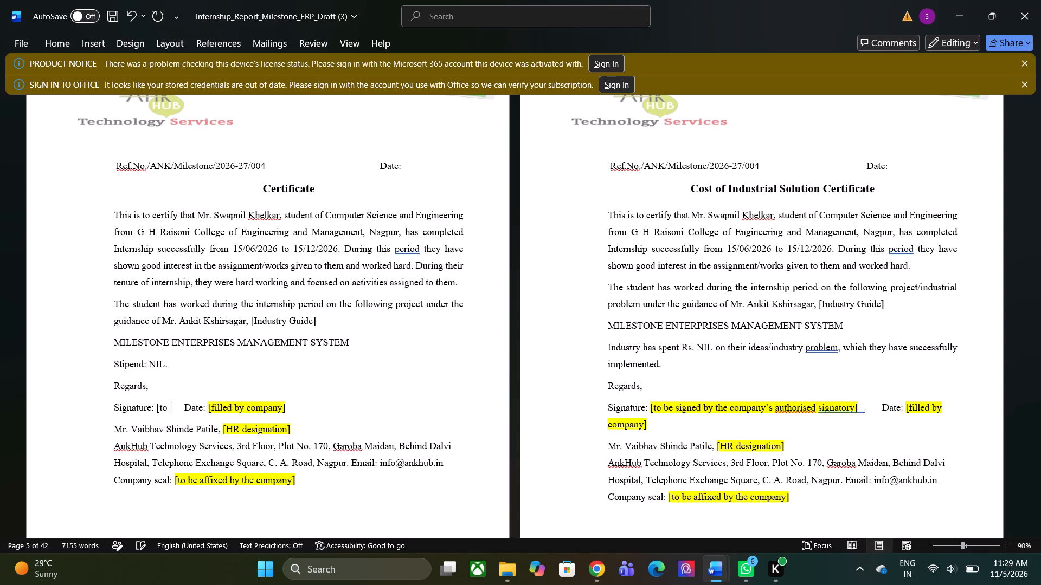
key("BackSpace")
key("BackSpace")
key("BackSpace")
key("BackSpace")
Insert a wide run of blank spaces between "Signature:" and "Date:" on the internship Certificate as room for signing.
key("space")
key("space")
key("space")
key("space")
key("space")
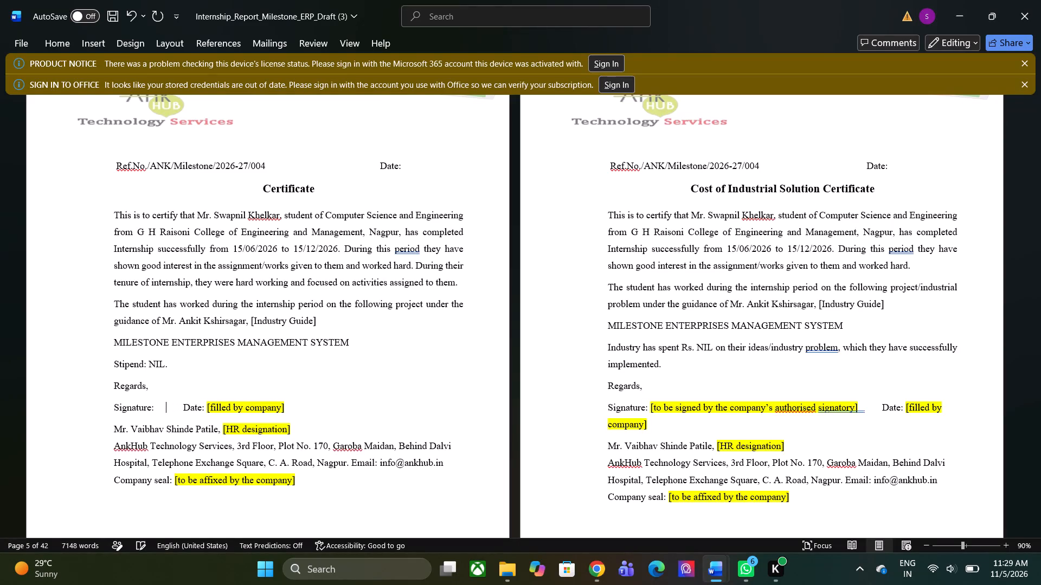
key("space")
key("space")
key("space")
key("space")
key("space")
key("space")
key("space")
key("space")
key("space")
key("space")
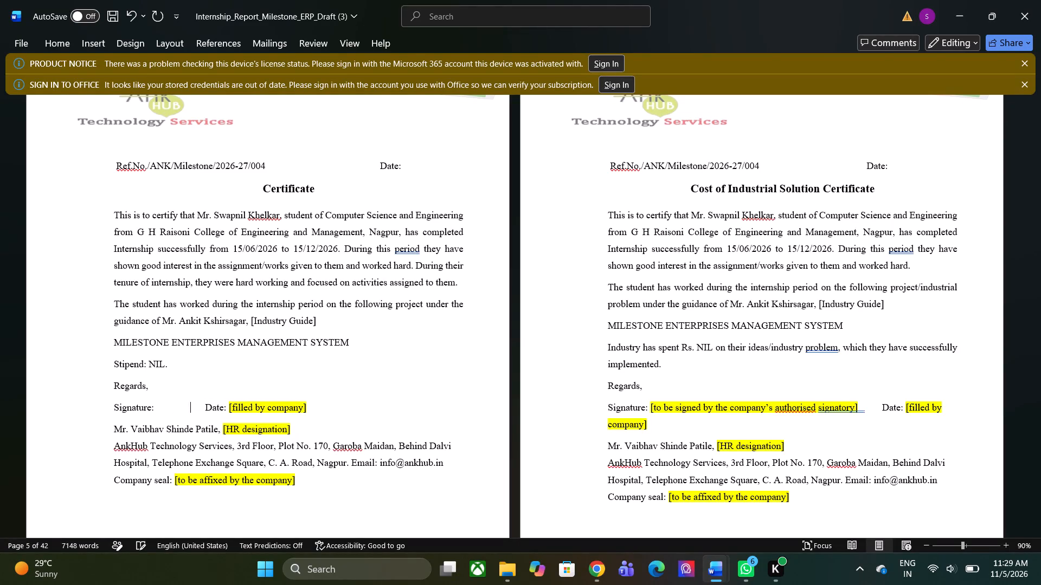
key("space")
key("space")
key("space")
key("space")
key("space")
key("space")
key("space")
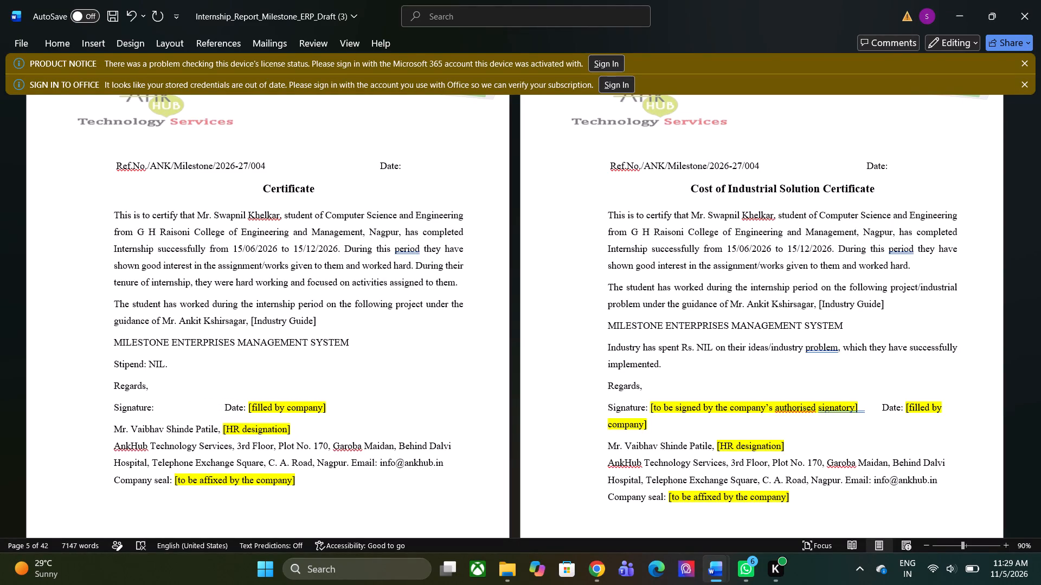
key("space")
key("space")
key("space")
key("space")
key("space")
key("space")
key("space")
key("space")
key("space")
key("space")
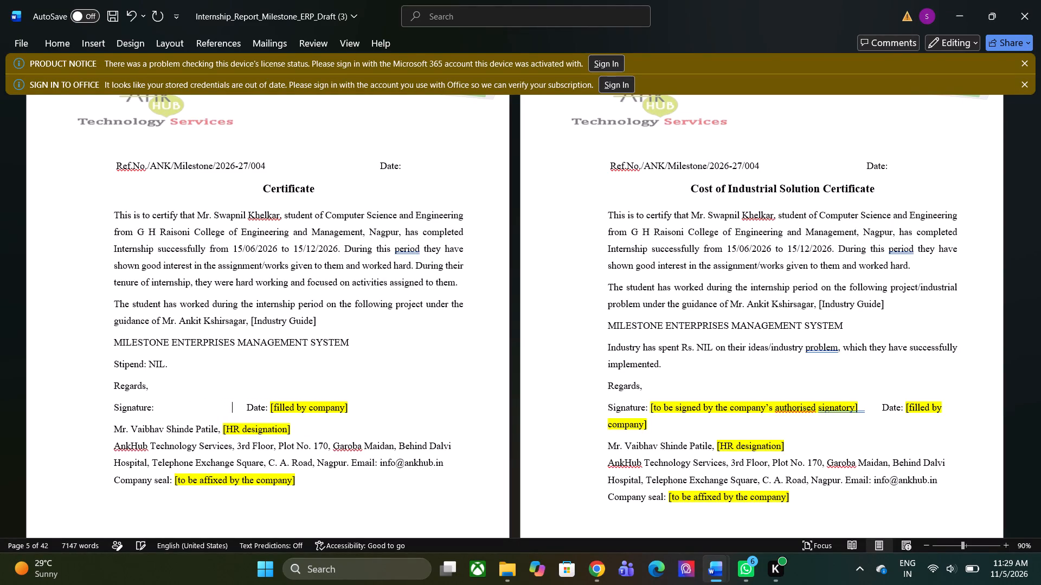
key("space")
key("space")
key("space")
key("space")
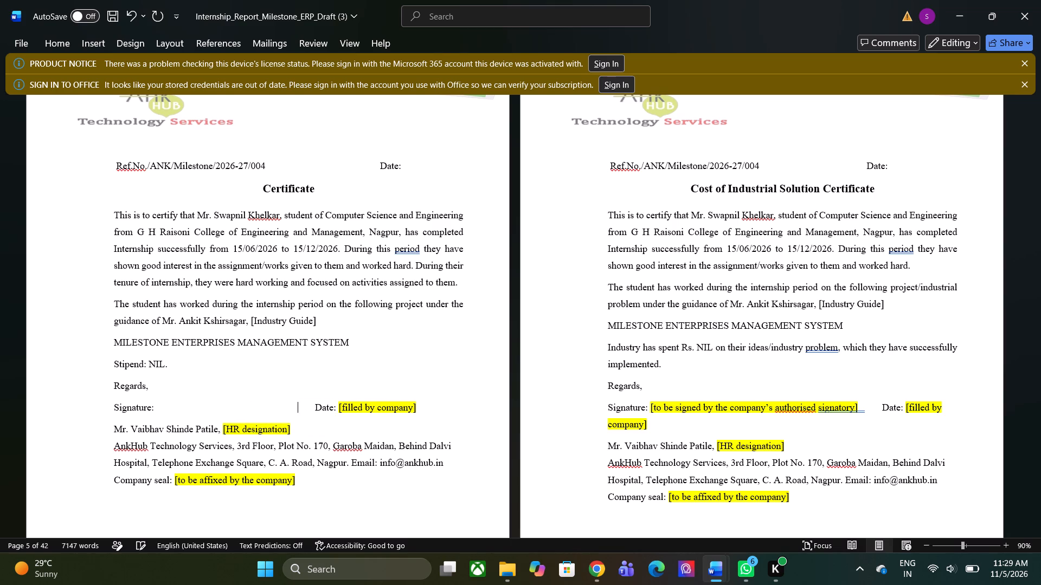
Widen the blank space between "Signature:" and "Date:" on the internship Certificate, moving "Date:" further along the line.
key("space")
key("space")
key("space")
key("space")
key("space")
key("space")
key("space")
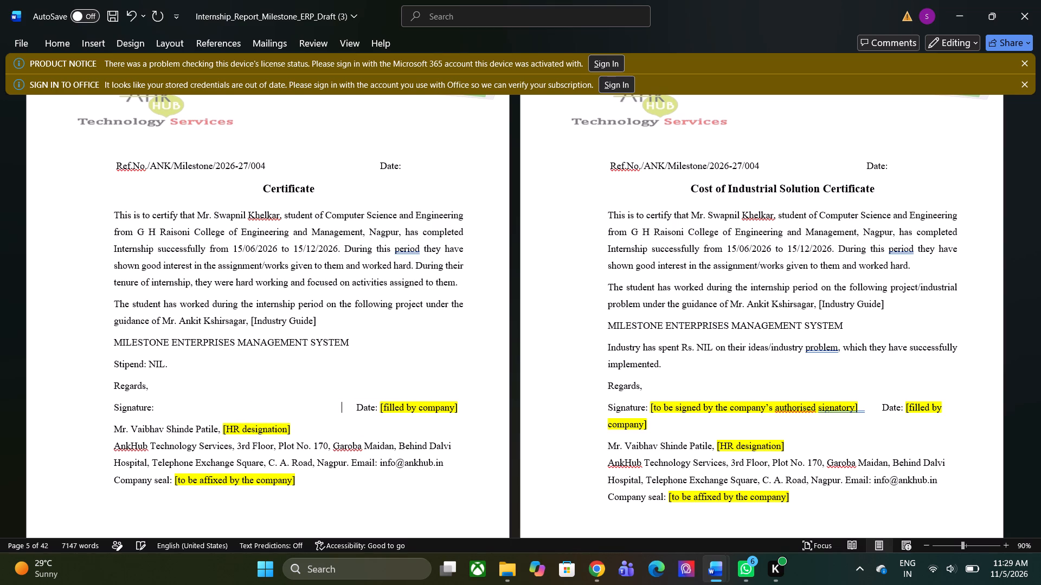
key("space")
key("space")
key("space")
key("space")
key("space")
key("space")
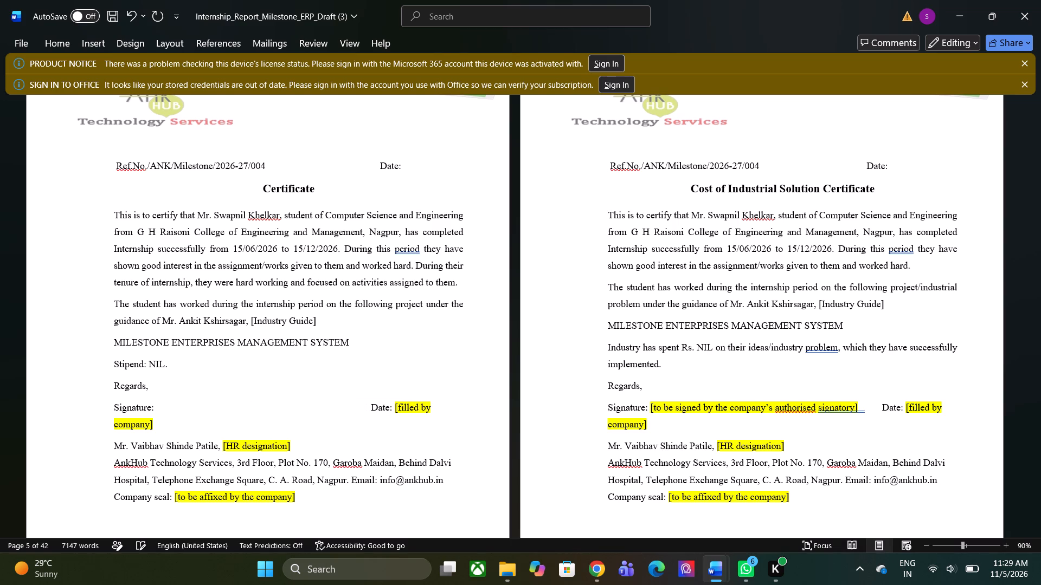
Remove the highlighted "[filled by company]" placeholder from the signature line of the internship Certificate, leaving only "Date:".
left_click(435, 406)
left_click_drag(158, 421, 150, 421)
left_click_drag(150, 421, 91, 427)
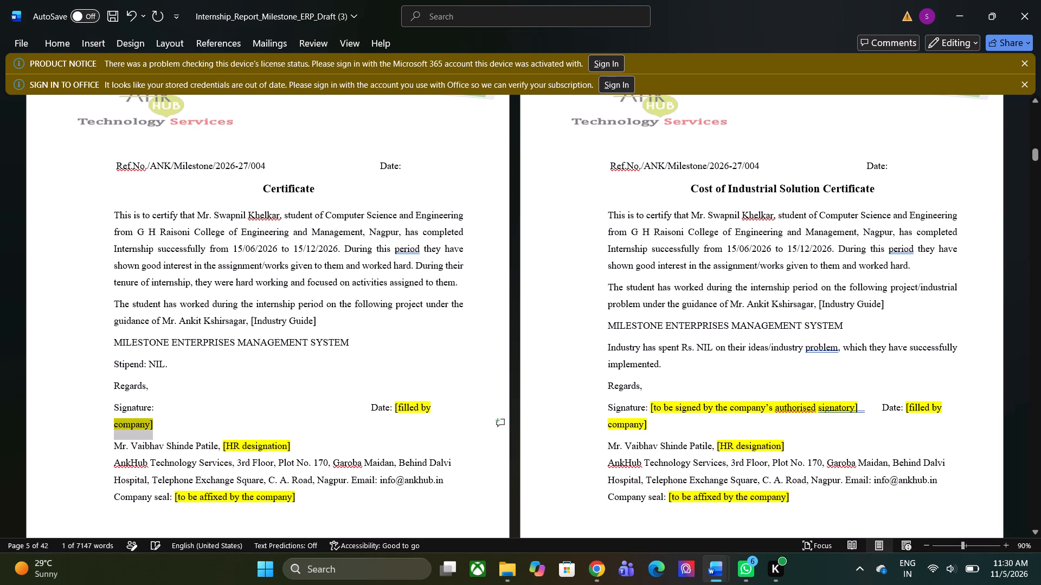
key("ctrl+space")
key("BackSpace")
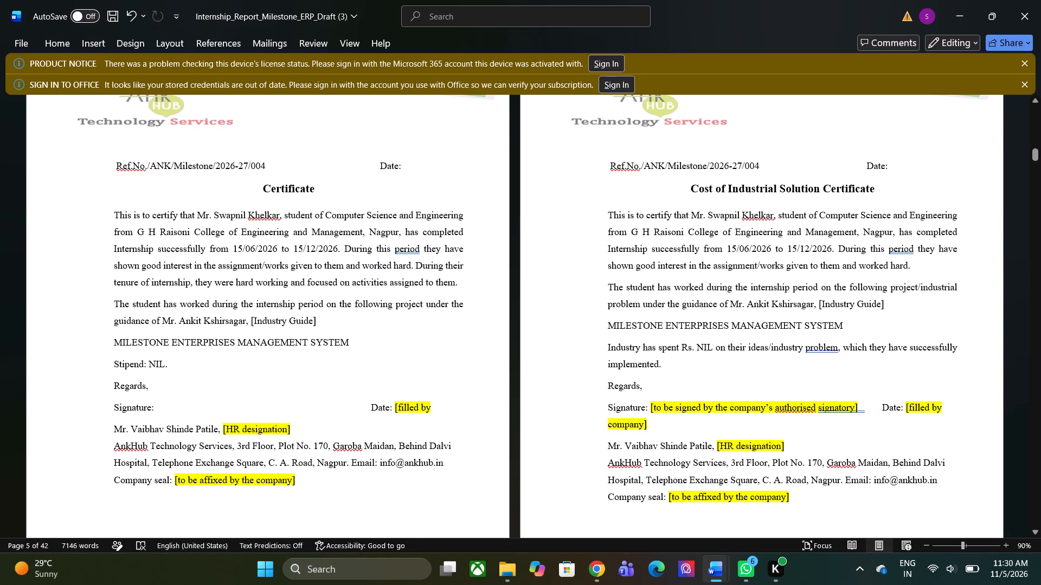
left_click_drag(393, 410, 445, 409)
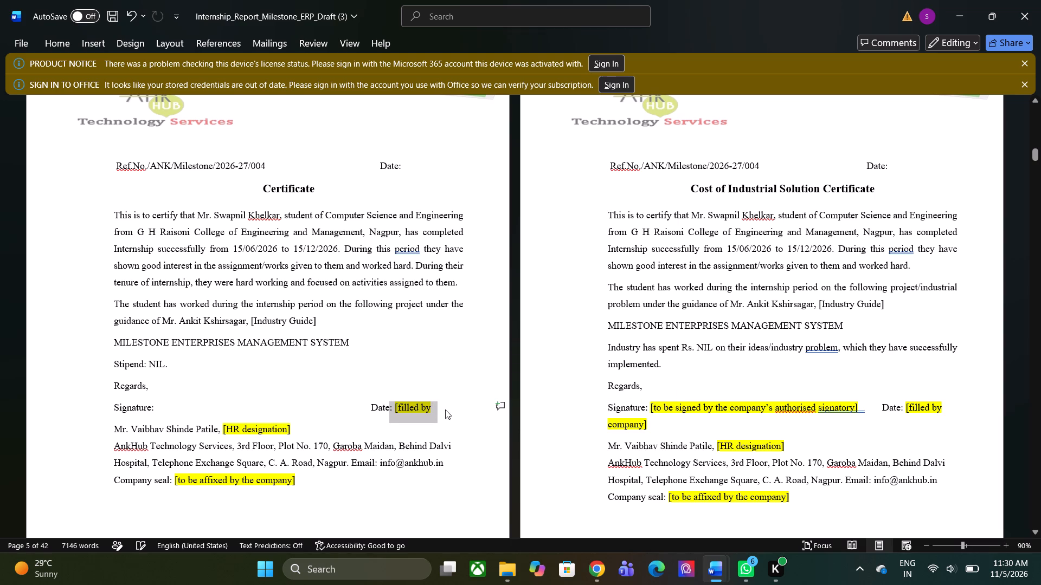
key("ctrl+space")
key("BackSpace")
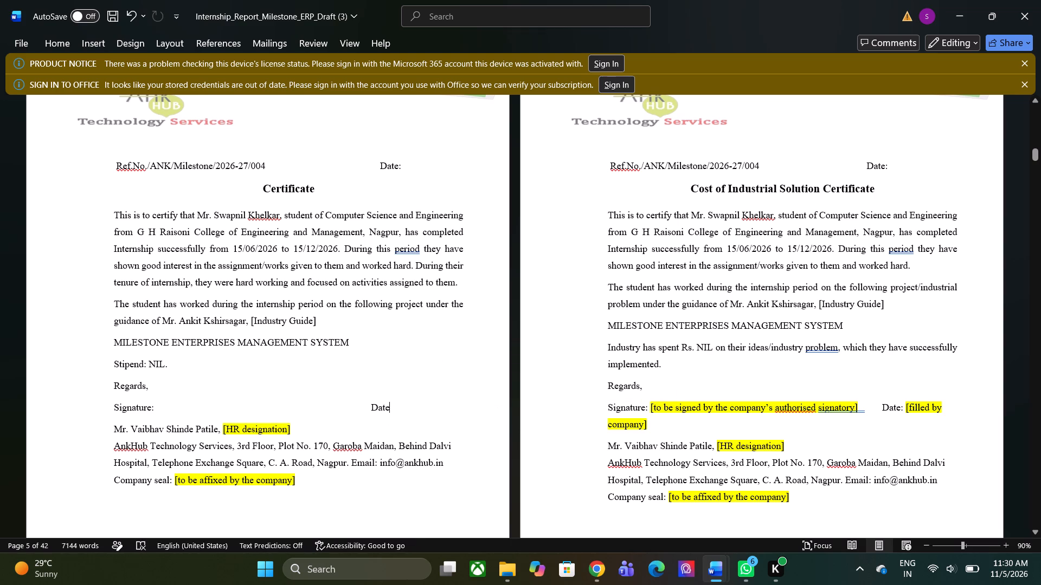
key("shift+colon")
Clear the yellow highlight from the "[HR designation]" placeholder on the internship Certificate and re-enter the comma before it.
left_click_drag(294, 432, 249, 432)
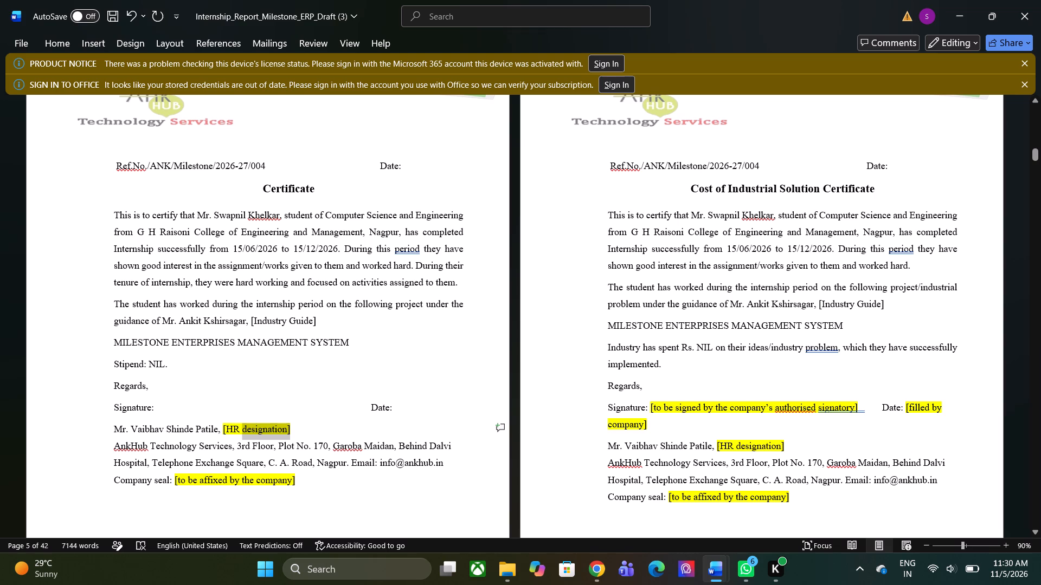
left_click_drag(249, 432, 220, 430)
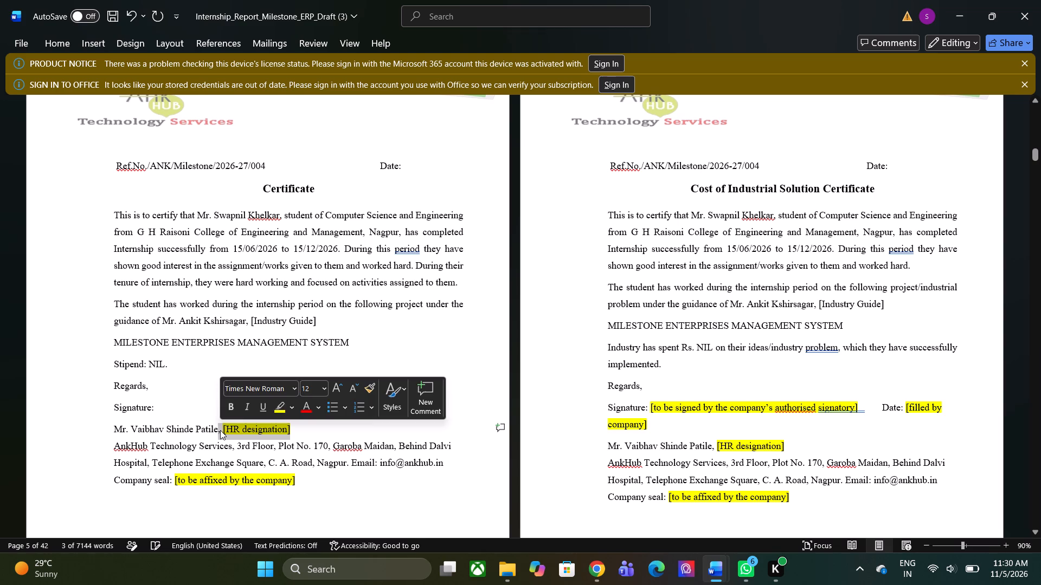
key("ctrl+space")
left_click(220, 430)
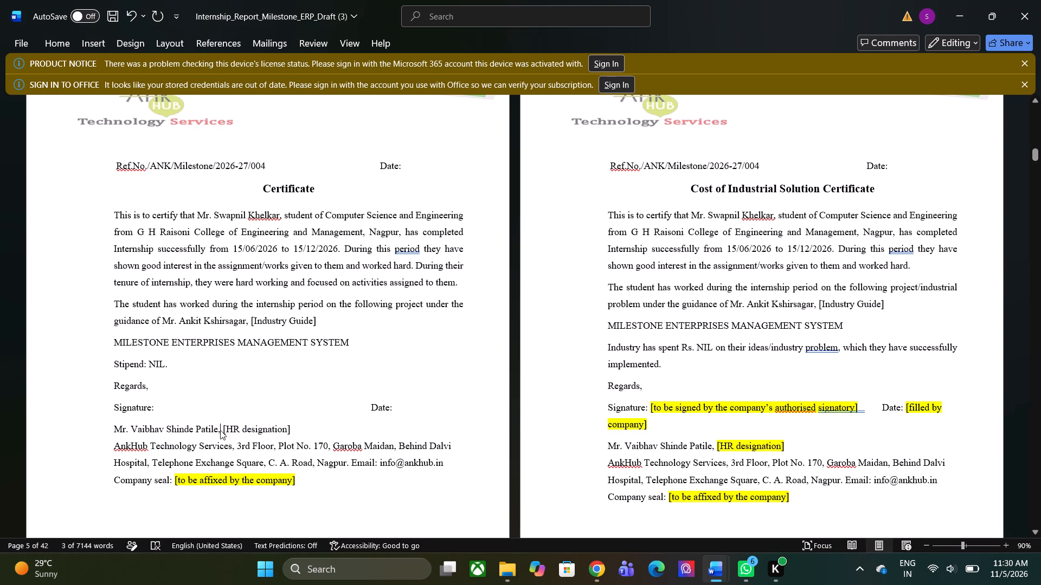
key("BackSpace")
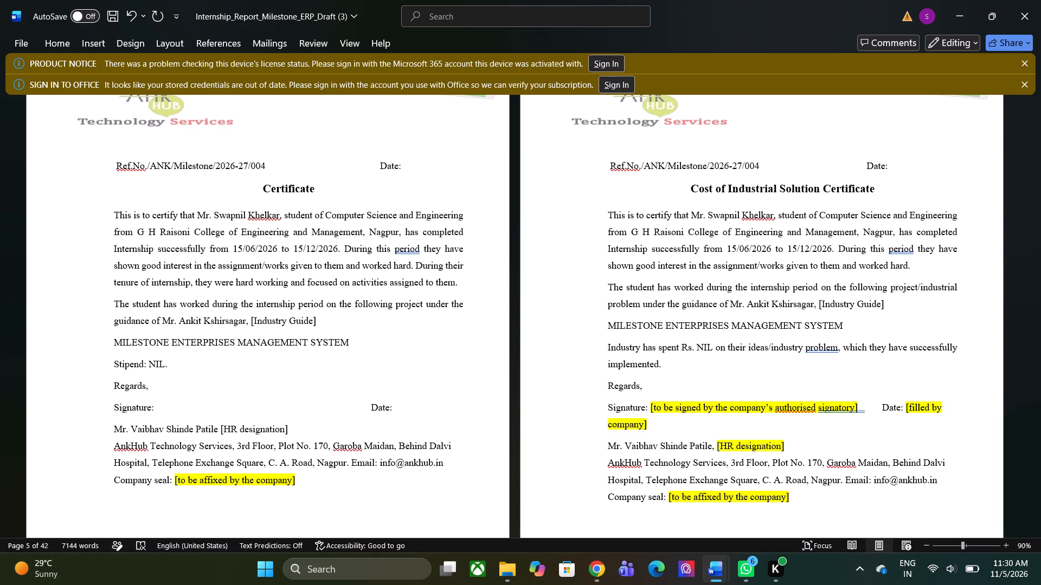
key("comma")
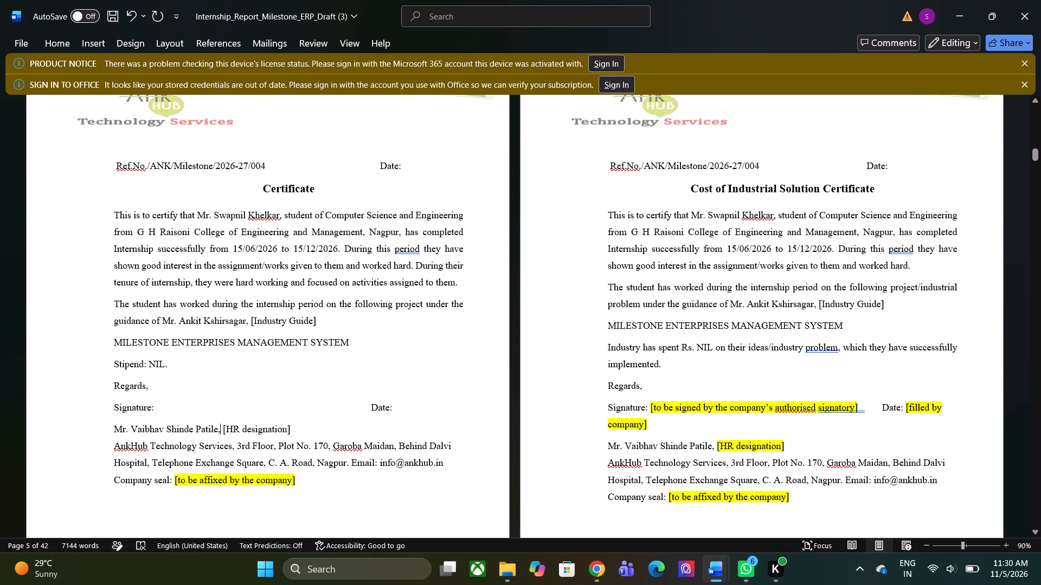
Delete the "[HR designation]" placeholder after the signatory's name on the internship Certificate, keeping the comma.
left_click(293, 431)
key("BackSpace")
key("BackSpace")
key("BackSpace")
key("BackSpace")
key("BackSpace")
key("BackSpace")
key("BackSpace")
key("BackSpace")
key("BackSpace")
key("BackSpace")
key("BackSpace")
key("BackSpace")
key("BackSpace")
key("BackSpace")
key("BackSpace")
key("BackSpace")
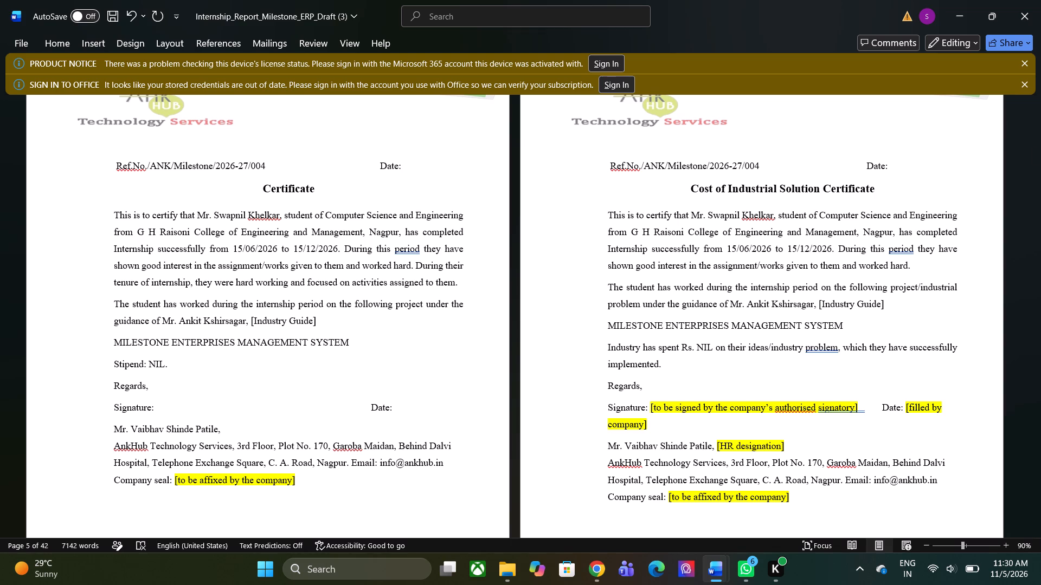
Add "[HR]" on its own line between the signatory's name and the company address on the internship Certificate.
key("Return")
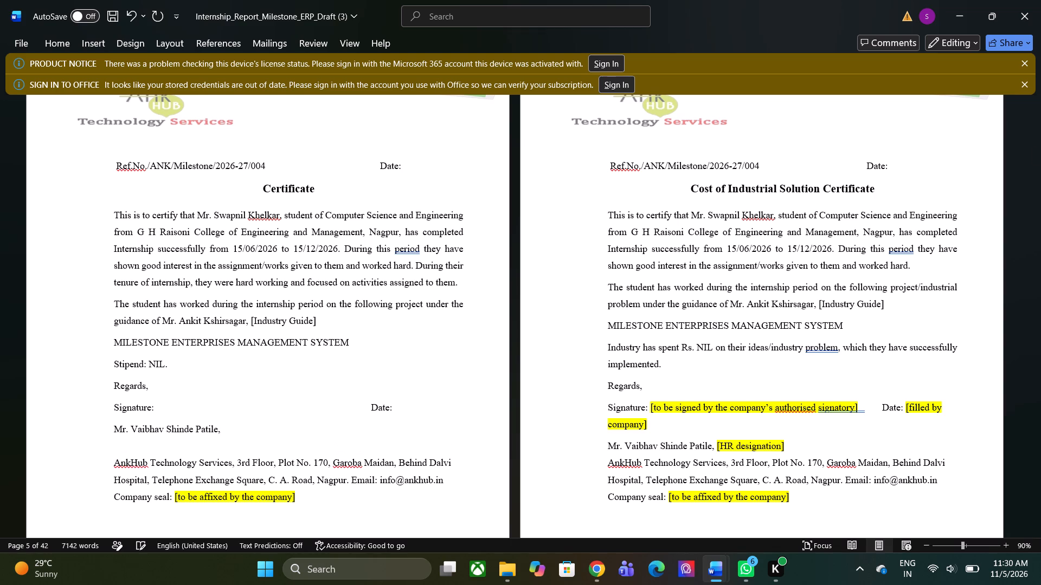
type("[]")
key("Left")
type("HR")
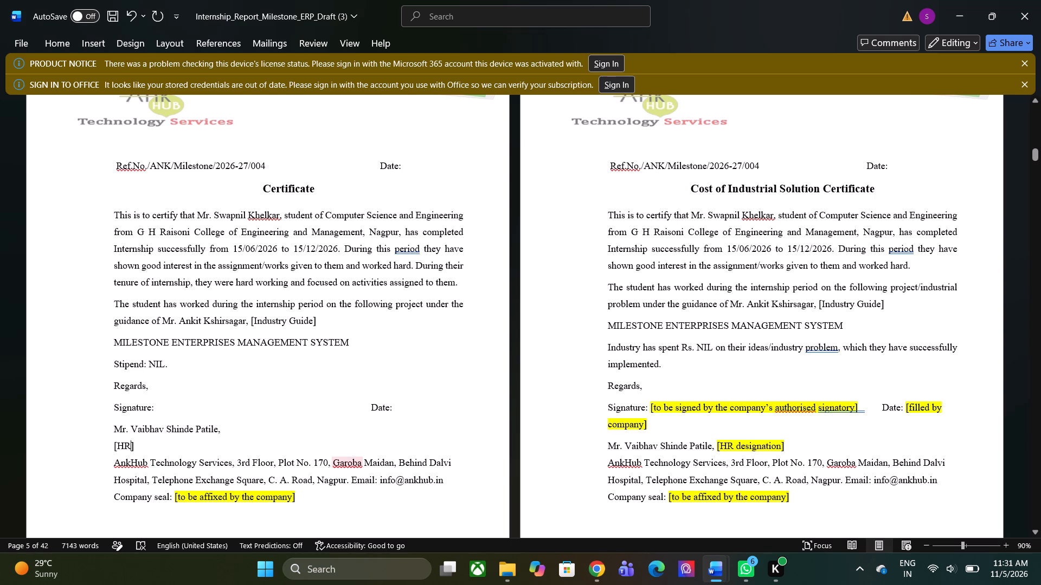
Split the internship Certificate's company address with line breaks after "AnkHub Technology Services,", "Garoba Maidan," and "Telephone Exchange Square," and before "Email:".
left_click(236, 464)
key("Return")
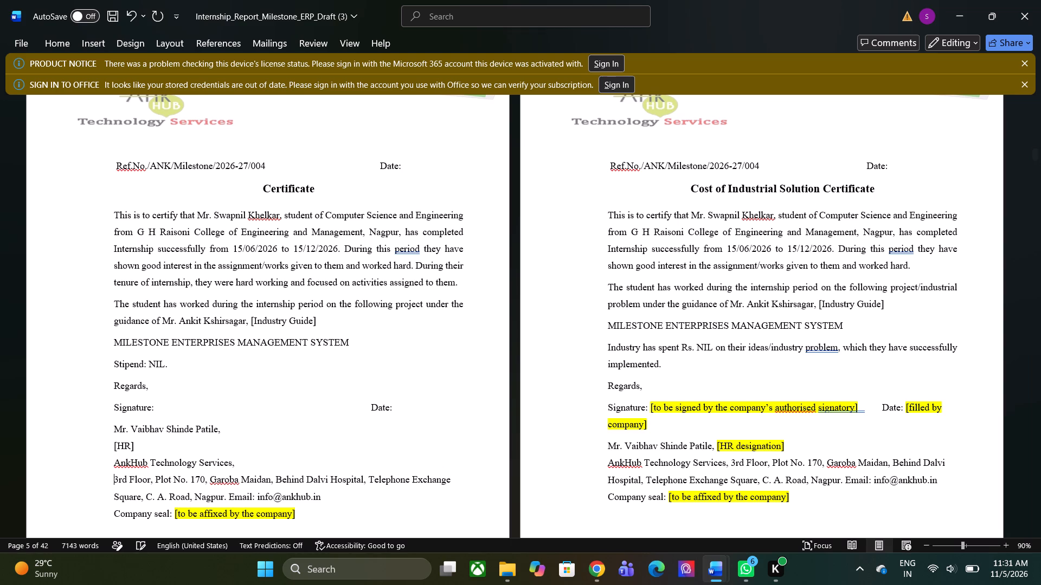
left_click(275, 482)
key("Return")
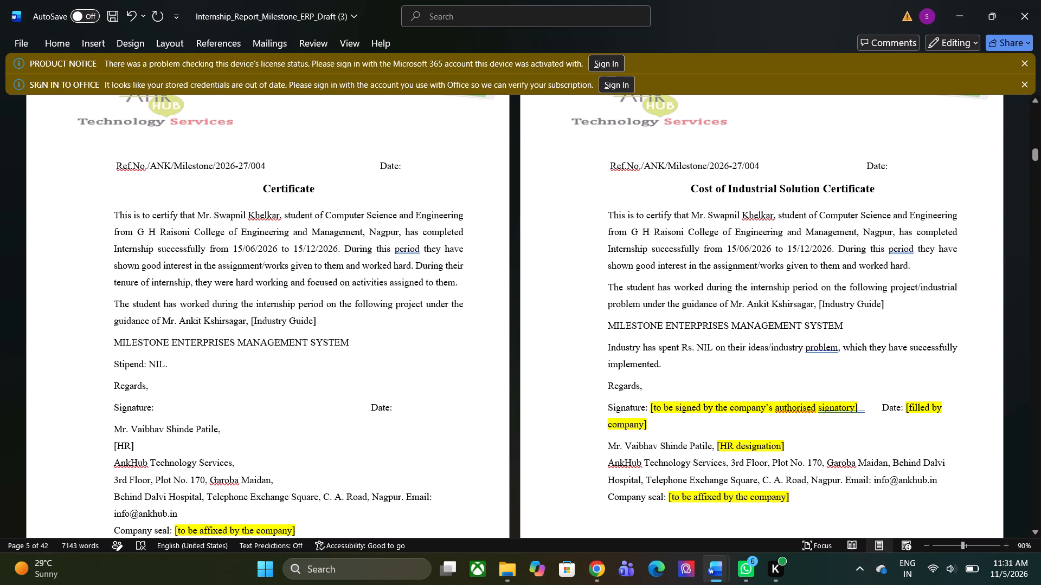
left_click(407, 500)
key("Return")
scroll(401, 499, "down", 2)
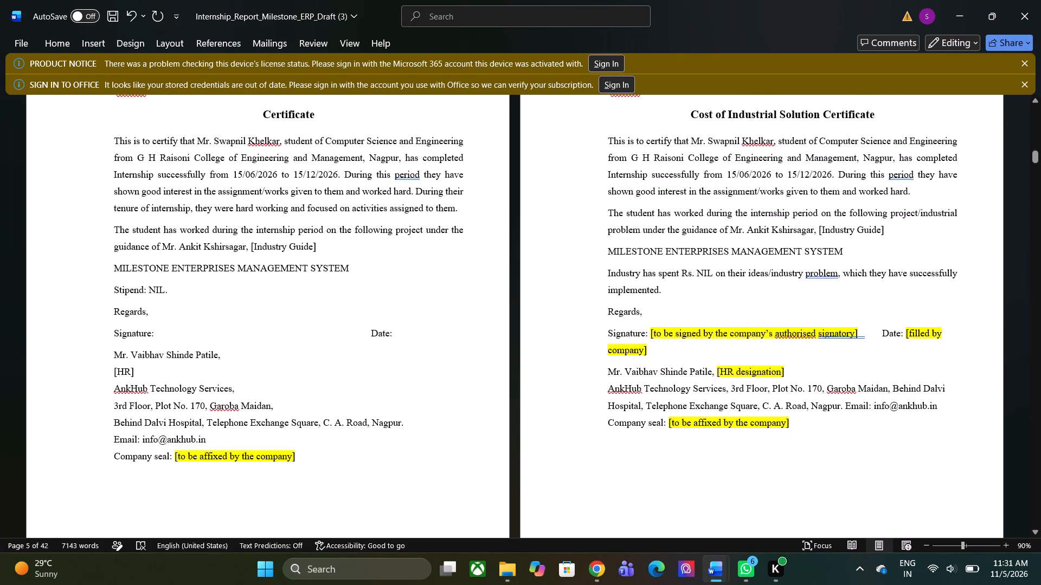
left_click(323, 423)
key("Return")
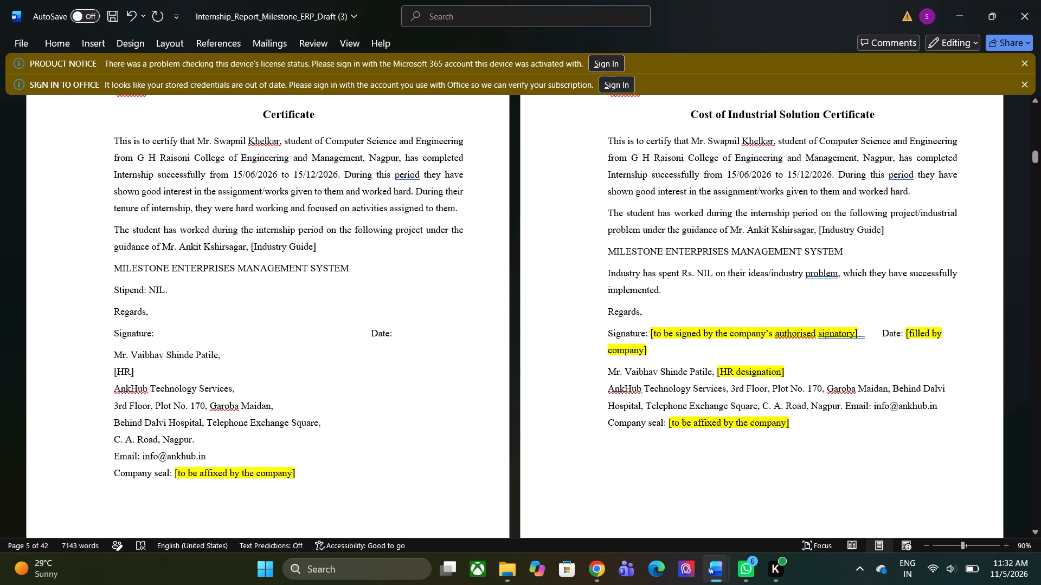
Delete the "Email:" and "Company seal:" lines from the end of the internship Certificate's address block.
left_click_drag(299, 476, 107, 460)
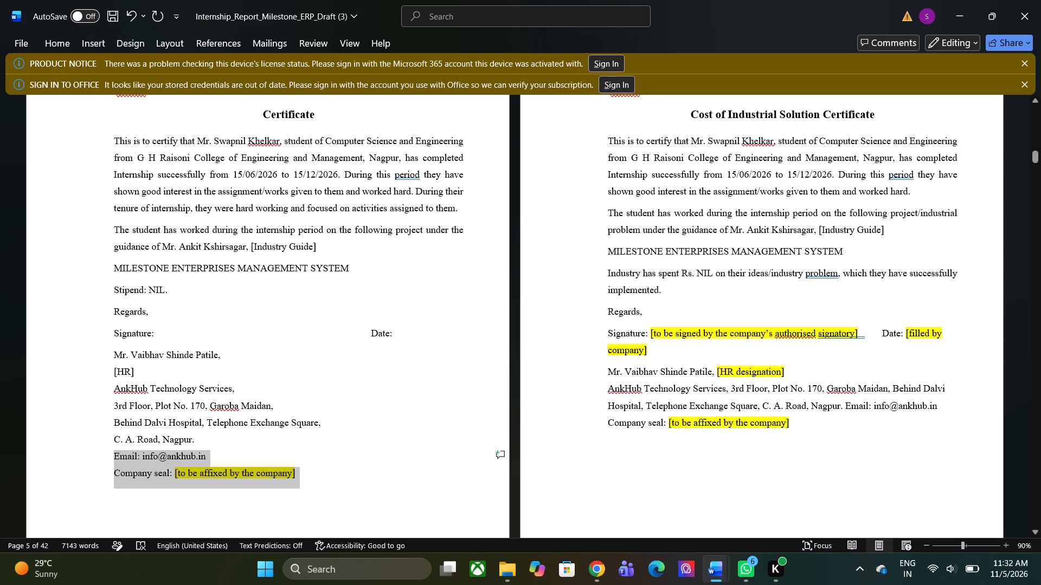
left_click_drag(107, 460, 104, 460)
key("BackSpace")
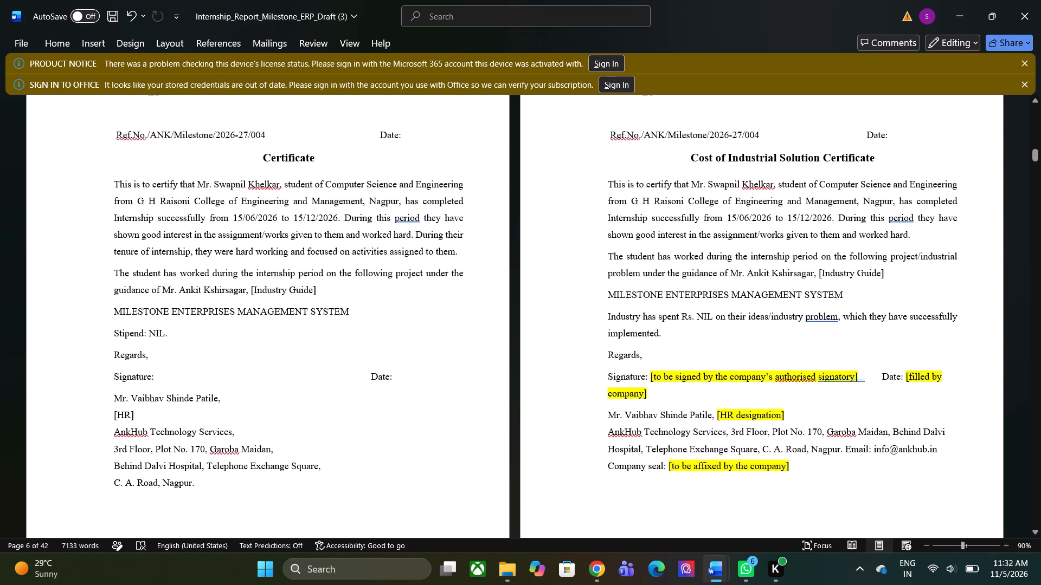
Insert one blank line between the Ref.No./Date line and the "Certificate" heading on the internship Certificate.
scroll(384, 470, "down", 1)
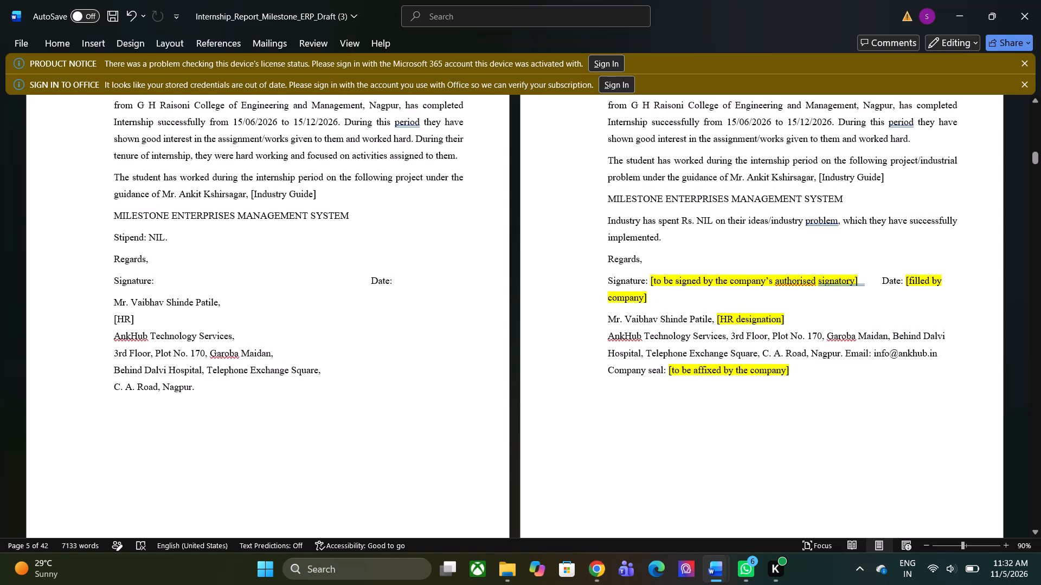
scroll(895, 364, "up", 1)
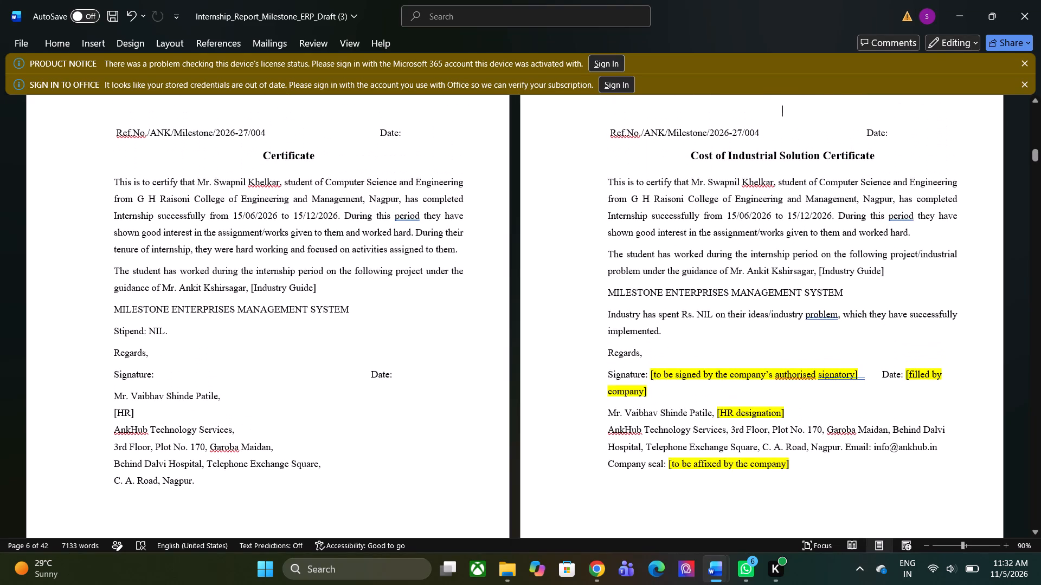
scroll(802, 266, "up", 1)
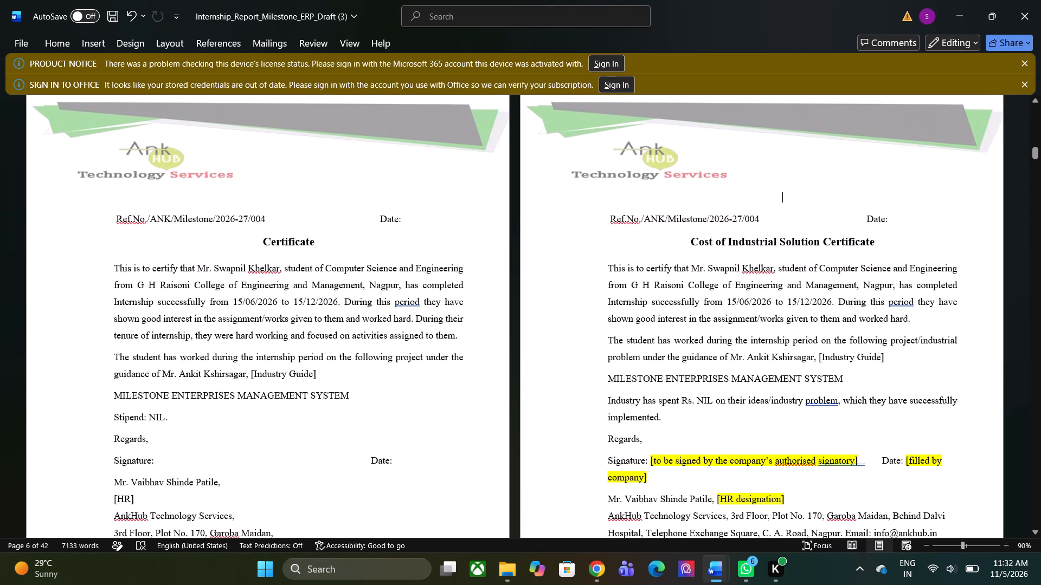
scroll(802, 266, "down", 1)
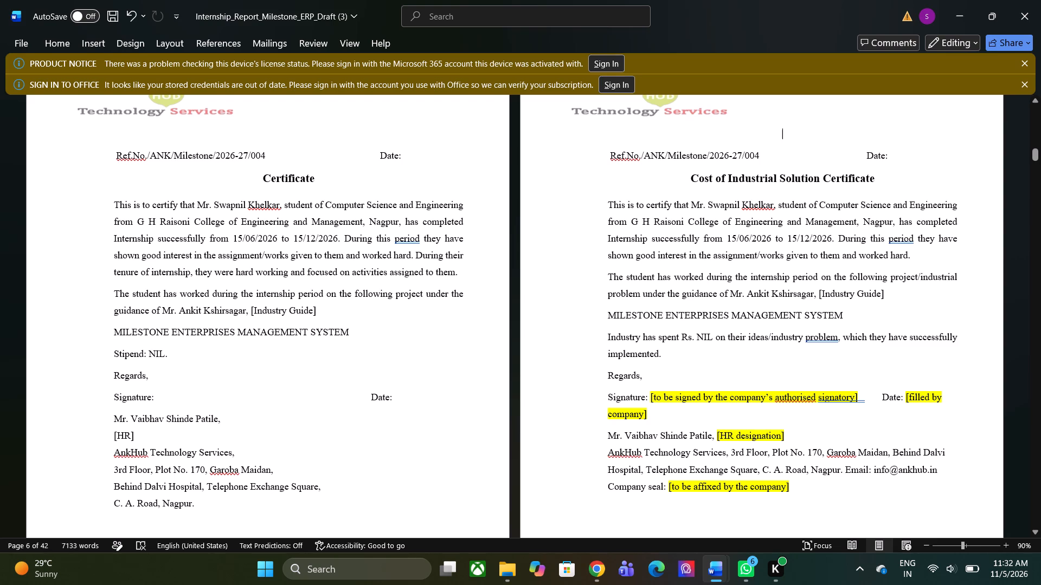
left_click(418, 165)
key("Return")
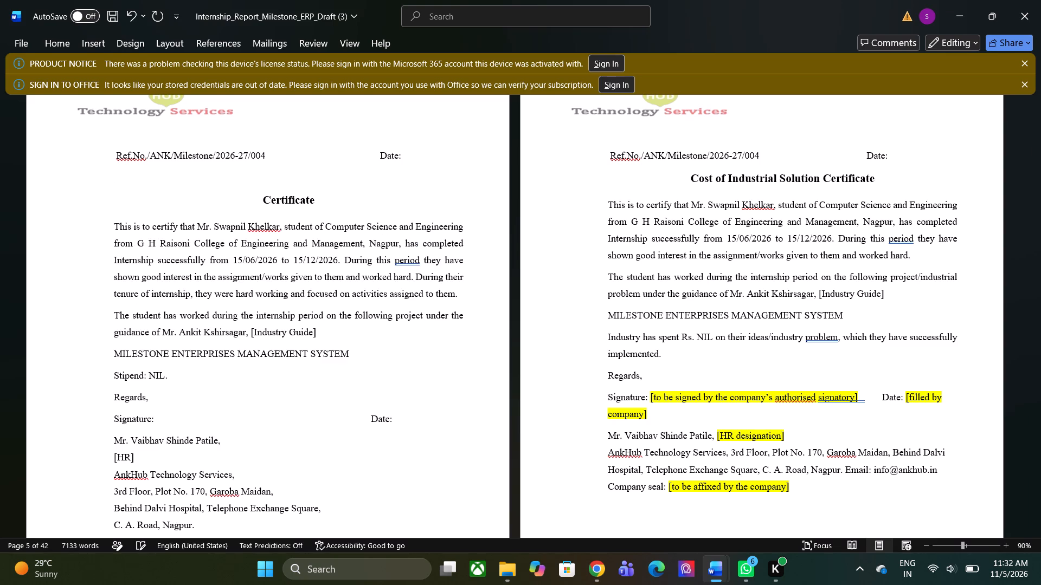
key("BackSpace")
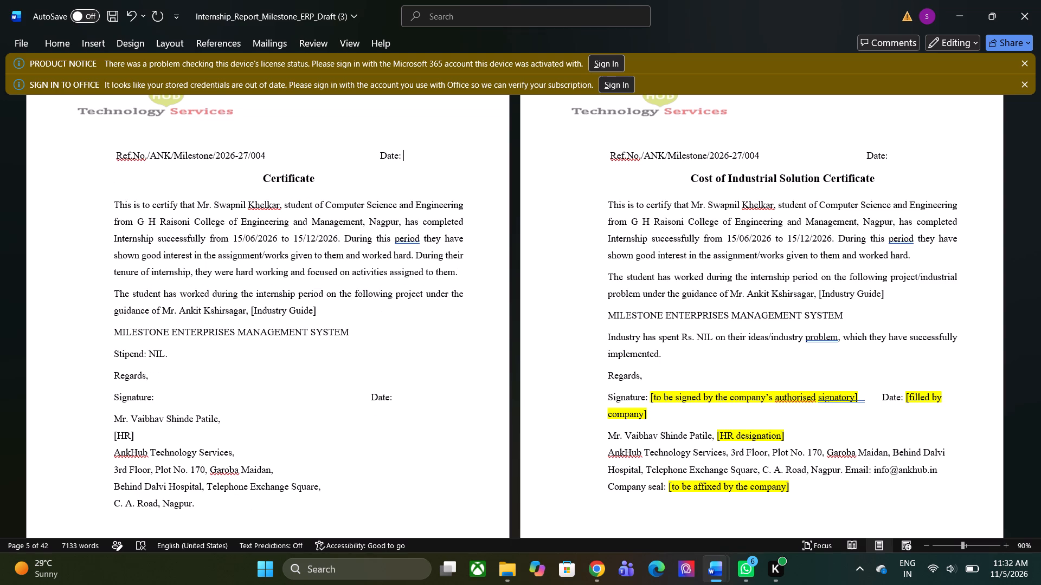
key("Return")
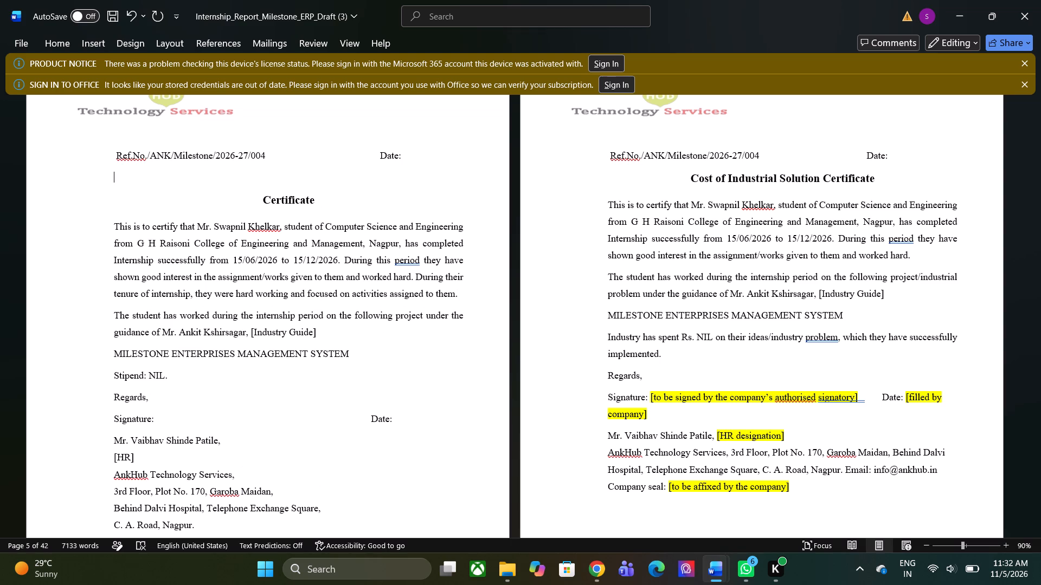
Insert one blank line between the Ref.No./Date line and the heading on the Cost of Industrial Solution Certificate.
scroll(346, 255, "down", 2)
scroll(346, 255, "up", 1)
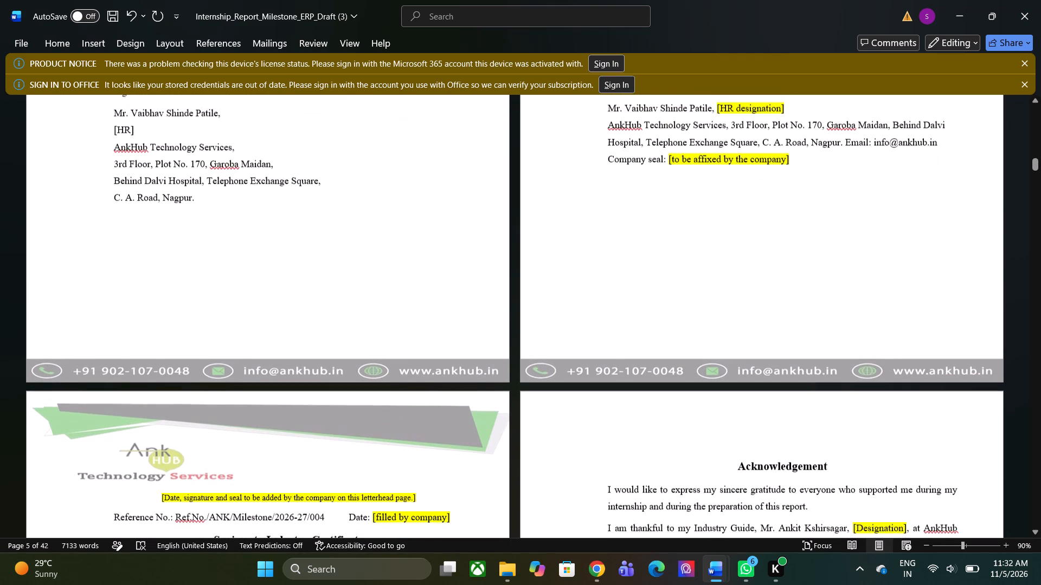
scroll(346, 255, "up", 1)
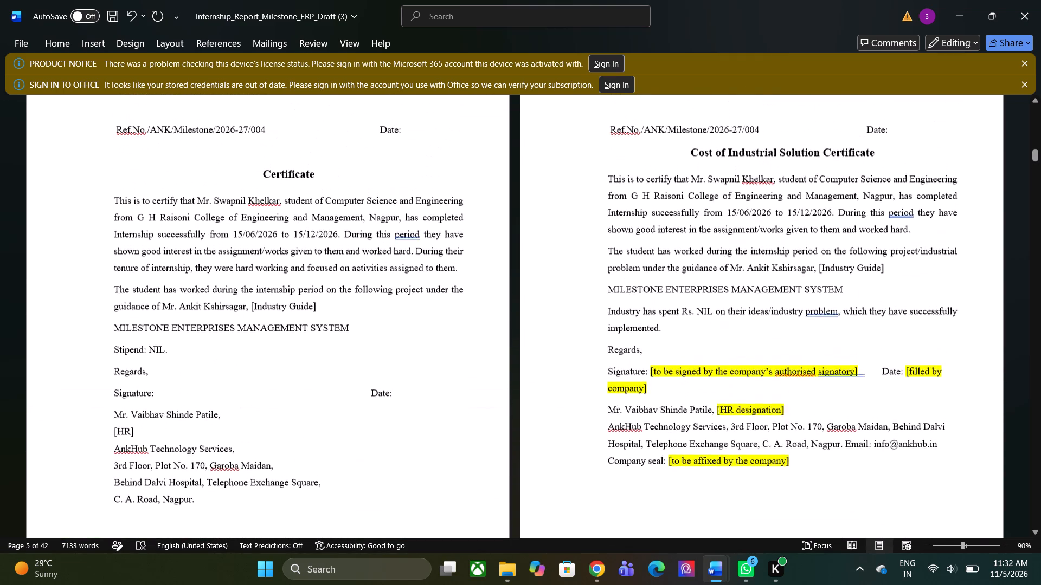
scroll(346, 255, "up", 1)
left_click(904, 192)
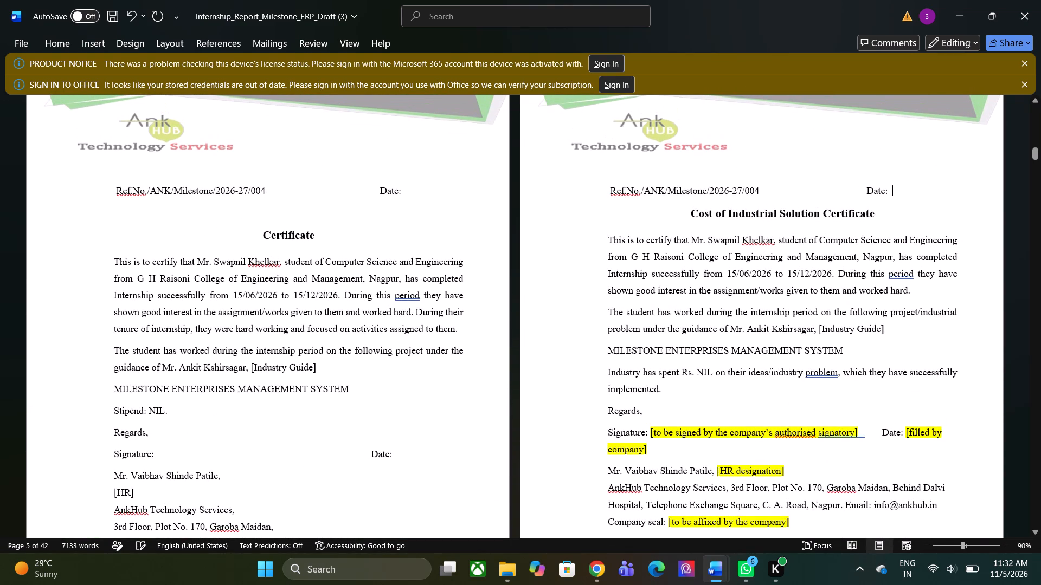
key("Return")
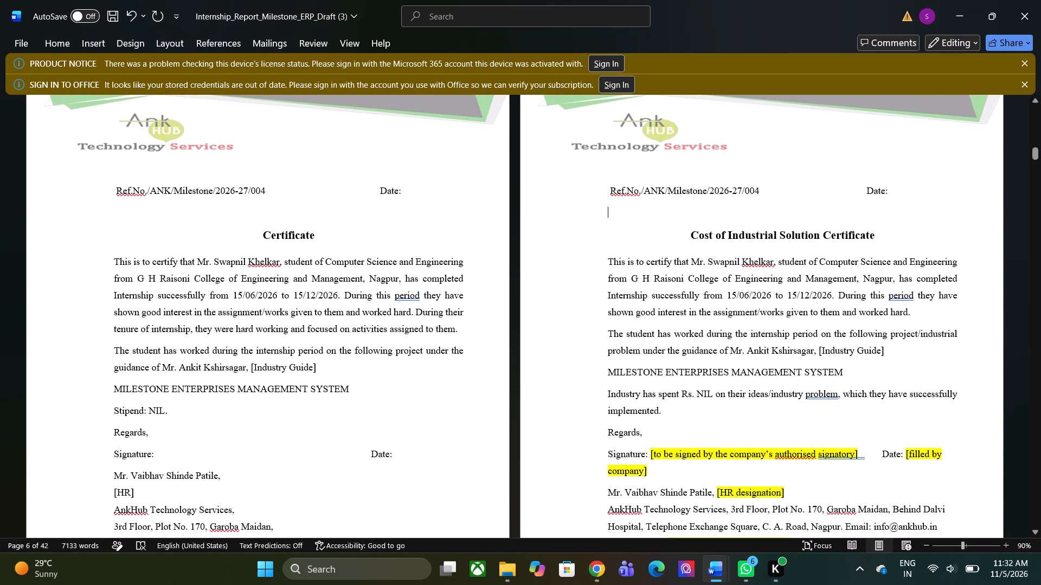
Delete the "[to be signed by the company's authorised signatory]" placeholder on the Cost of Industrial Solution Certificate, keeping "Signature:" with its colon.
scroll(901, 323, "down", 1)
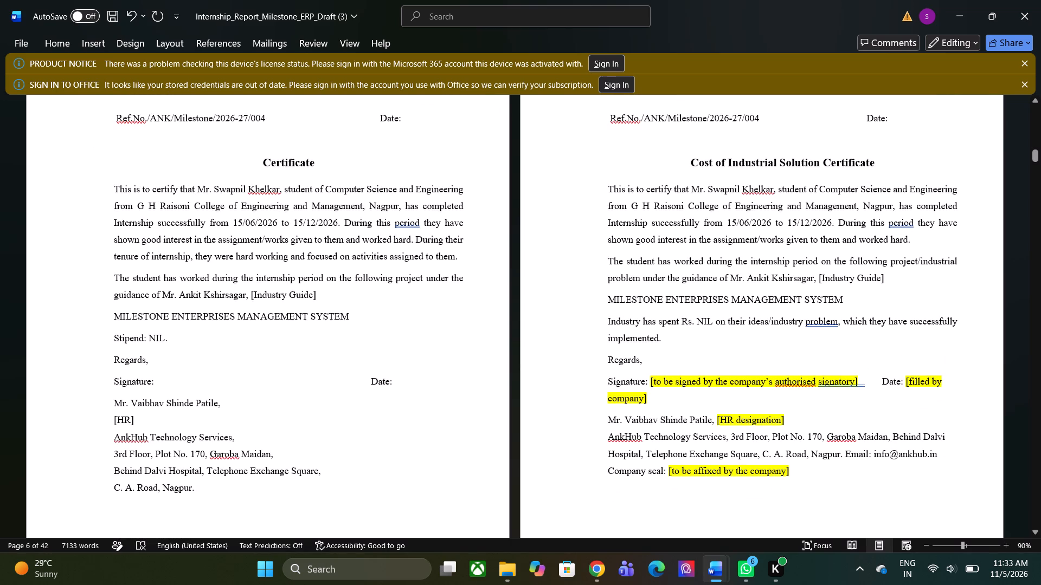
scroll(827, 291, "down", 1)
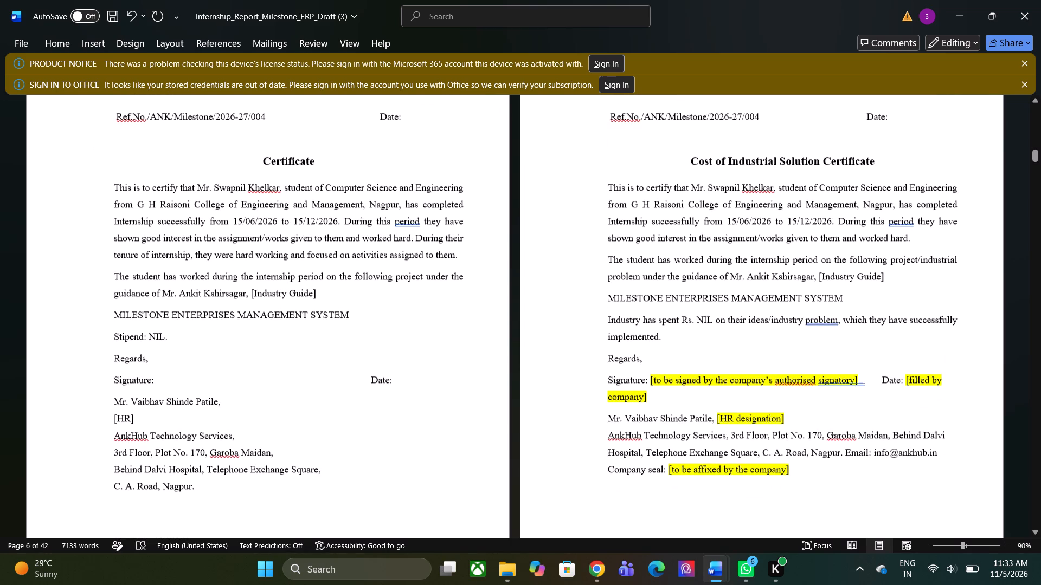
scroll(827, 291, "down", 1)
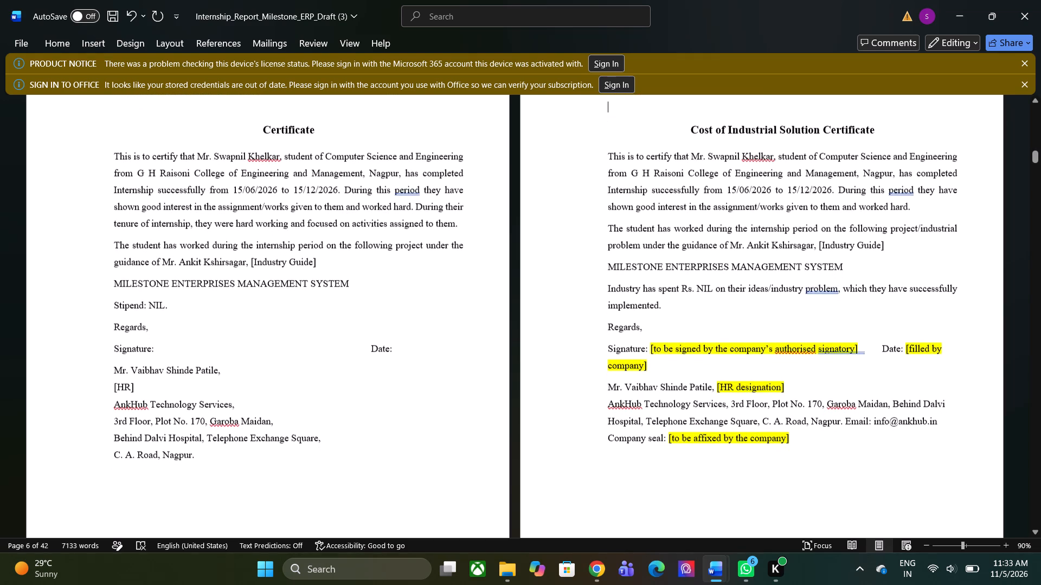
scroll(827, 291, "down", 1)
left_click(863, 330)
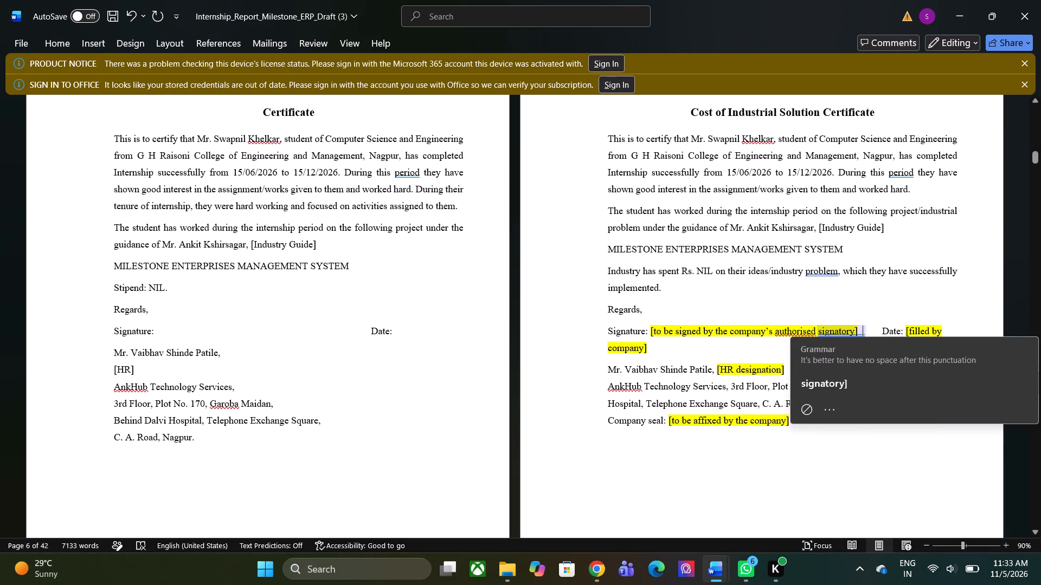
left_click_drag(648, 335, 870, 340)
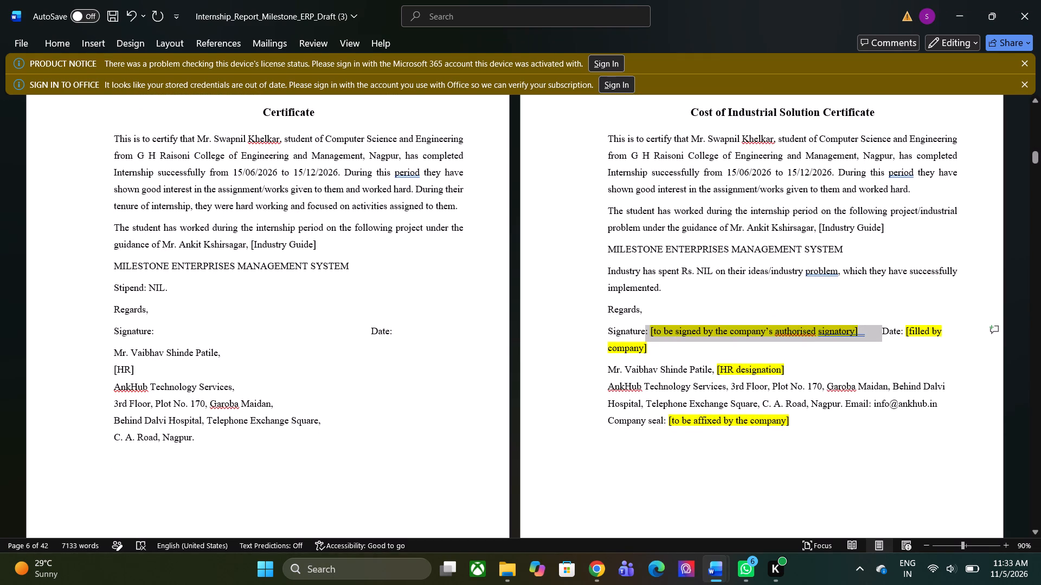
left_click_drag(870, 340, 869, 340)
key("BackSpace")
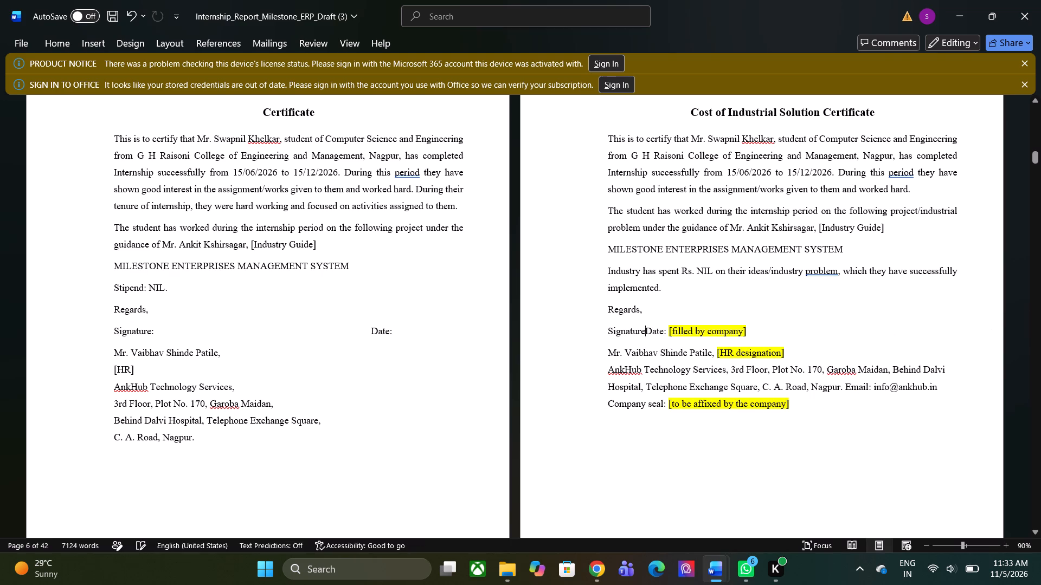
type(":")
Widen the gap between "Signature:" and "Date:" on the Cost of Industrial Solution Certificate, moving "Date:" towards the line's far end.
key("space")
key("space")
key("space")
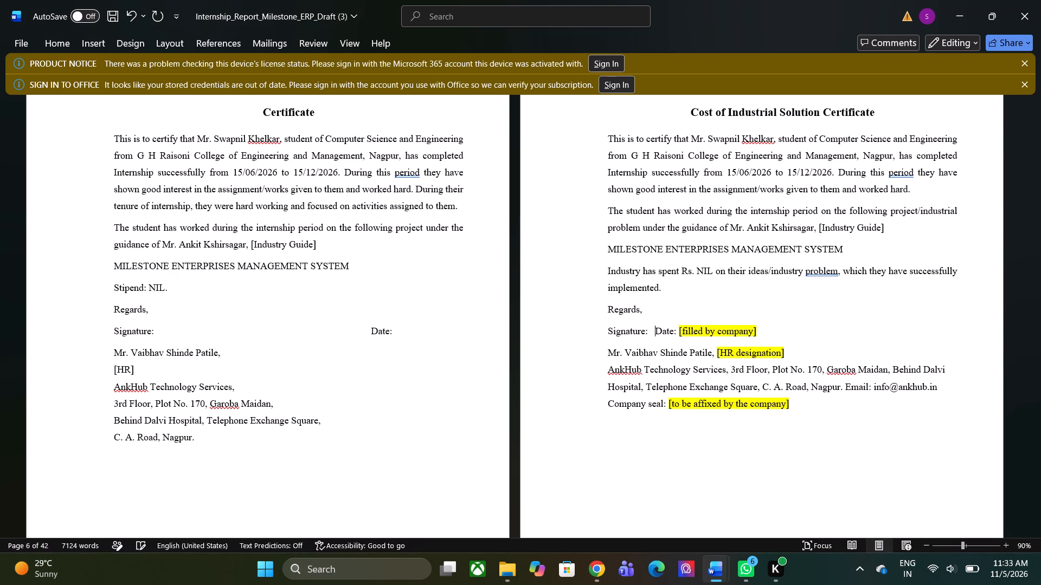
key("space")
key("space")
key("space")
key("space")
key("space")
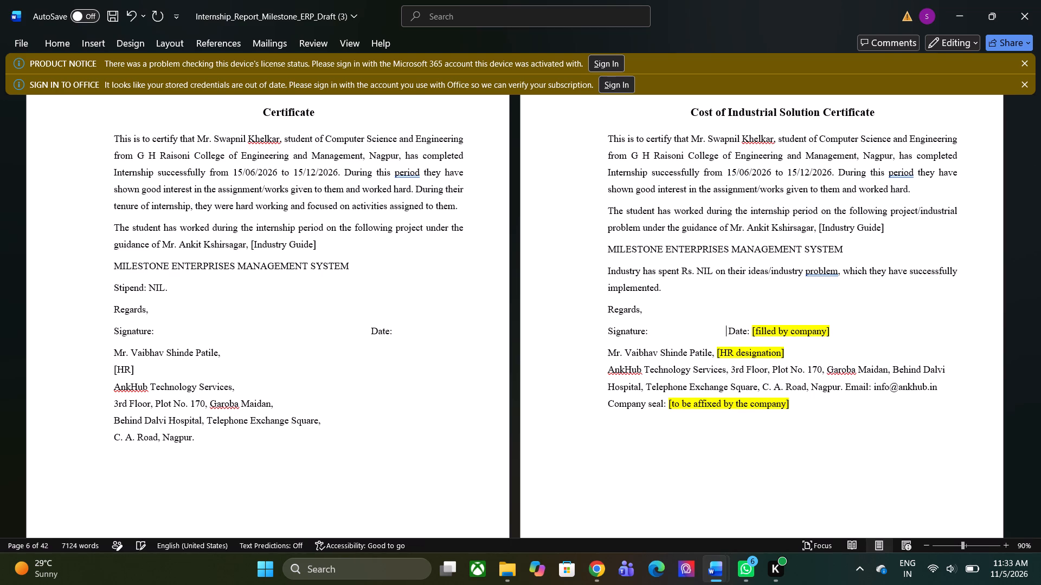
key("space")
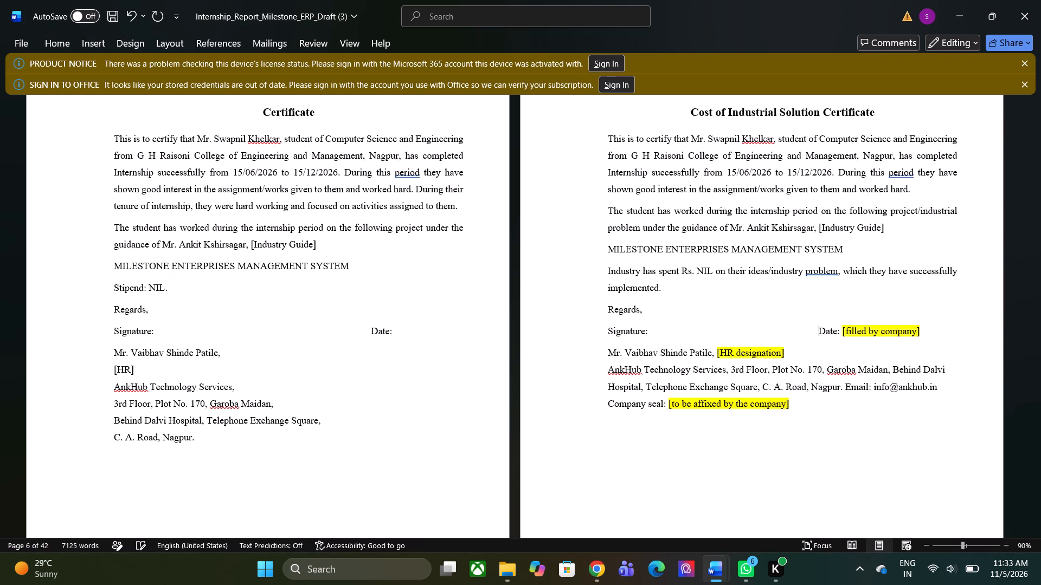
key("space")
key("space")
key("space")
key("space")
key("space")
key("space")
key("space")
key("space")
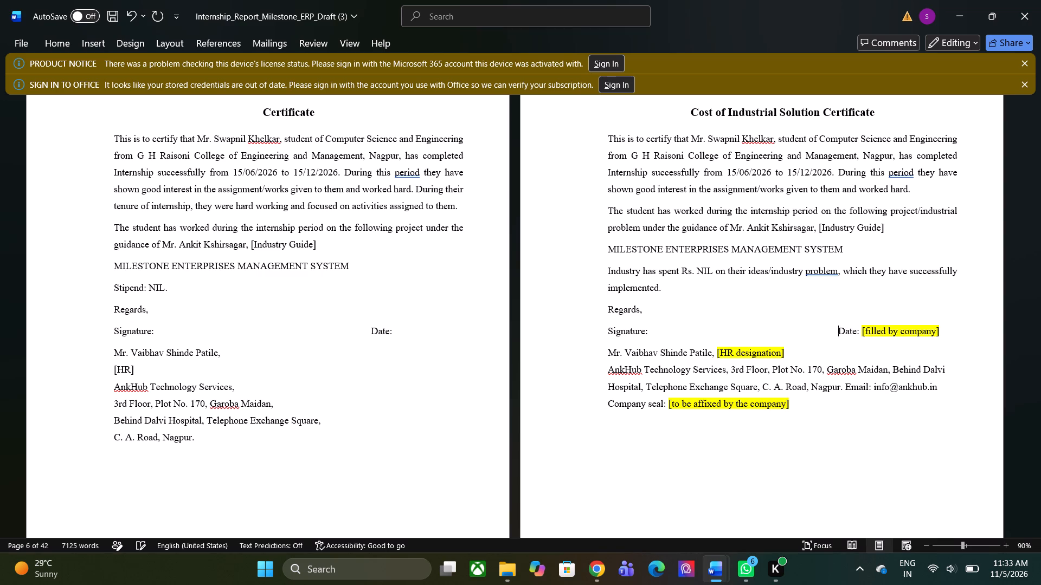
key("space")
key("space")
key("space")
key("space")
key("space")
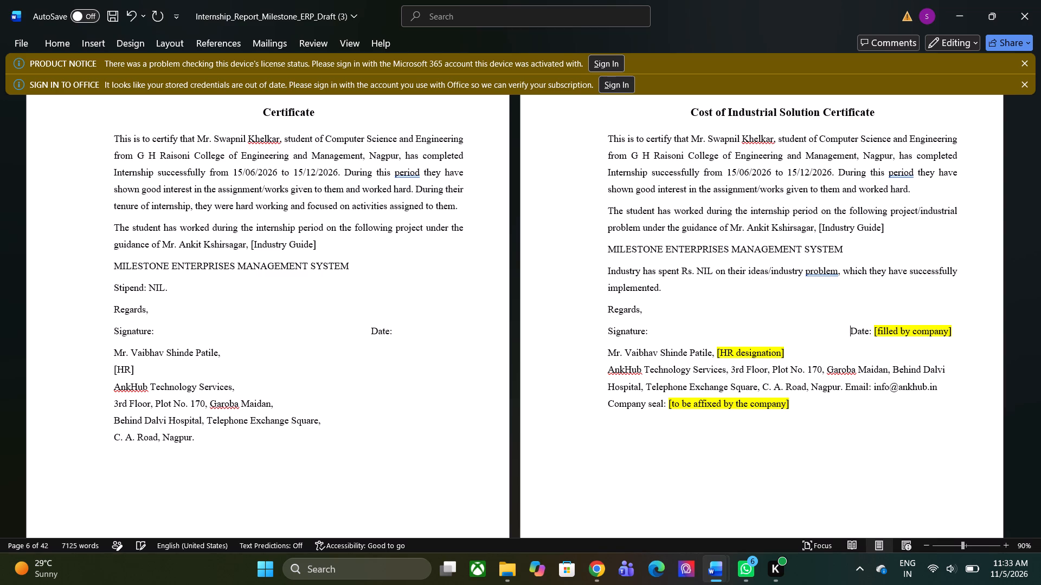
Delete the highlighted "[filled by company]" placeholder after "Date:" on the Cost of Industrial Solution Certificate.
left_click_drag(874, 330, 923, 333)
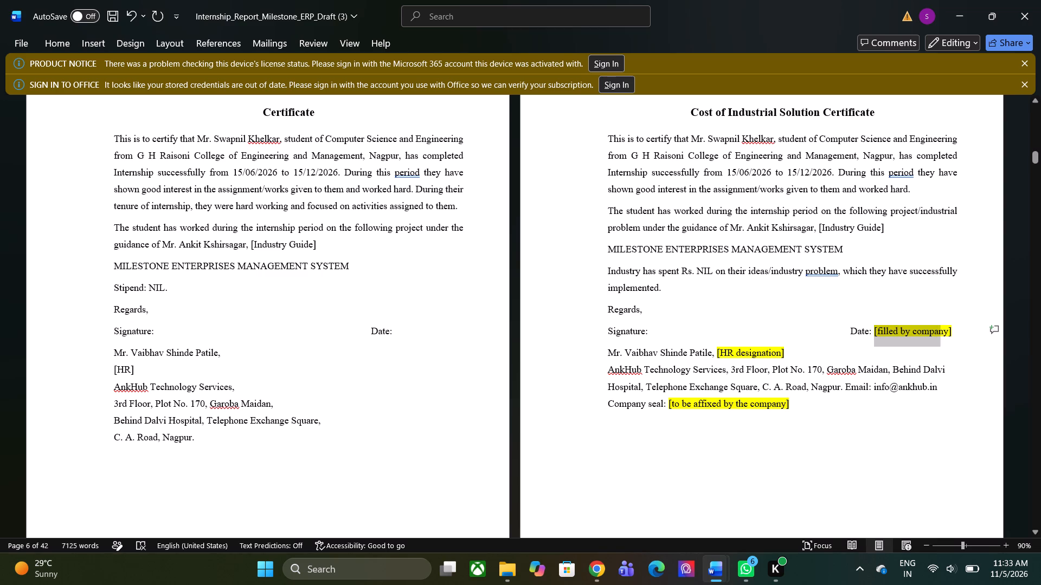
left_click_drag(923, 333, 953, 331)
key("BackSpace")
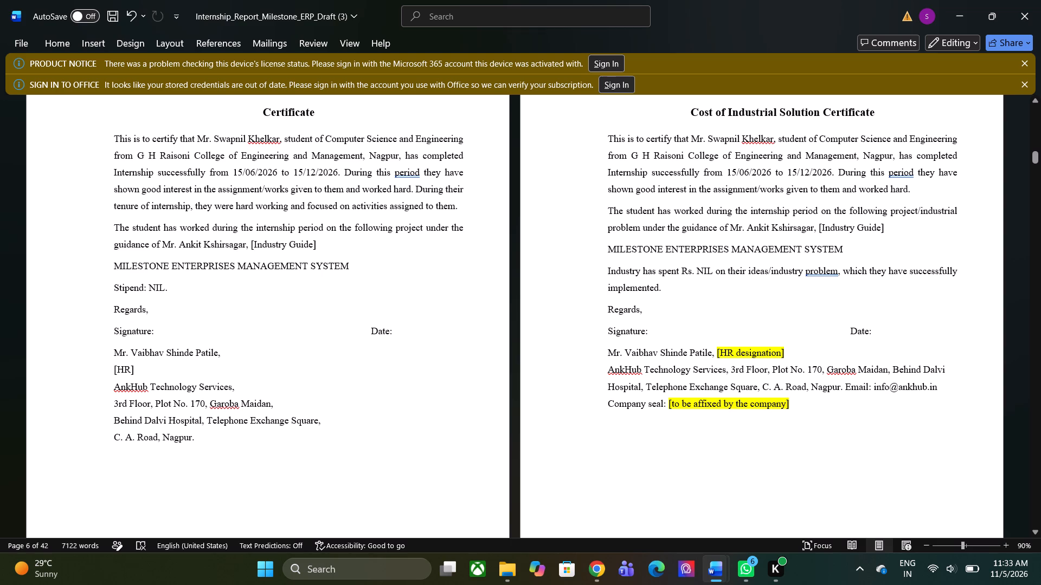
Replace the highlighted "[HR designation]" with plain "[HR]" on its own line, with "AnkHub Technology Services," alone on the line below.
left_click_drag(787, 353, 718, 356)
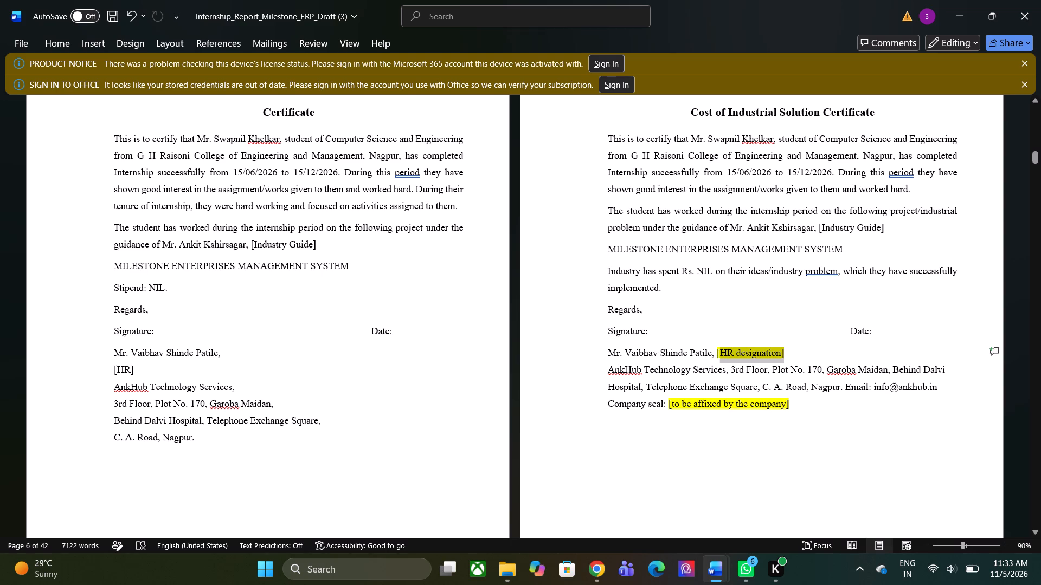
Replace the highlighted "[HR designation]" on the Cost of Industrial Solution Certificate with plain, unhighlighted "[HR]" on its own line below the signatory's name.
left_click_drag(718, 356, 715, 356)
key("BackSpace")
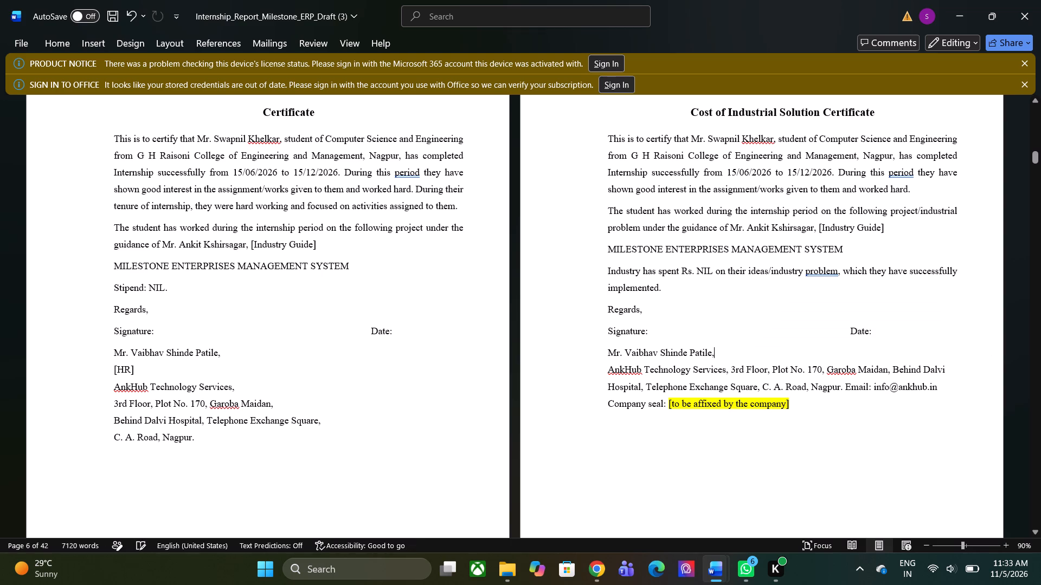
key("Return")
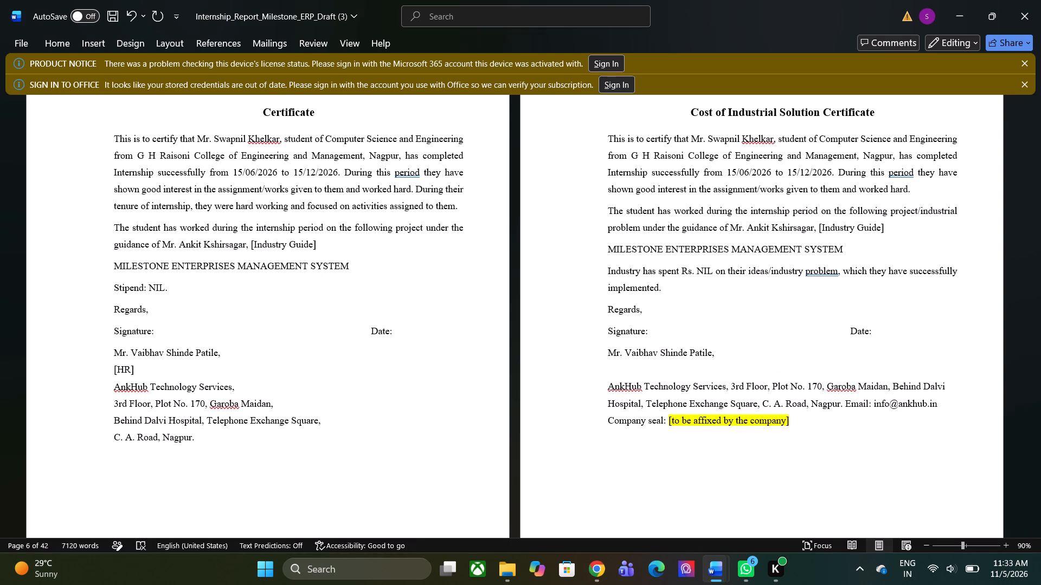
key("bracketleft")
key("bracketright")
left_click_drag(621, 372, 603, 372)
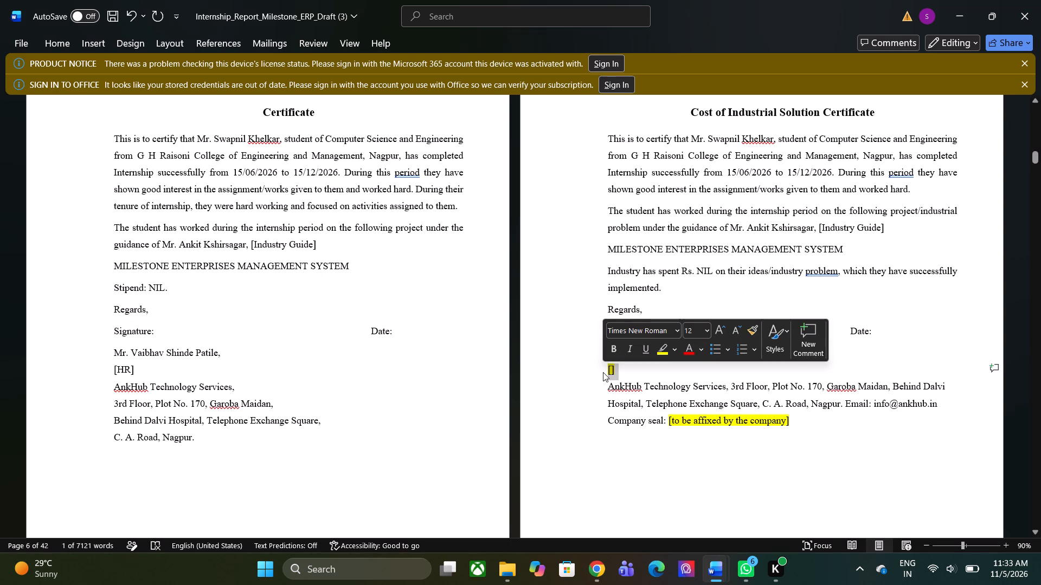
key("ctrl+space")
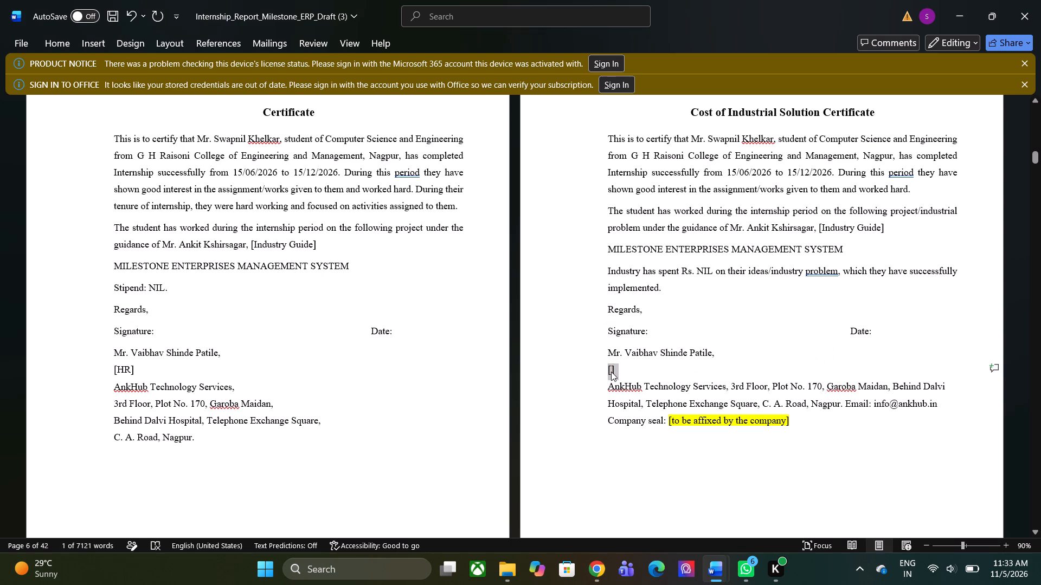
left_click(611, 372)
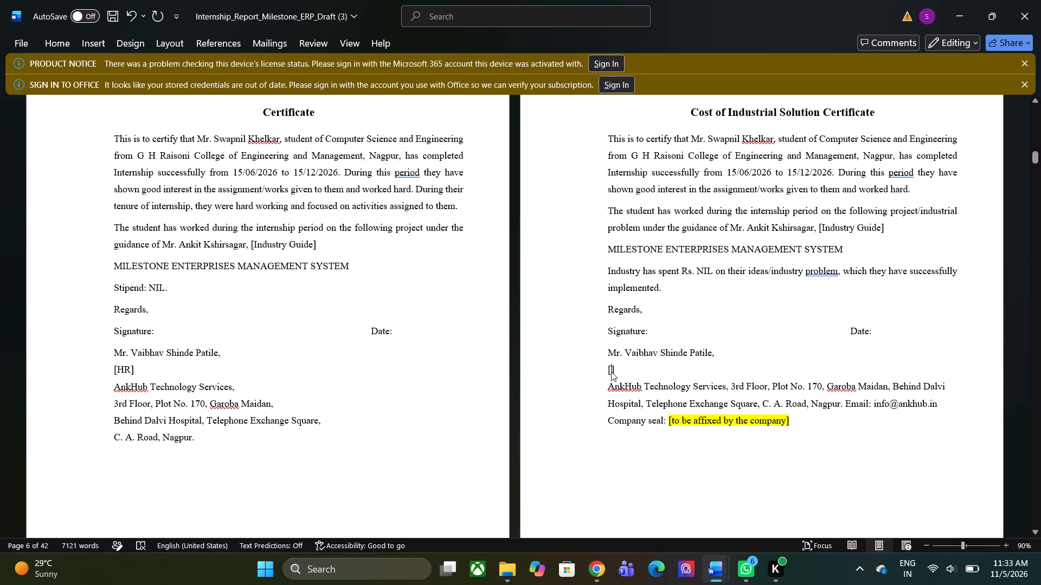
left_click(611, 372)
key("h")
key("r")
key("BackSpace")
key("Right")
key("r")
Break the company address after "AnkHub Technology Services," on the Cost of Industrial Solution Certificate so "3rd Floor" starts a new line.
left_click(728, 390)
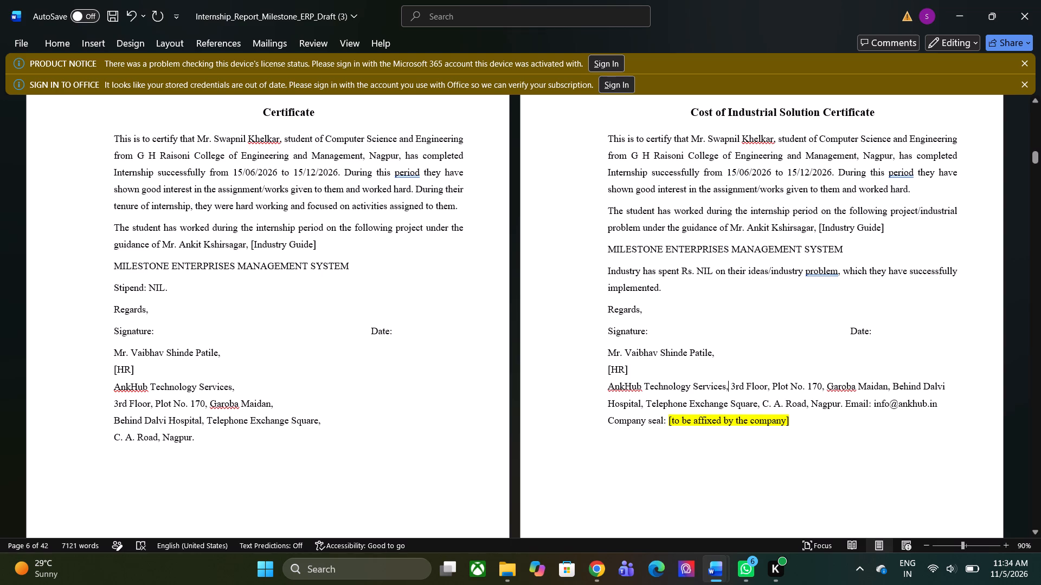
key("Return")
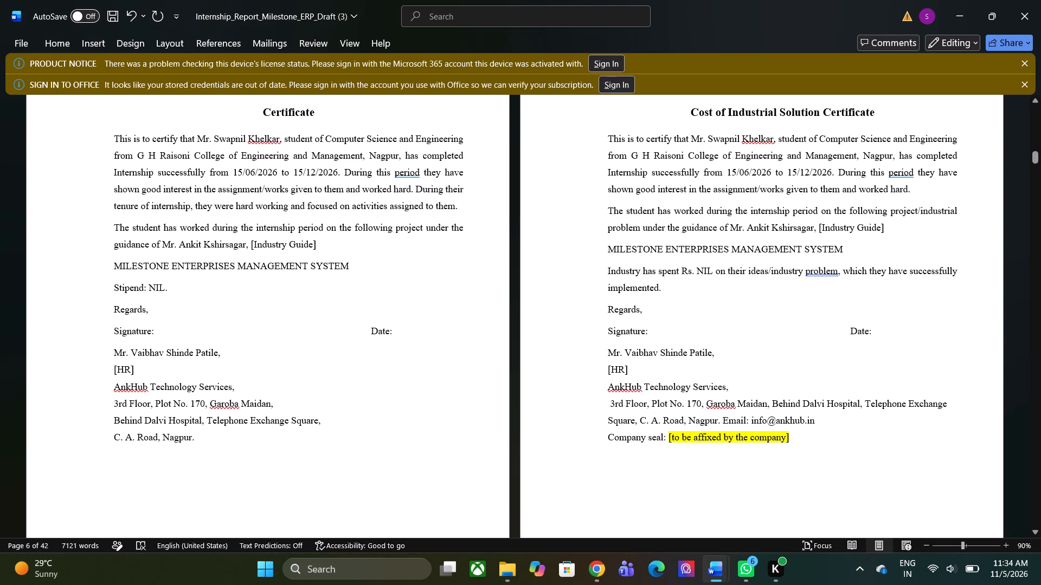
left_click(769, 406)
key("Return")
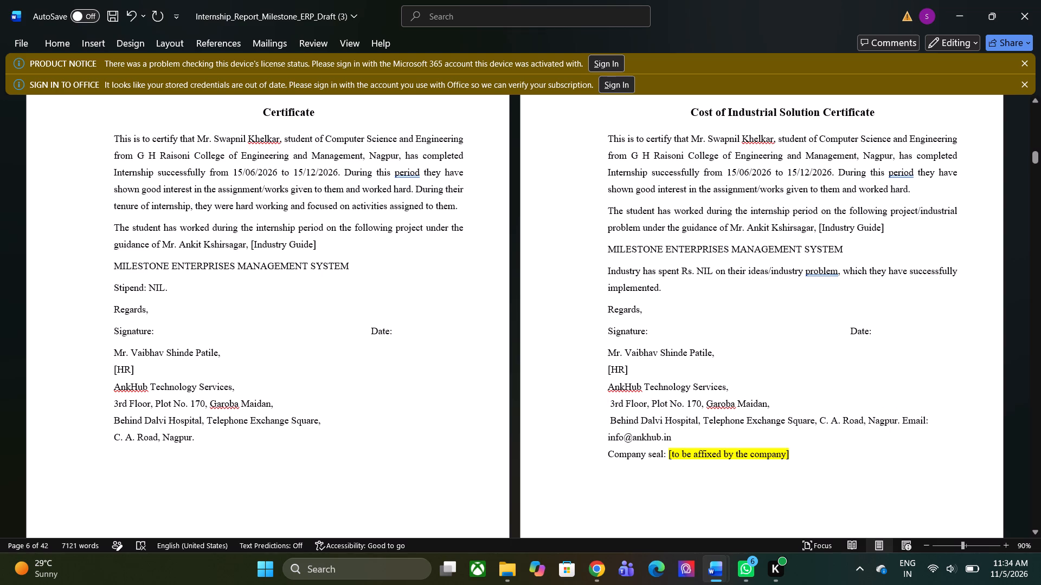
left_click(820, 422)
key("Return")
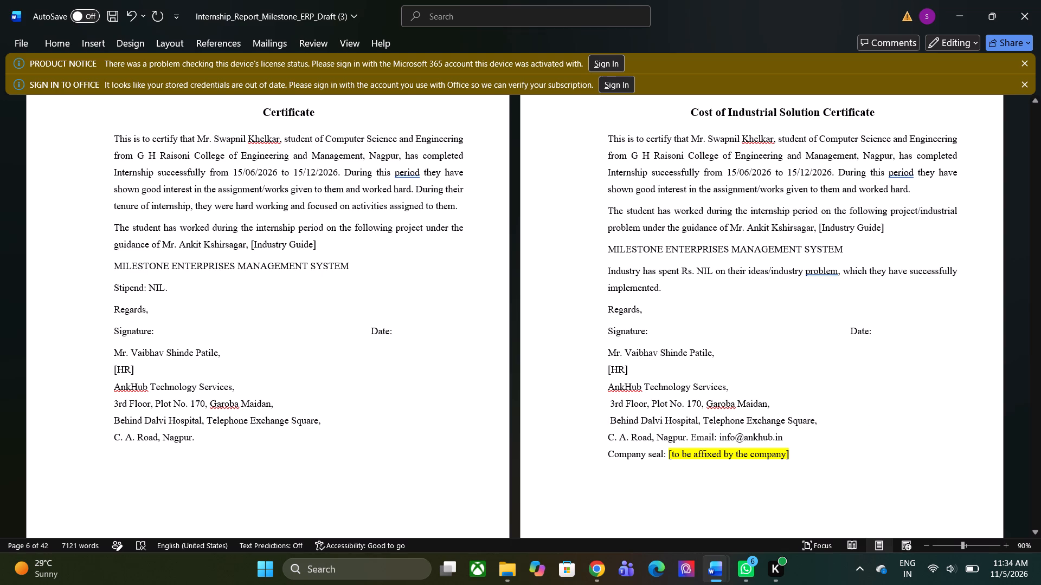
left_click(689, 440)
key("space")
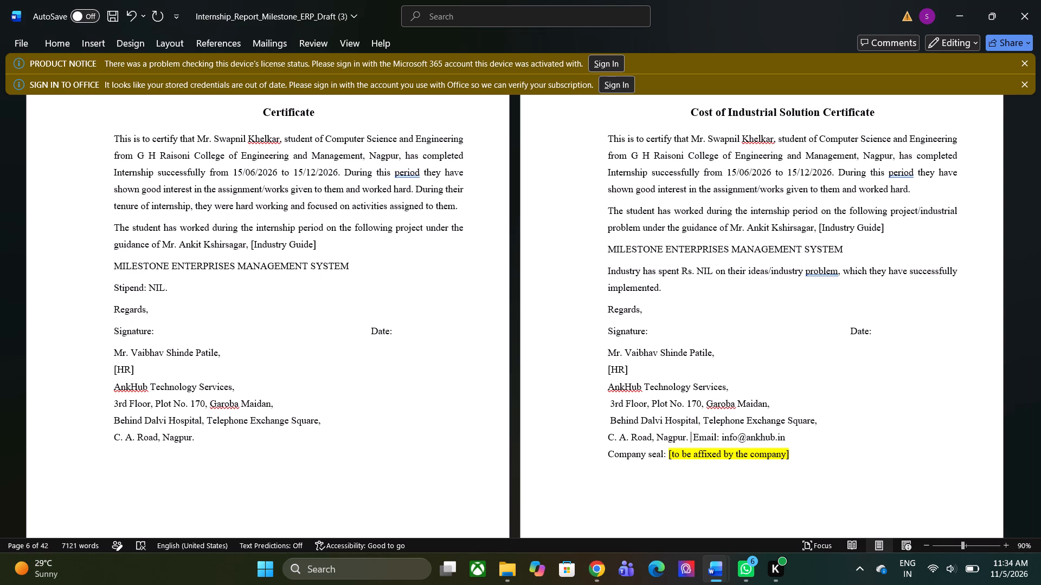
key("Return")
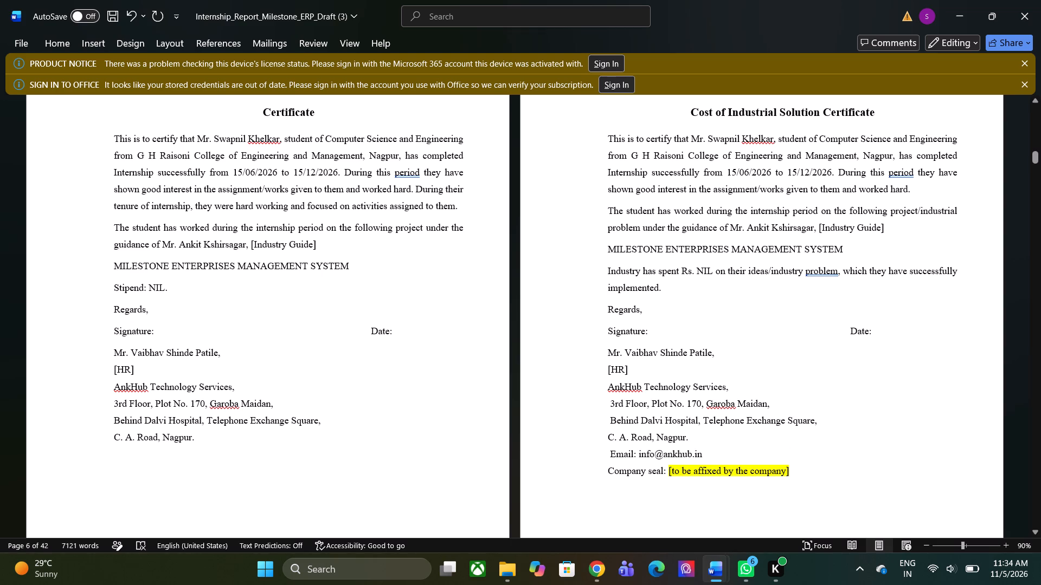
Delete the "Email:" and "Company seal:" lines from the end of the Cost of Industrial Solution Certificate's address block.
left_click_drag(603, 456, 822, 474)
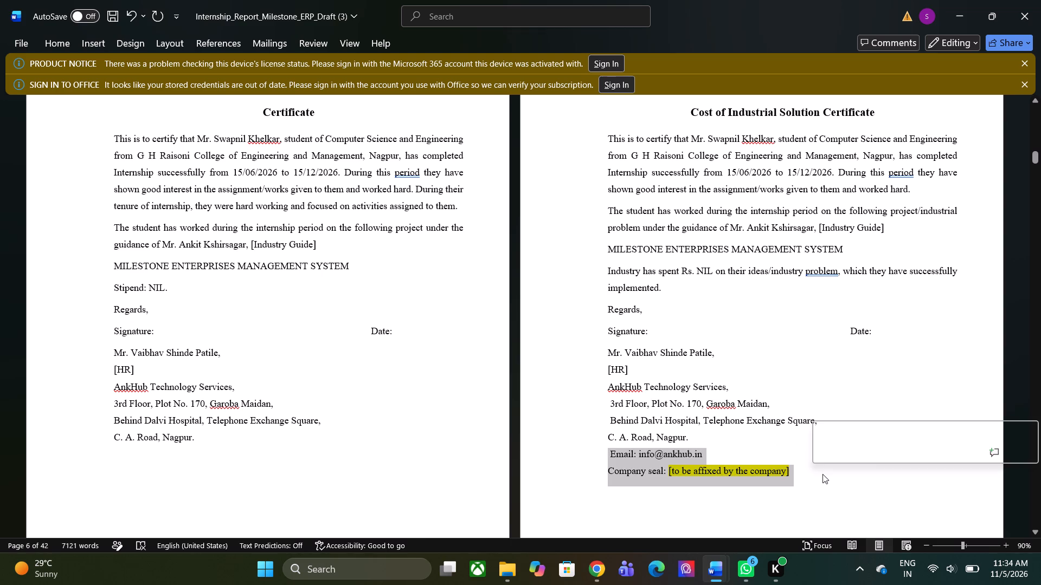
key("BackSpace")
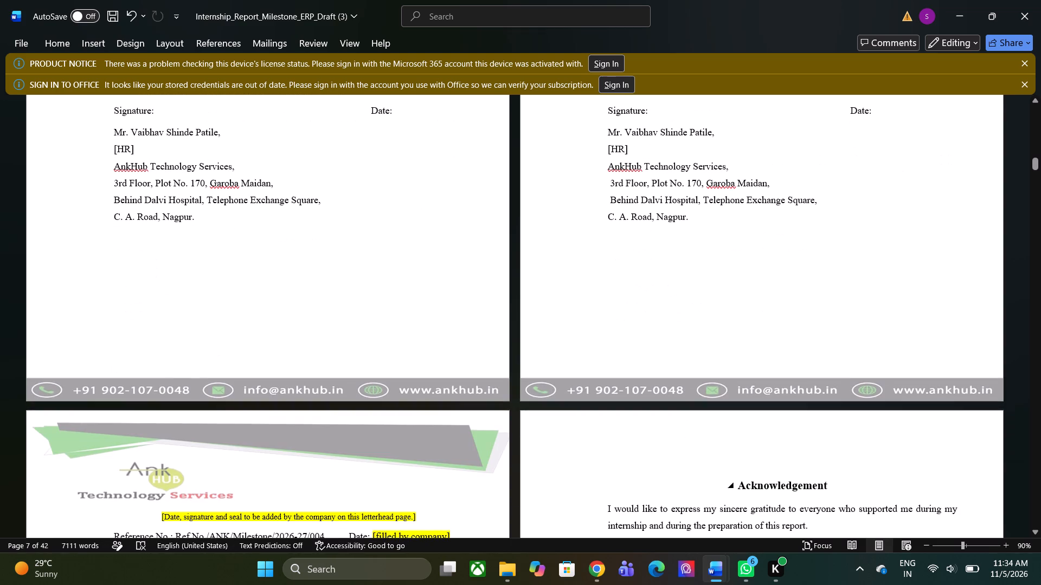
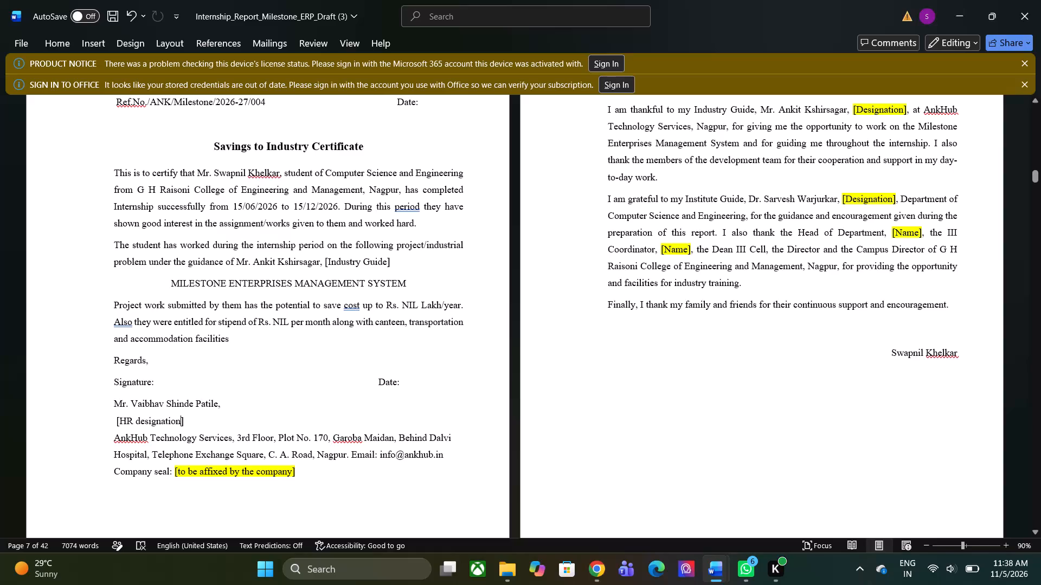
Shorten "[HR designation]" to "[HR ]" in the signature block of the Savings to Industry Certificate.
key("BackSpace")
key("BackSpace")
key("BackSpace")
key("BackSpace")
key("BackSpace")
key("BackSpace")
key("BackSpace")
key("BackSpace")
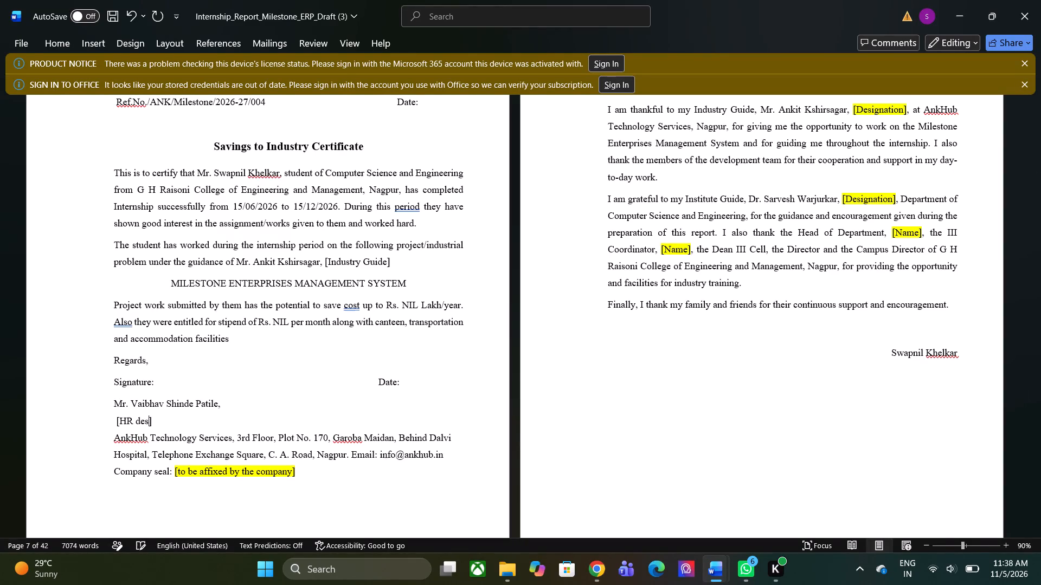
key("BackSpace")
key("BackSpace")
key("BackSpace")
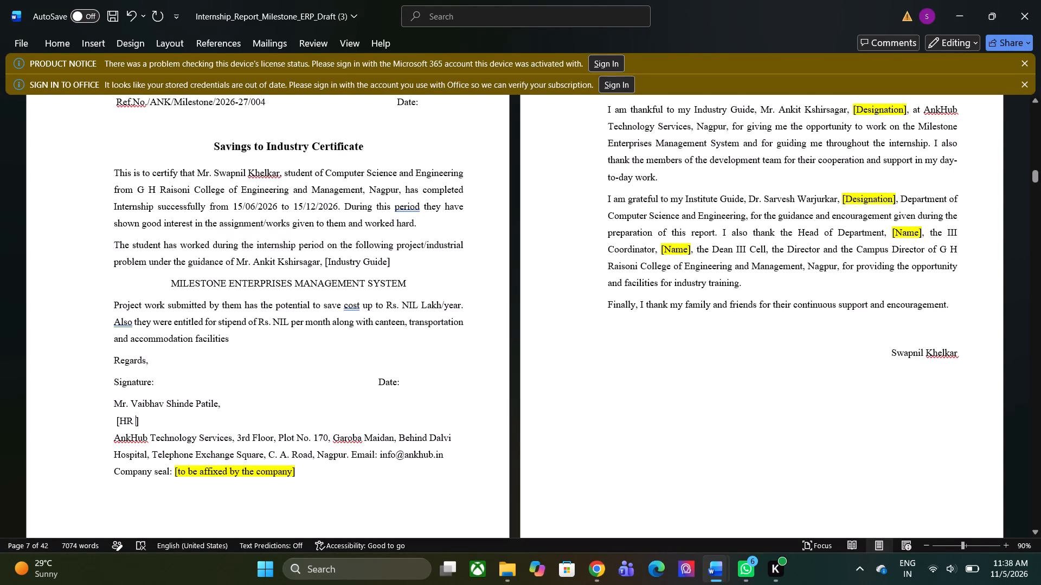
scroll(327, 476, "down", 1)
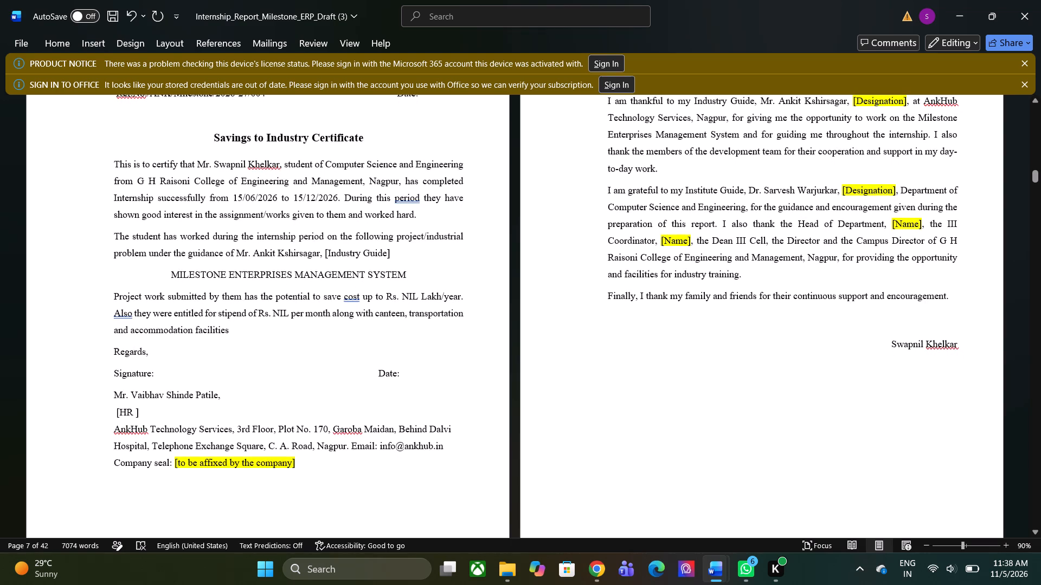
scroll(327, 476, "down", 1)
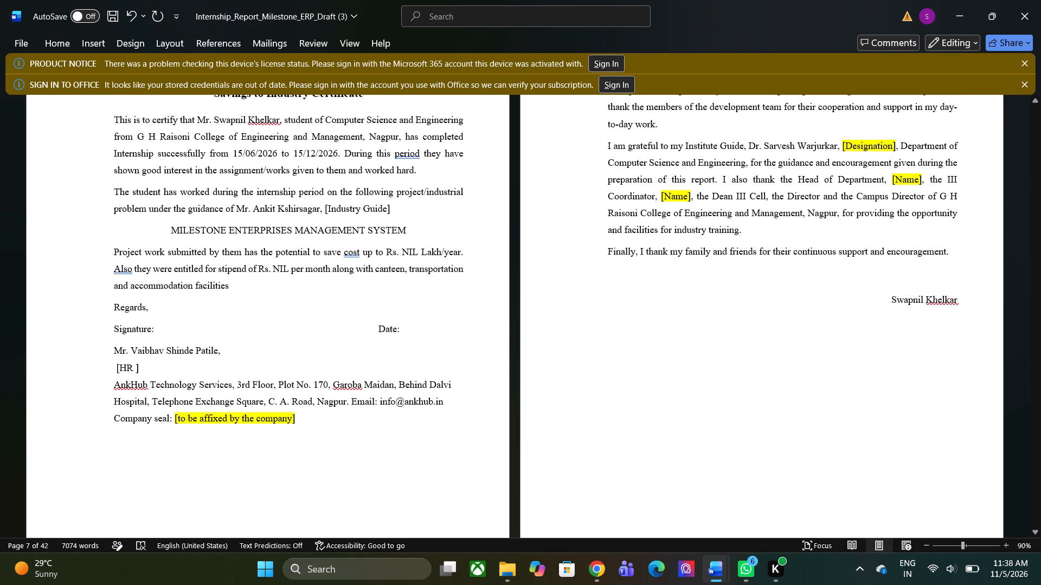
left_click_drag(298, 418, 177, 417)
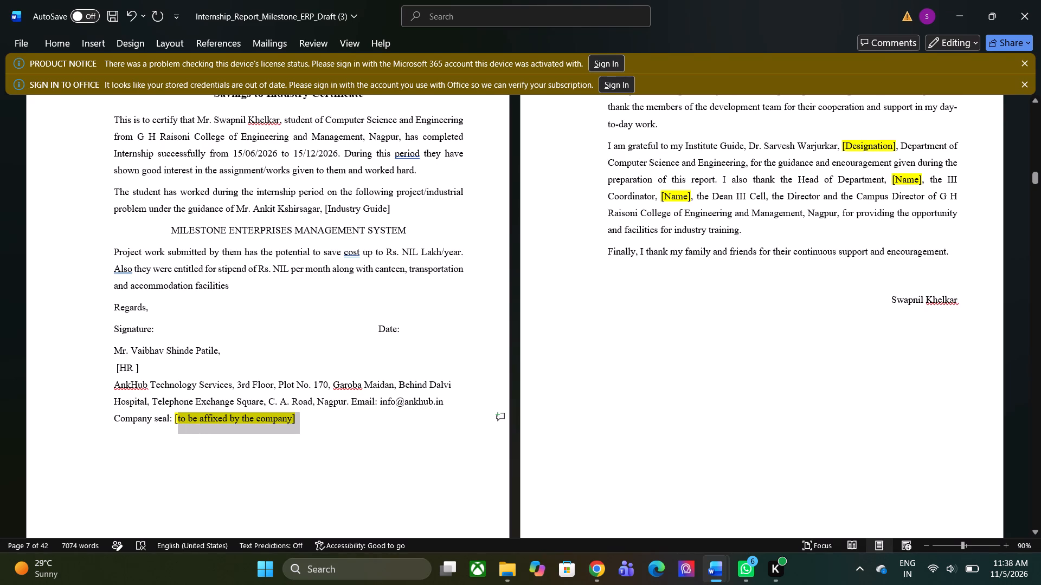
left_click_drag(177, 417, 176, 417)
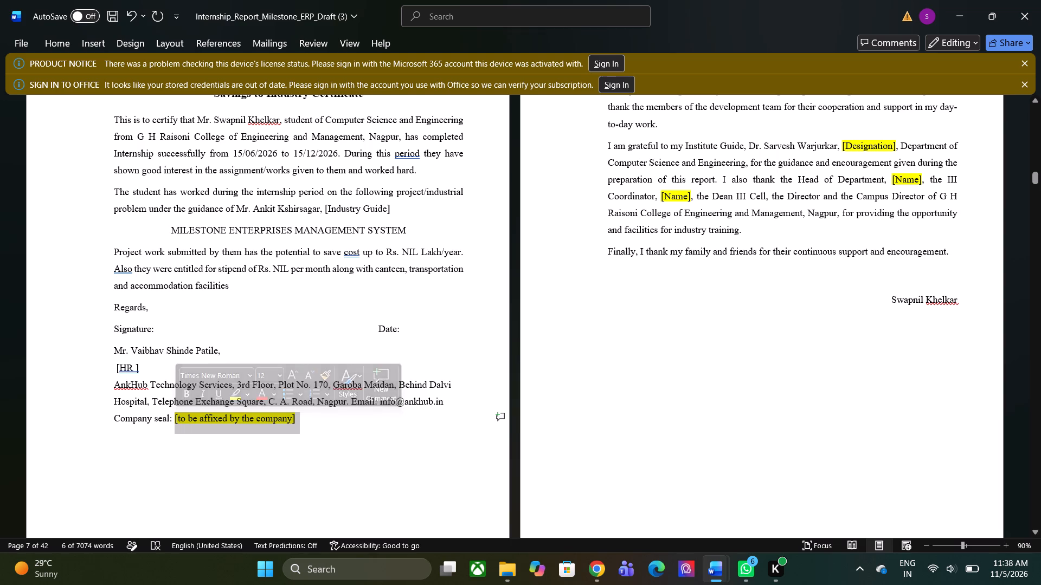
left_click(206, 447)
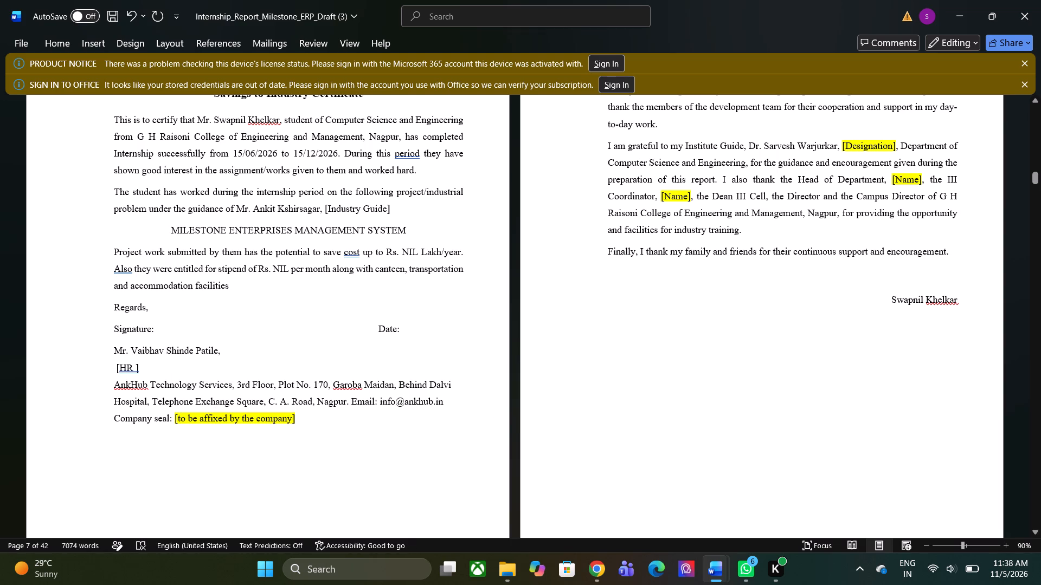
Start a new line after "AnkHub Technology Services," in the Savings to Industry Certificate's address block.
left_click(234, 384)
key("space")
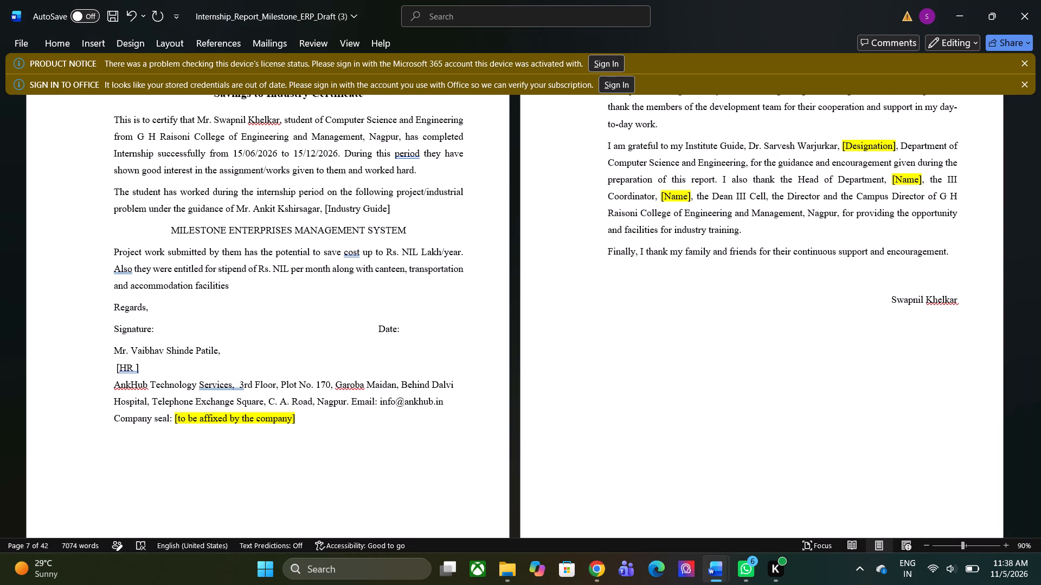
key("BackSpace")
key("Return")
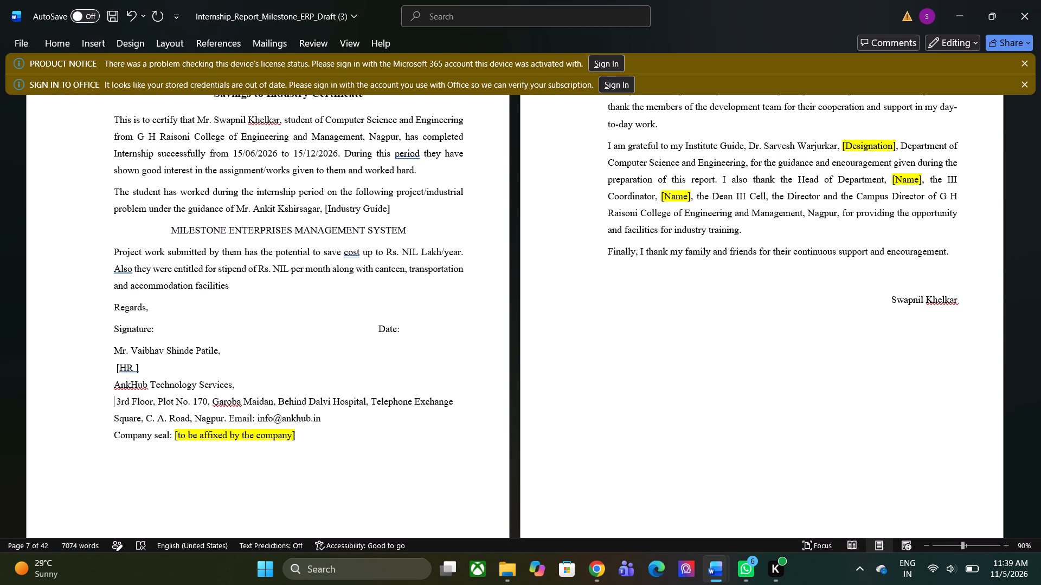
Break the Savings to Industry Certificate's address into separate lines after "Garoba Maidan,", "Behind Dalvi Hospital,", "Telephone Exchange Square," and "Nagpur.".
left_click(278, 405)
key("space")
key("BackSpace")
key("space")
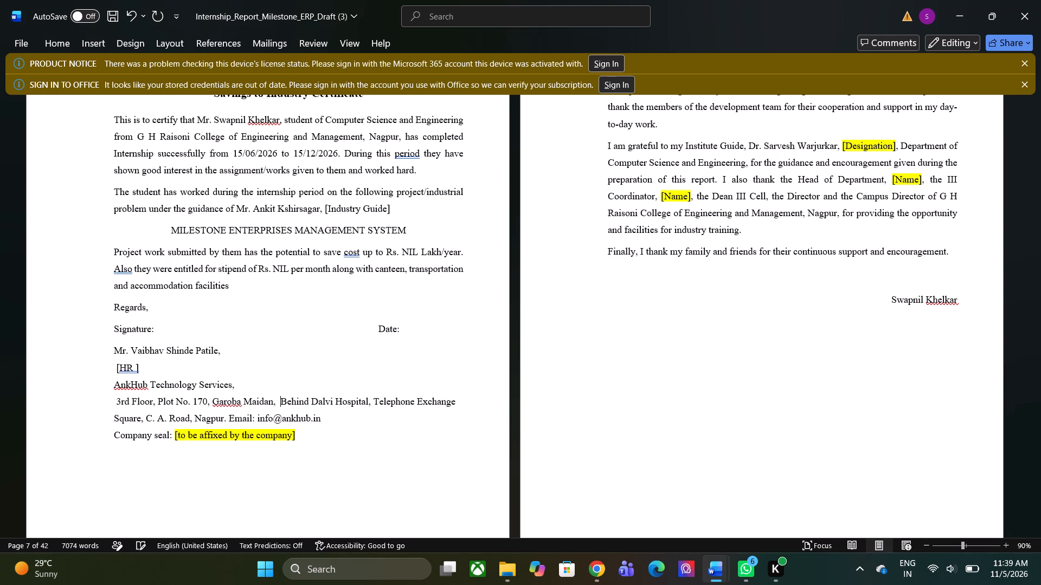
key("BackSpace")
key("Return")
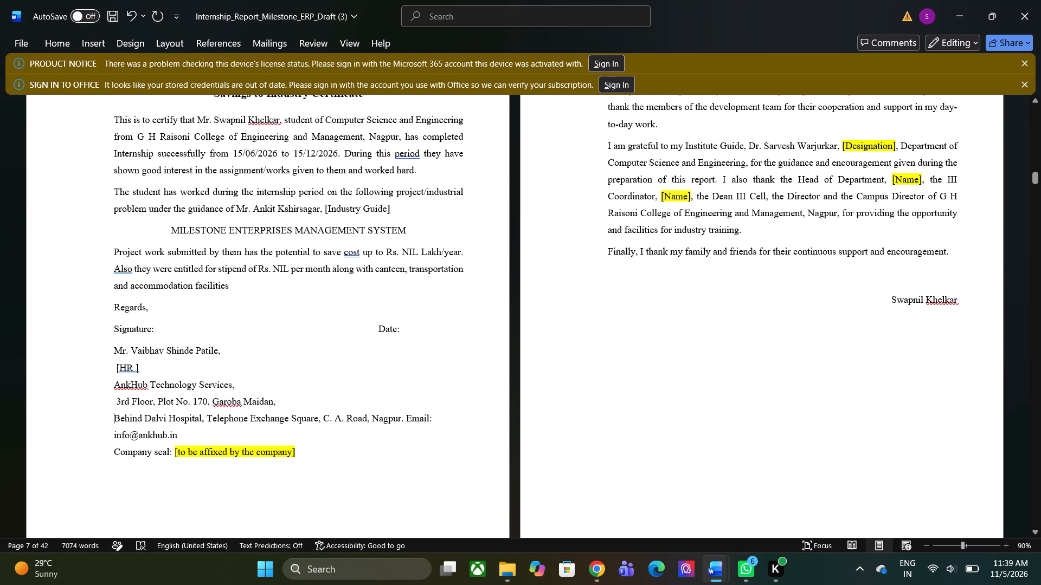
left_click(208, 424)
key("Return")
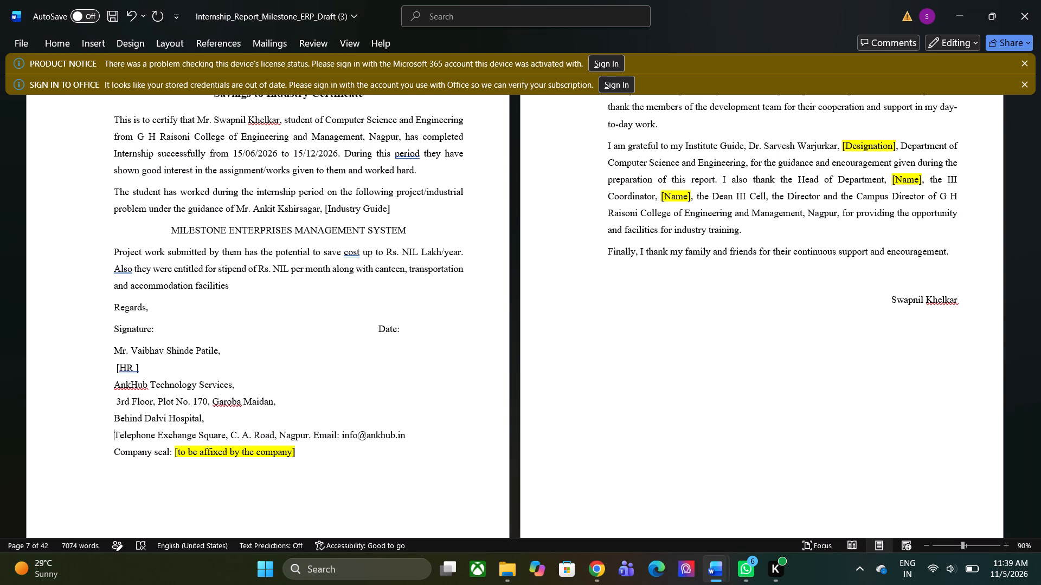
left_click(229, 440)
key("Return")
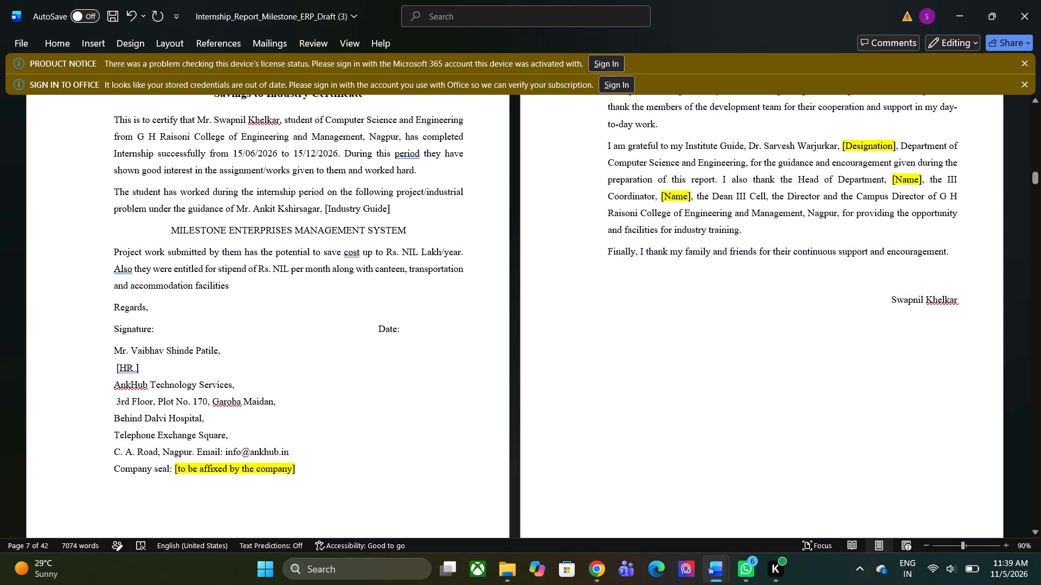
left_click(159, 455)
left_click(194, 448)
key("Return")
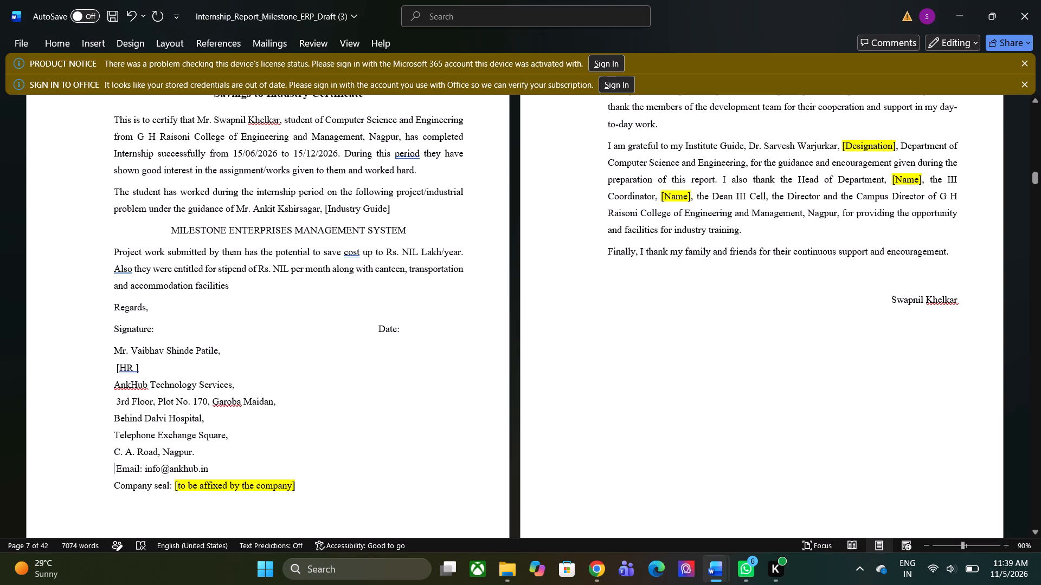
Delete the "Email:" and "Company seal:" lines from the end of the Savings to Industry Certificate's address block.
left_click_drag(109, 467, 329, 483)
key("BackSpace")
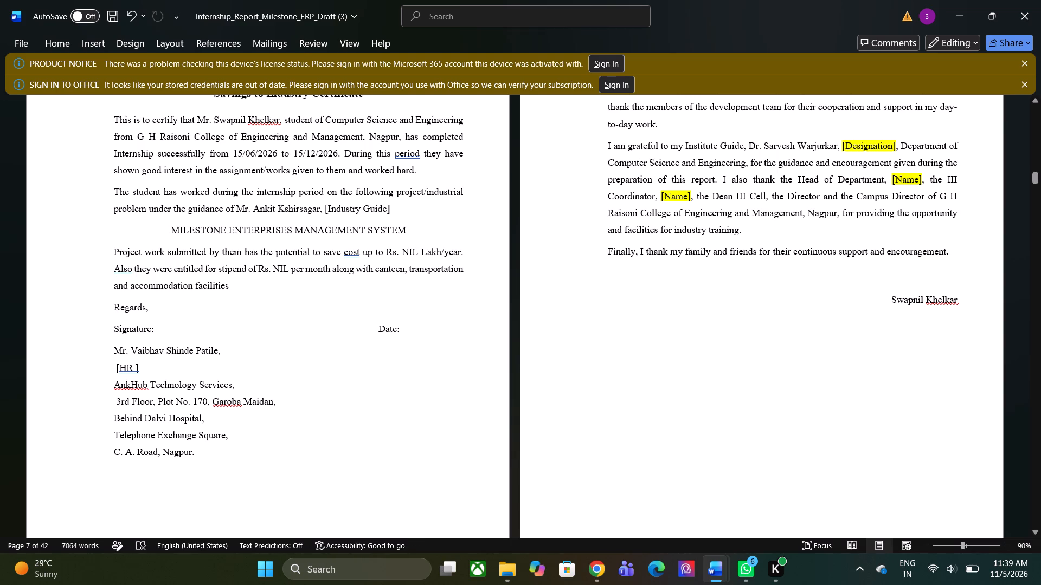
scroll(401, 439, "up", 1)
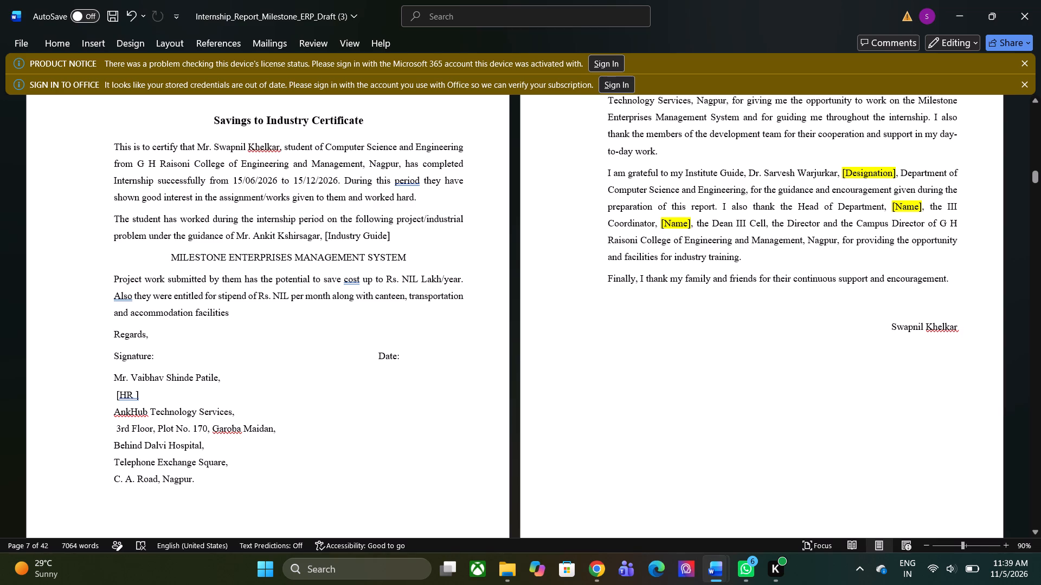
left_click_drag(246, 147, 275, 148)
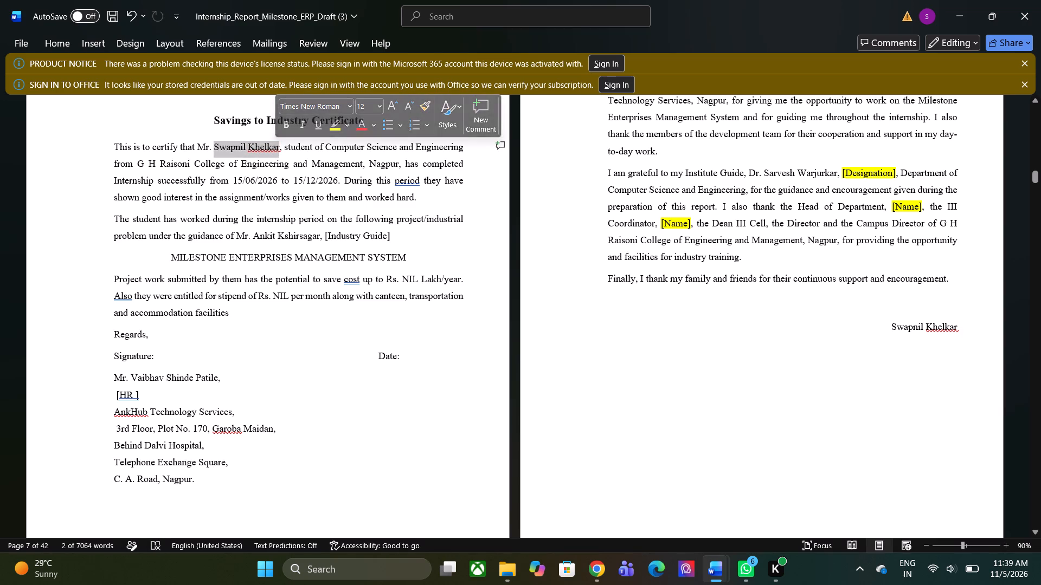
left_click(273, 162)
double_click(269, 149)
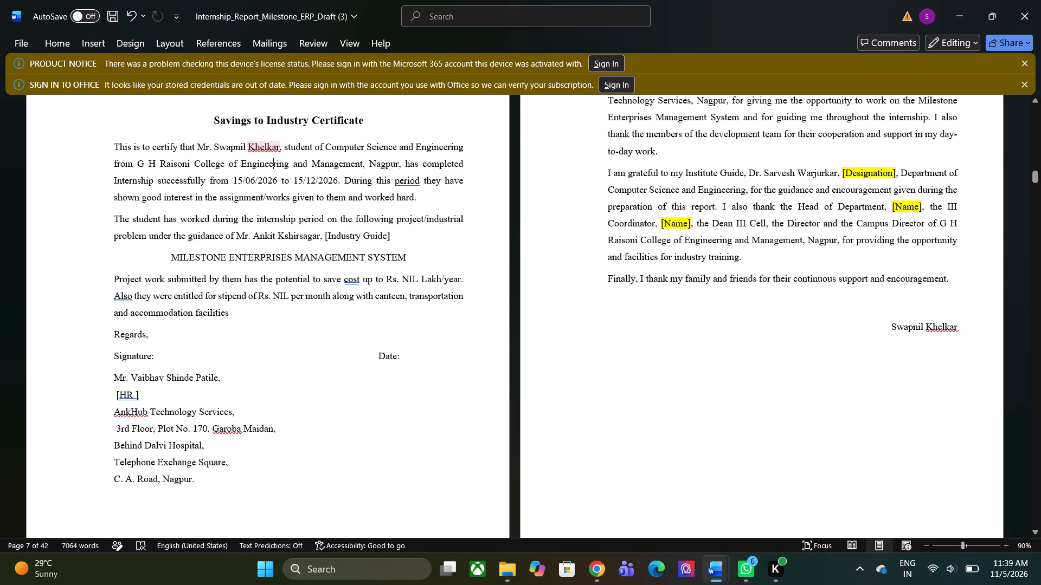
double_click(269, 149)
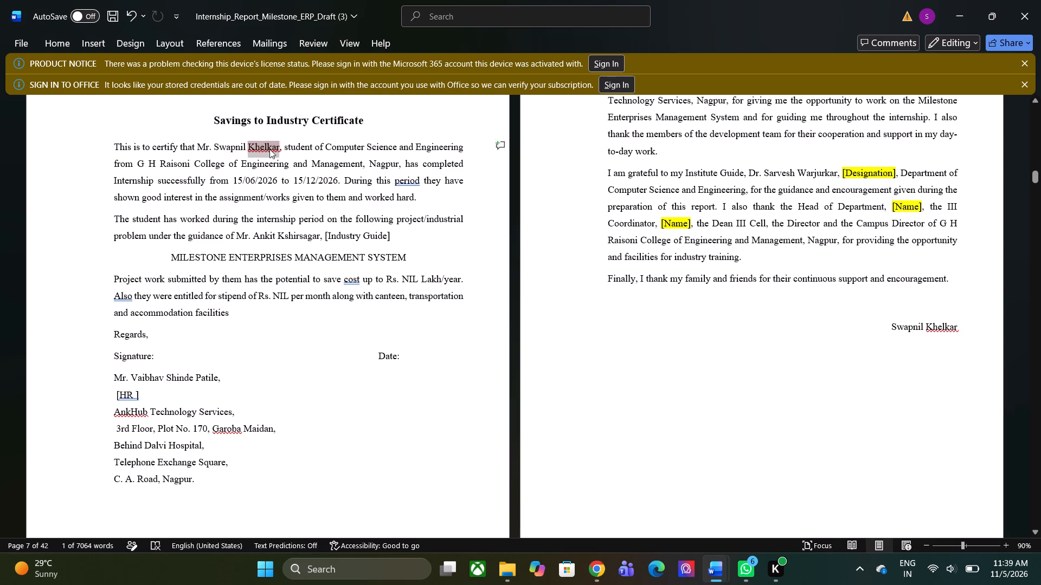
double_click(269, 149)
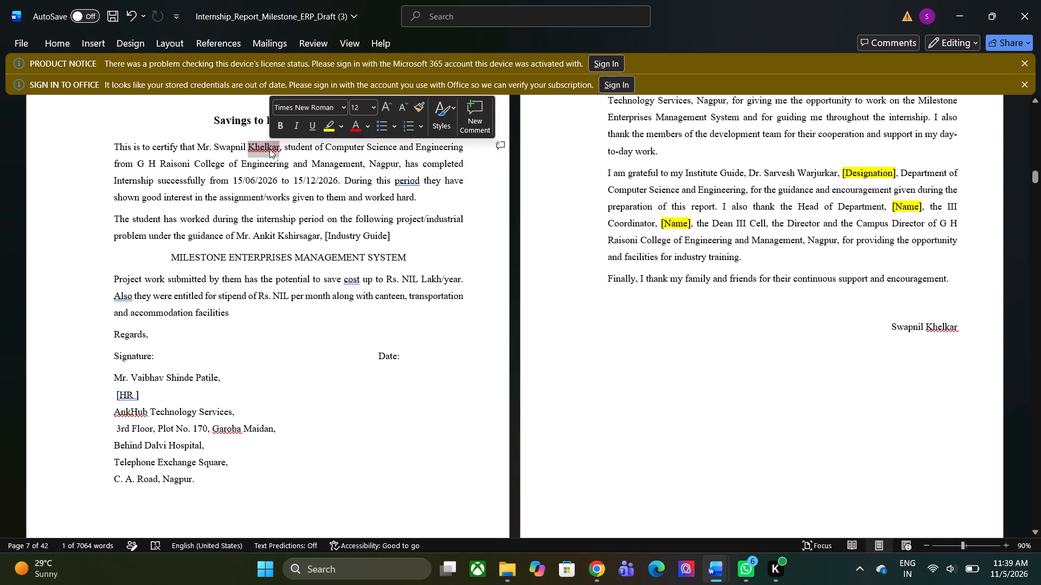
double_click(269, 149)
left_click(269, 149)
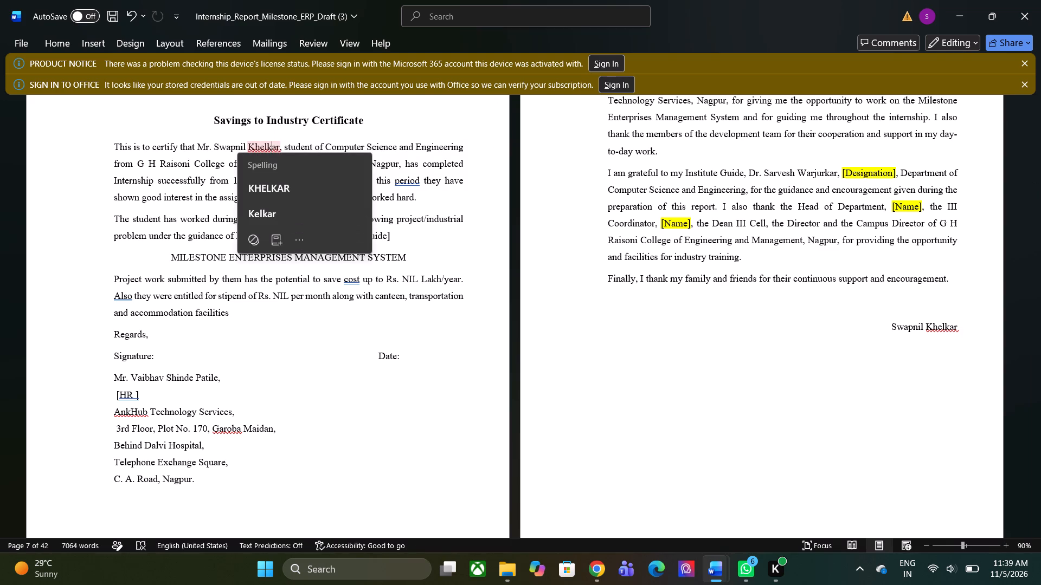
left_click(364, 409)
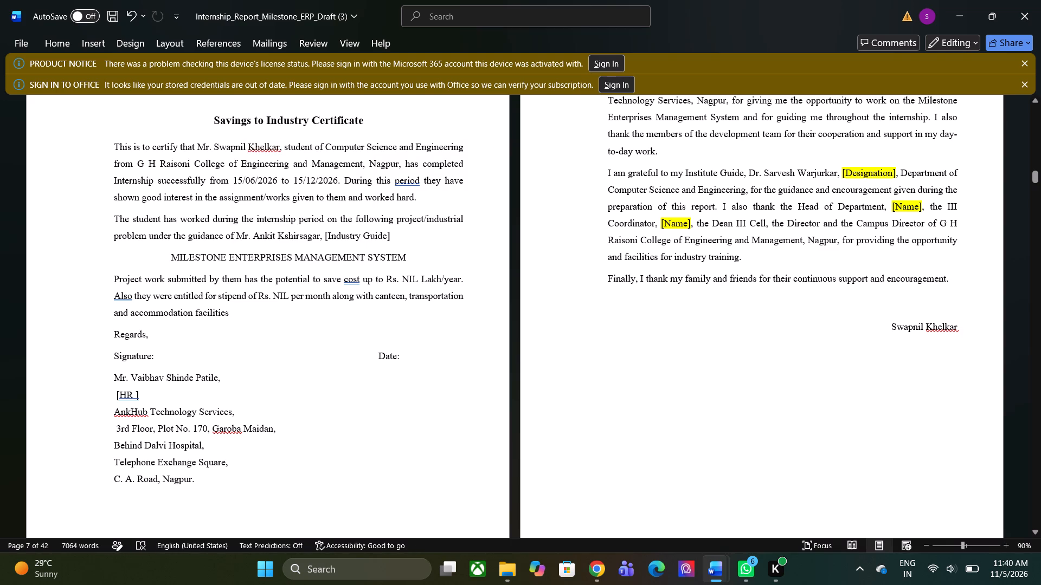
Set the spelling checker to ignore all occurrences of the student's surname, starting from the Savings to Industry Certificate.
scroll(364, 409, "up", 1)
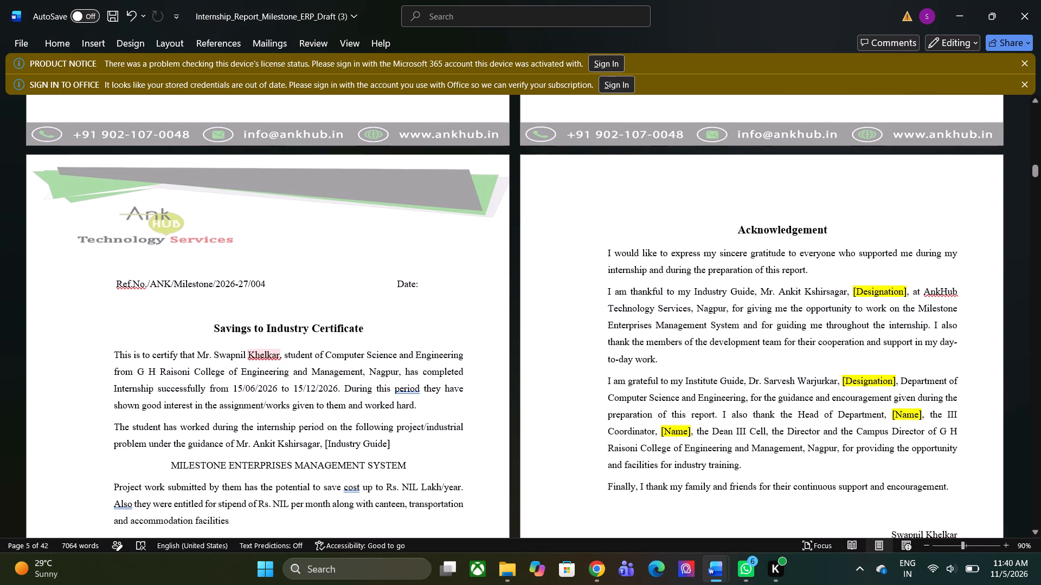
double_click(260, 352)
left_click(260, 352)
right_click(260, 352)
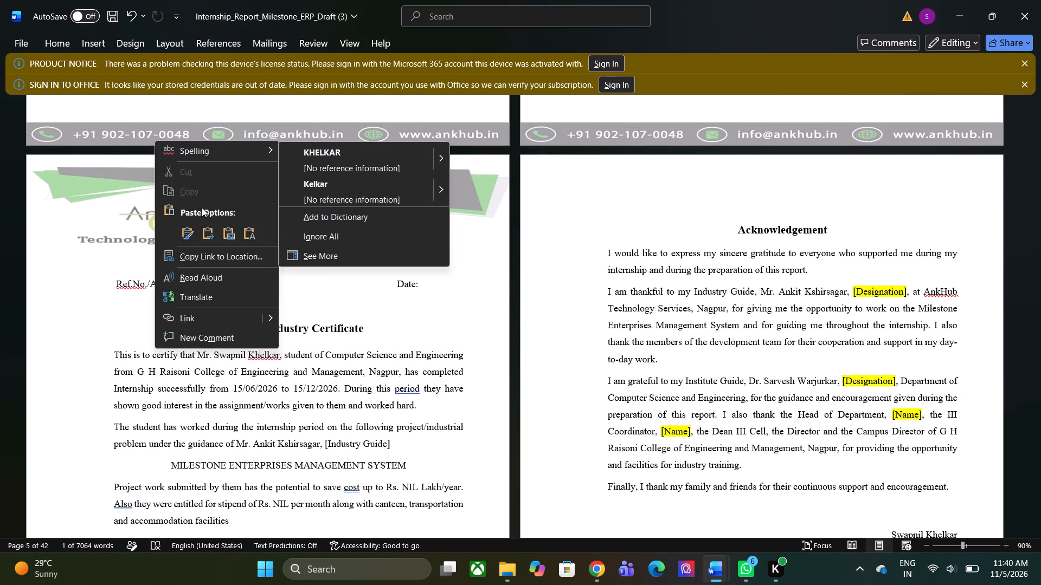
left_click(172, 148)
left_click(339, 233)
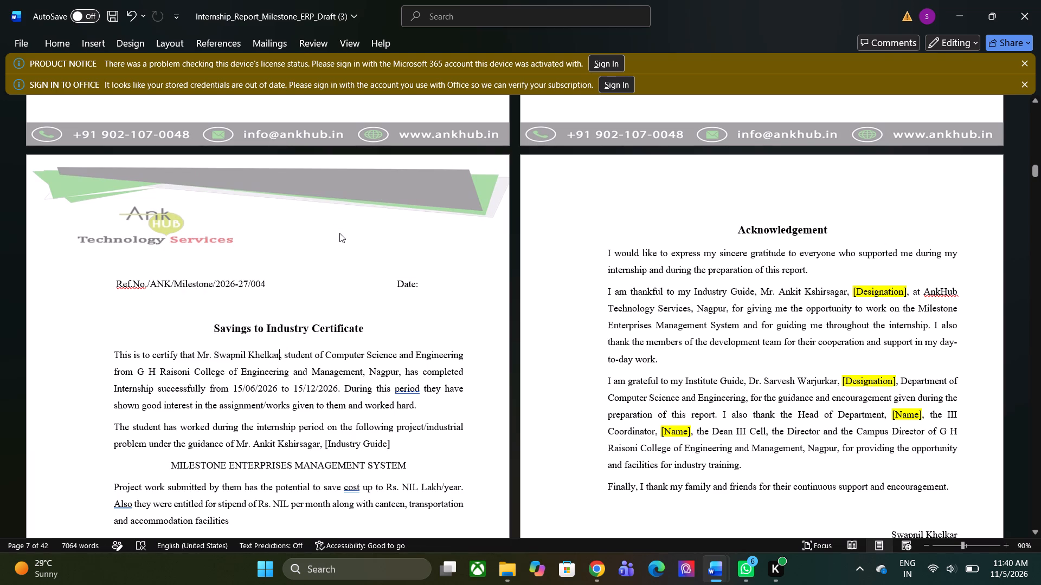
Delete the "[Designation]" placeholder and its extra comma after the Industry Guide's name in the Acknowledgement.
scroll(344, 336, "down", 2)
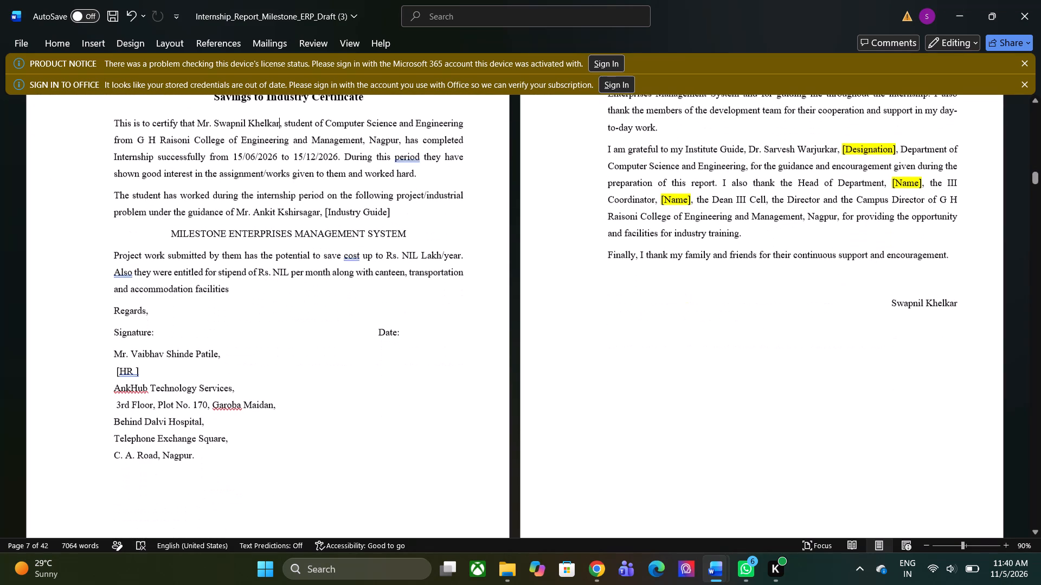
scroll(344, 336, "down", 1)
scroll(344, 336, "up", 1)
scroll(721, 386, "up", 1)
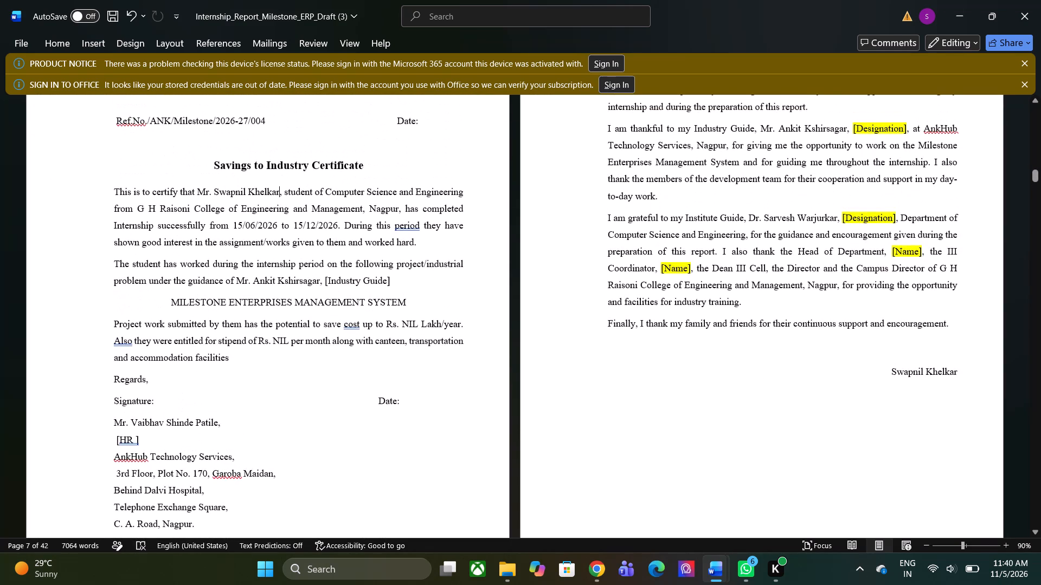
scroll(721, 386, "up", 2)
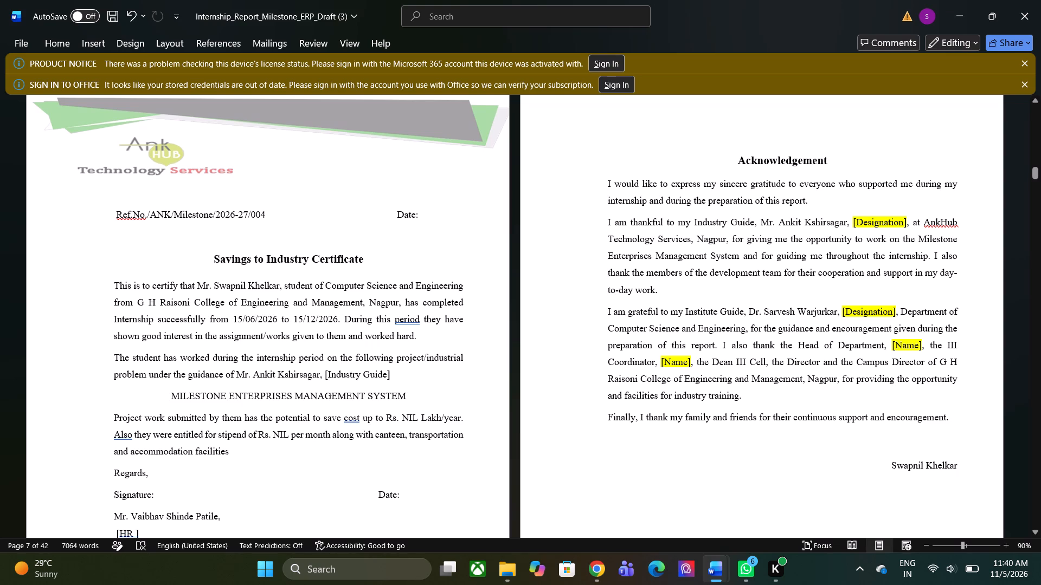
left_click(911, 224)
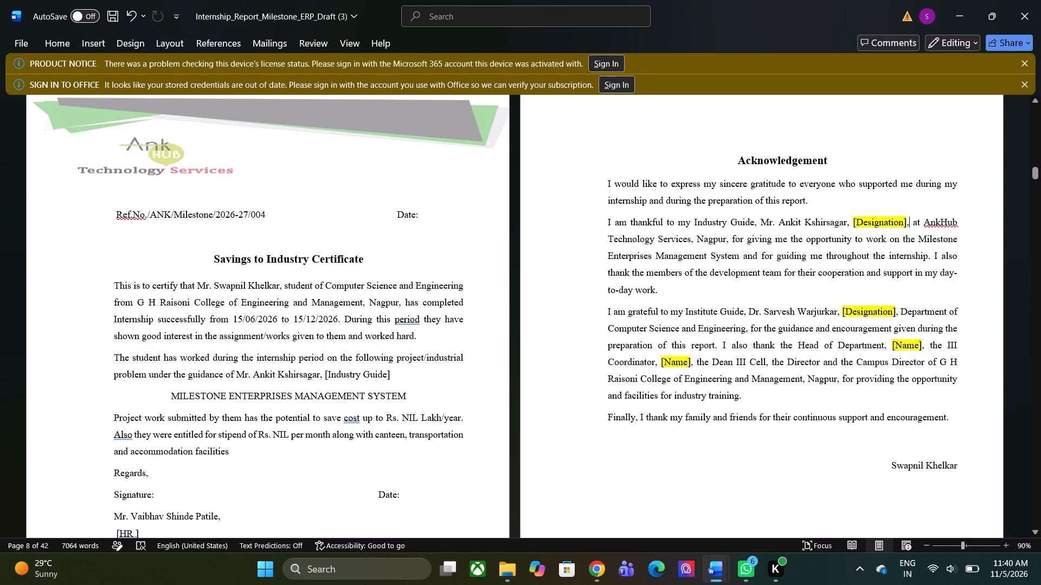
left_click(905, 224)
key("BackSpace")
key("BackSpace")
key("BackSpace")
key("BackSpace")
key("BackSpace")
key("BackSpace")
key("BackSpace")
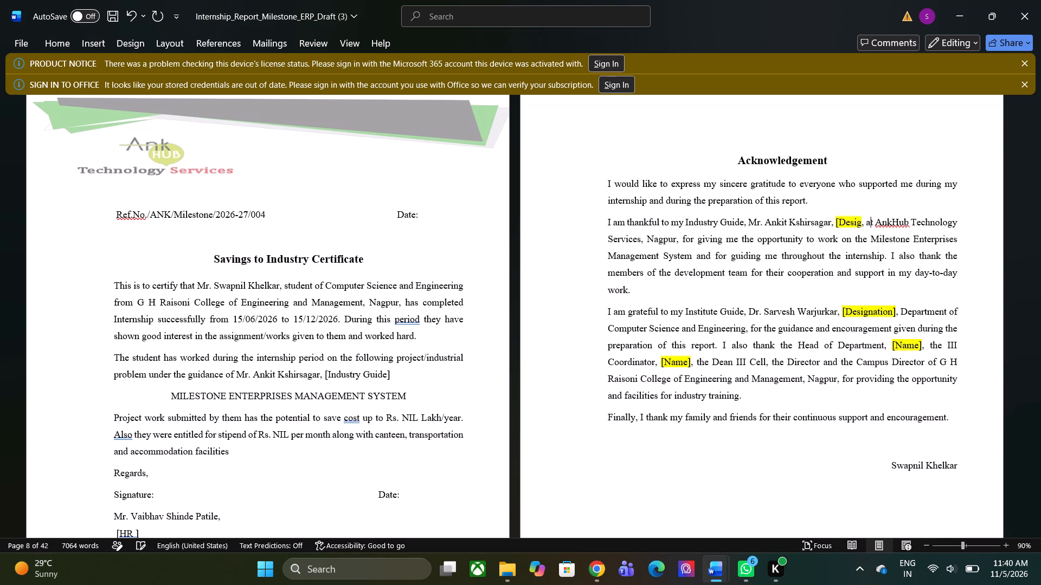
key("BackSpace")
key("BackSpace")
key("BackSpace")
key("BackSpace")
key("BackSpace")
key("BackSpace")
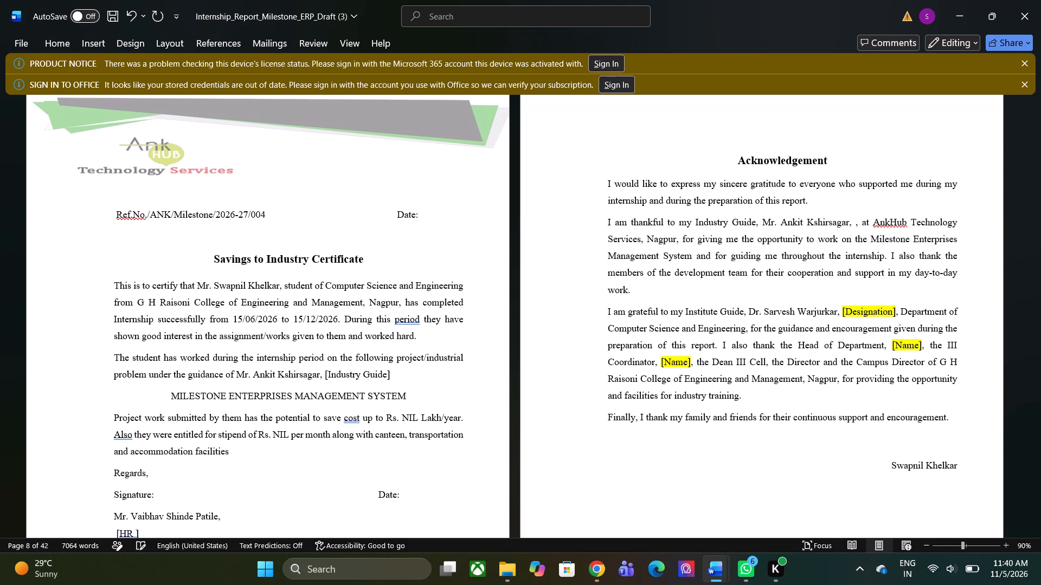
key("BackSpace")
key("BackSpace")
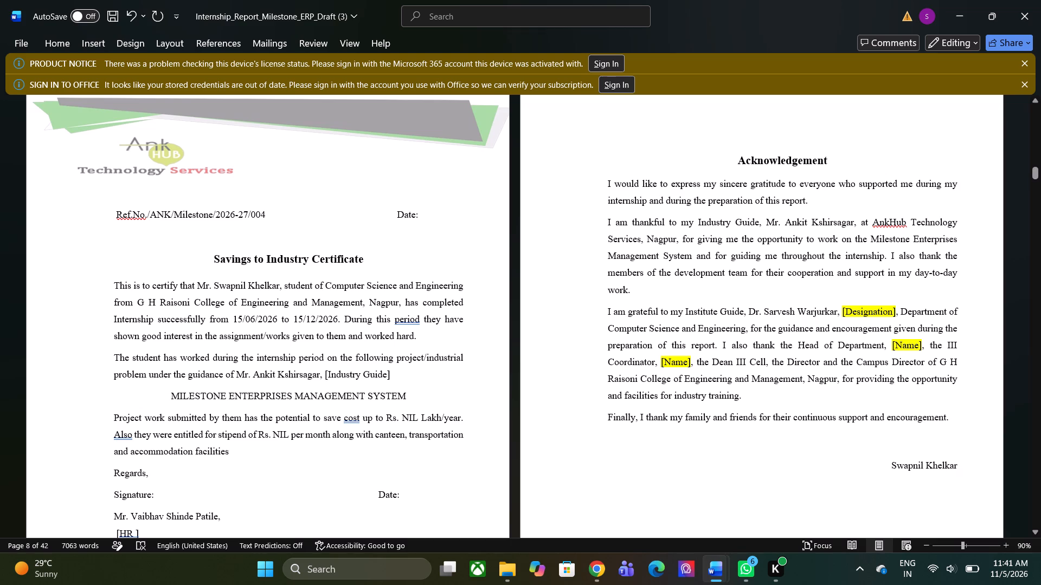
Review the Acknowledgement, Abstract and List of Figures pages for remaining placeholders.
scroll(736, 282, "down", 3)
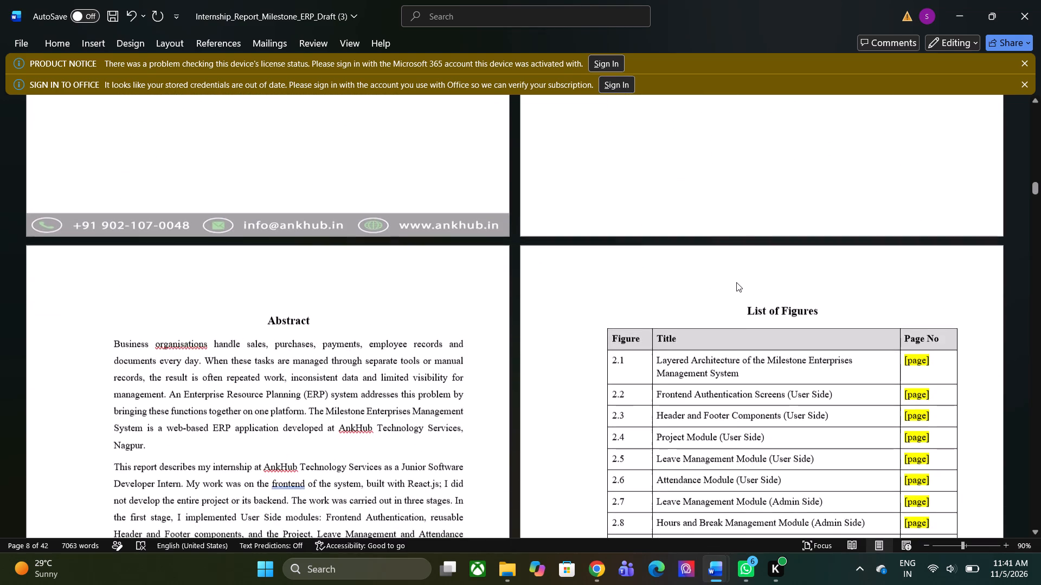
scroll(736, 282, "down", 2)
scroll(567, 270, "down", 1)
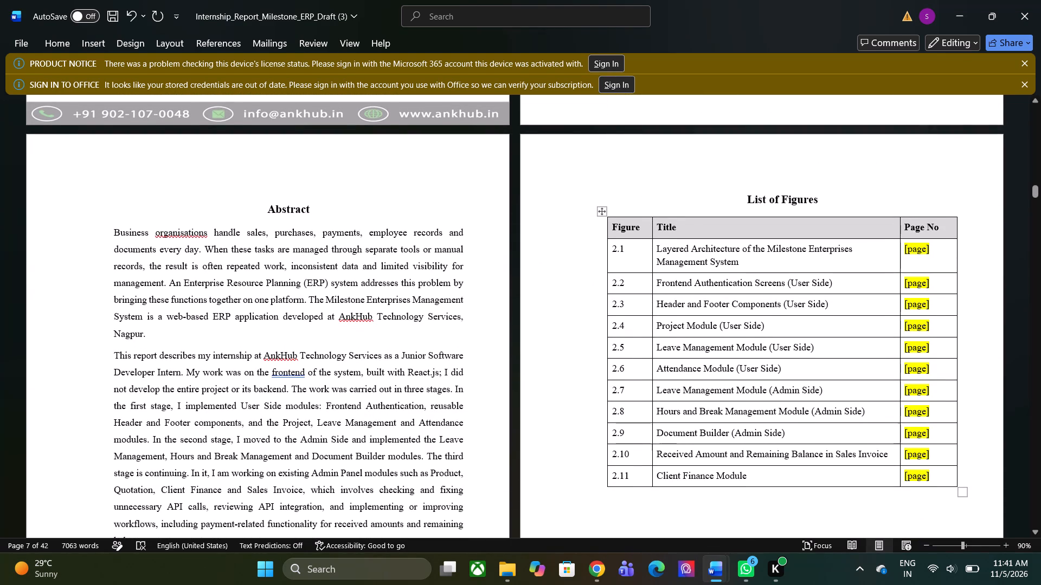
scroll(567, 270, "down", 1)
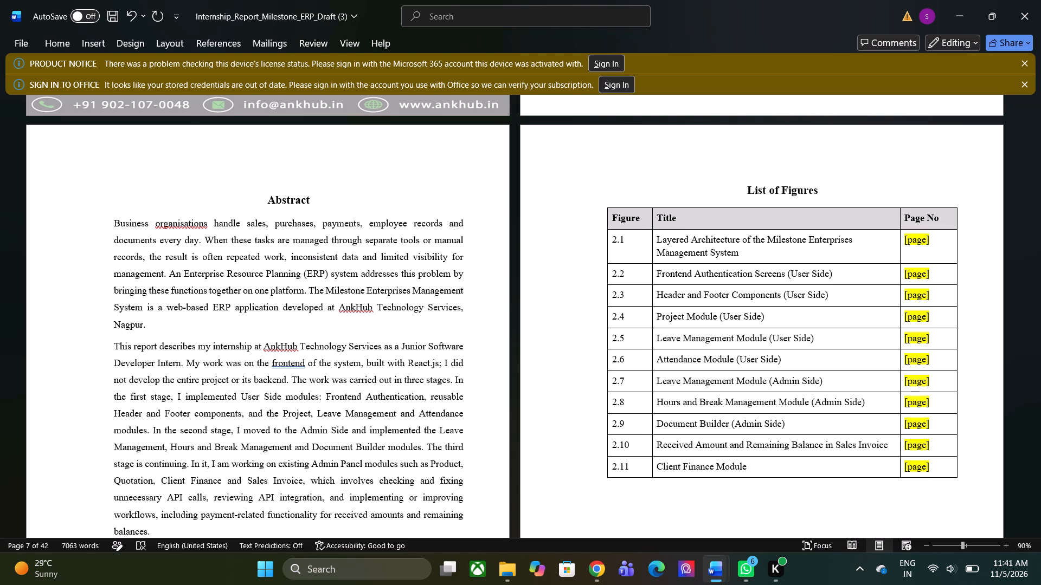
scroll(496, 233, "up", 1)
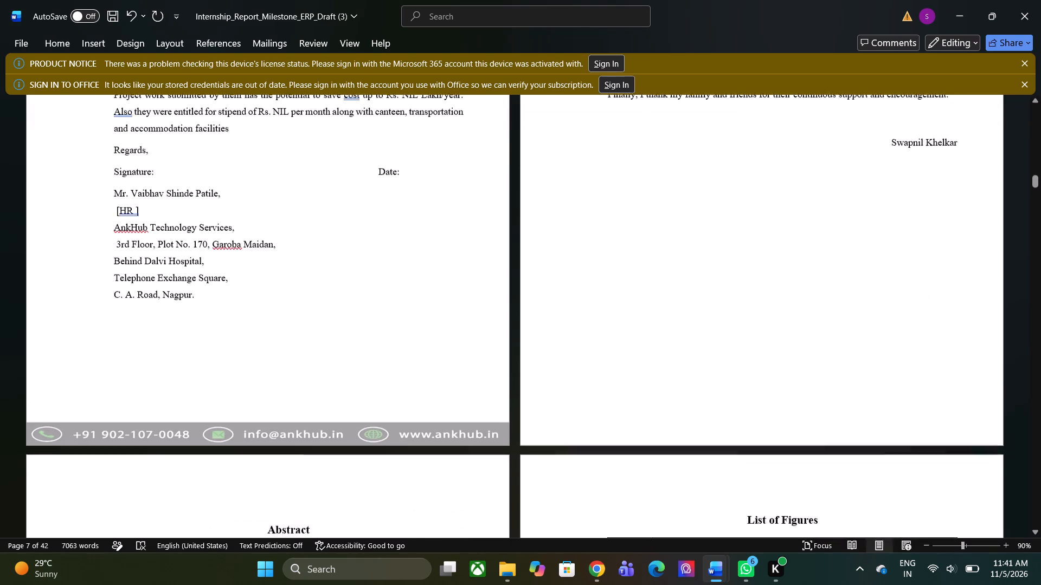
scroll(496, 233, "up", 1)
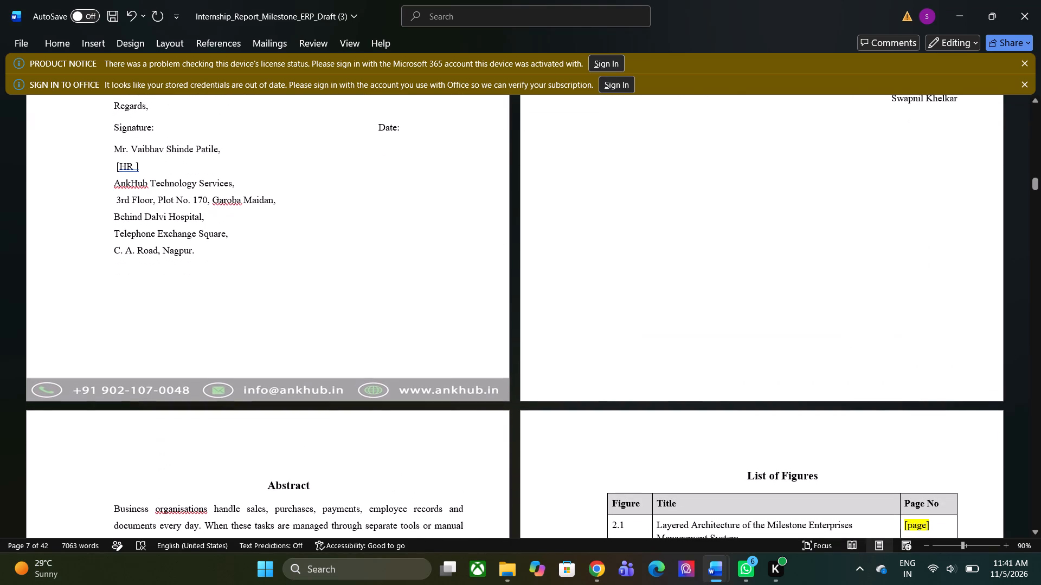
scroll(496, 233, "down", 1)
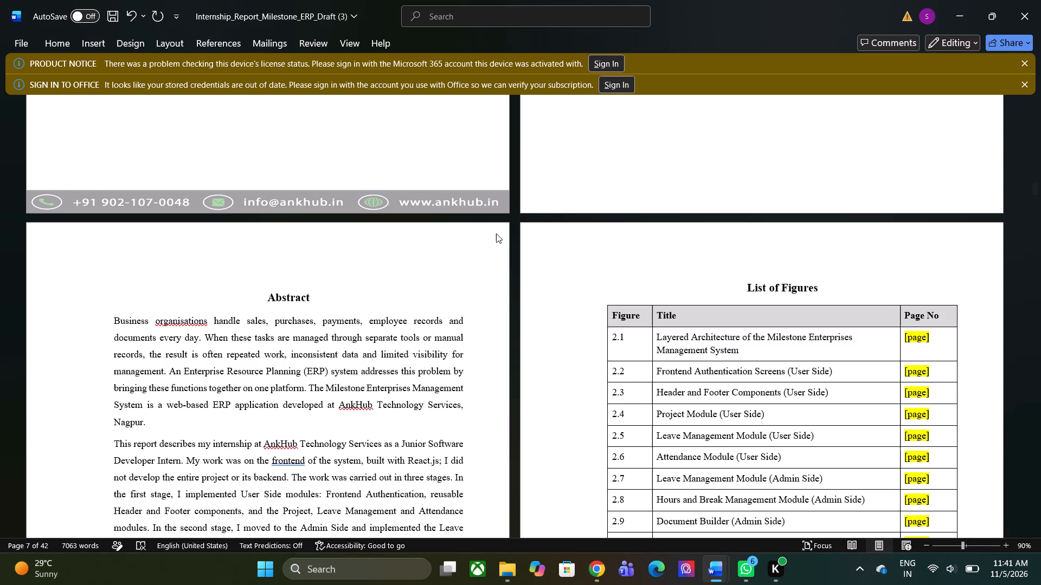
scroll(653, 275, "up", 3)
scroll(653, 275, "down", 1)
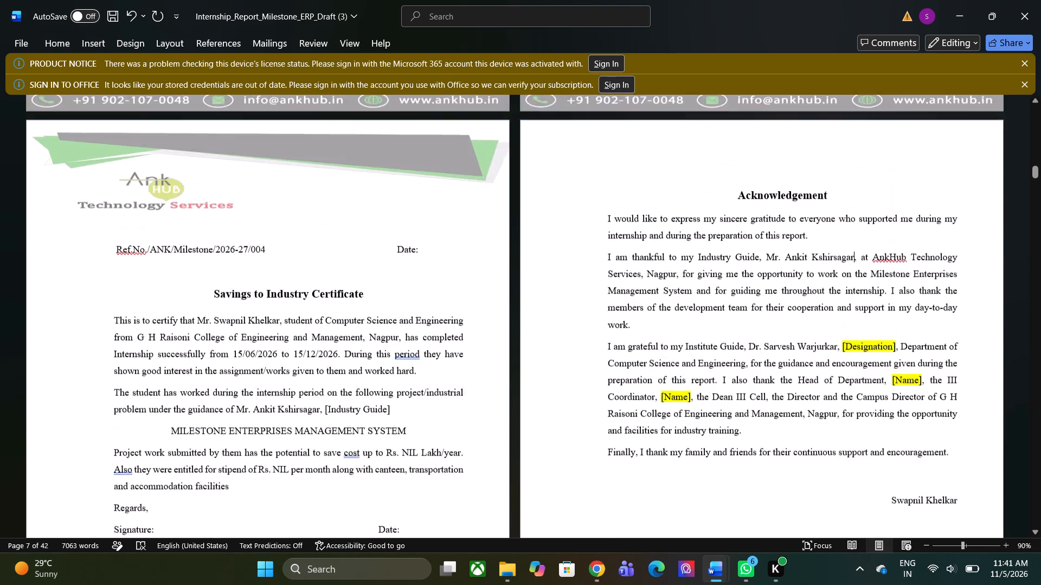
scroll(653, 275, "down", 2)
scroll(653, 275, "up", 1)
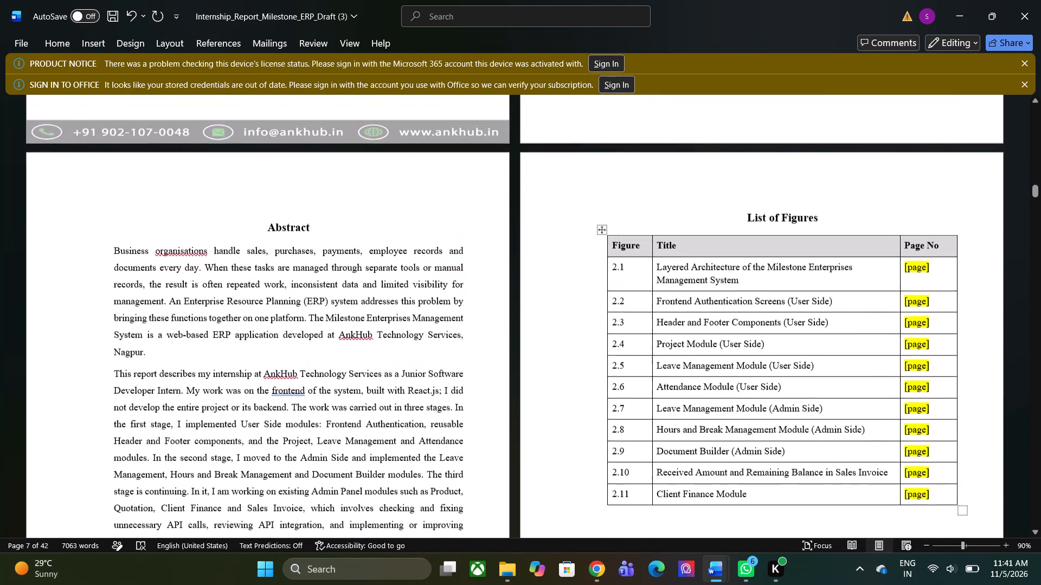
scroll(653, 275, "up", 1)
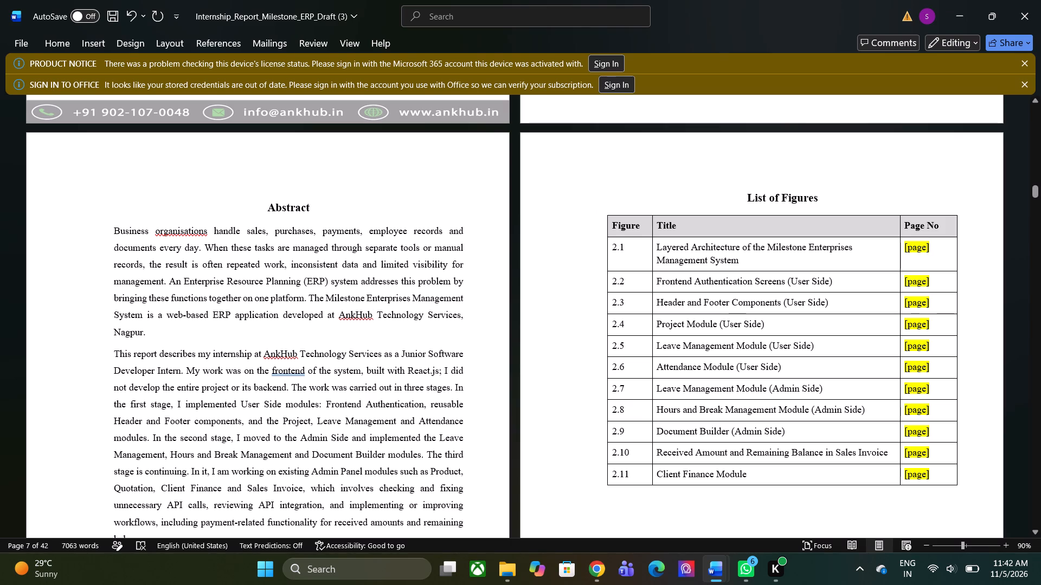
Delete the highlighted "[One sentence on verified testing outcomes, to be added after Section 2.7.2 is completed.]" placeholder from the Abstract's last paragraph.
scroll(479, 404, "down", 1)
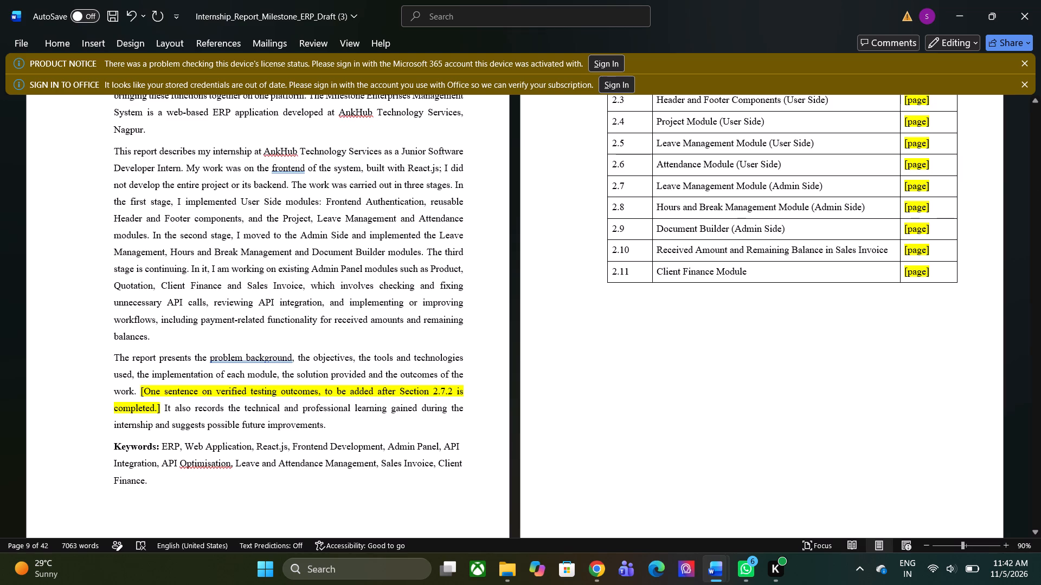
left_click_drag(139, 392, 473, 391)
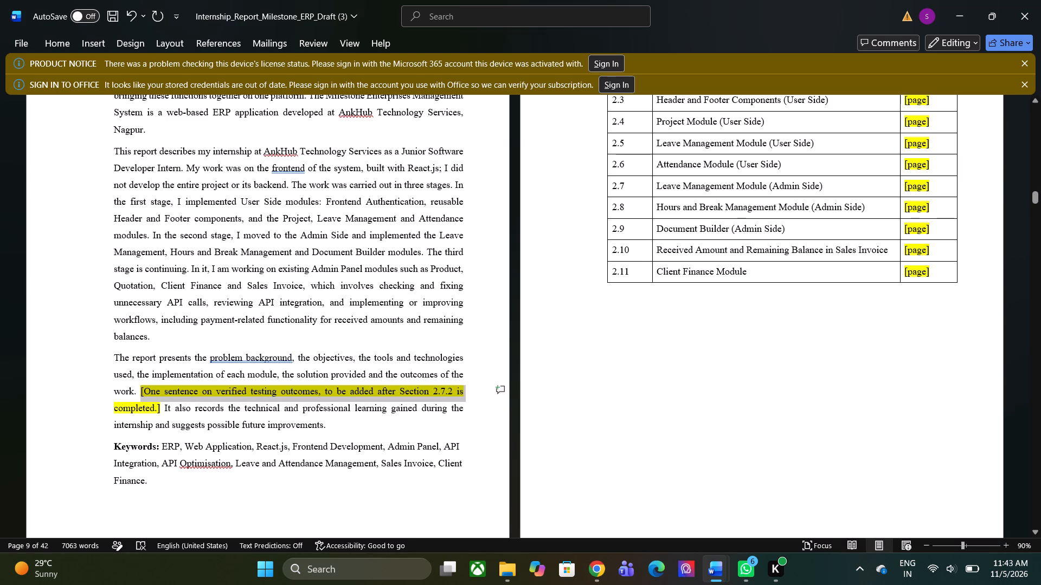
key("ctrl+space")
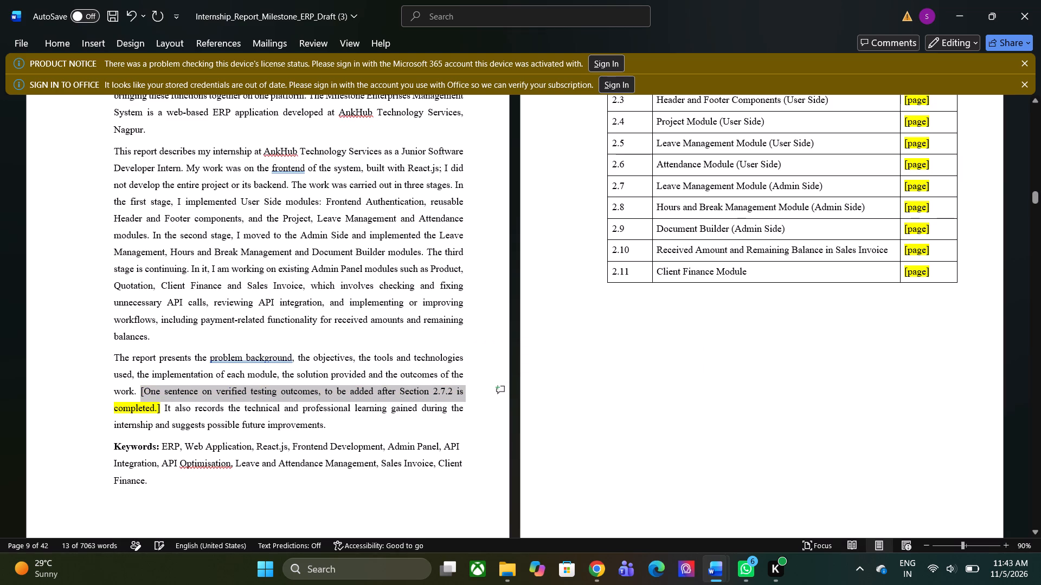
key("BackSpace")
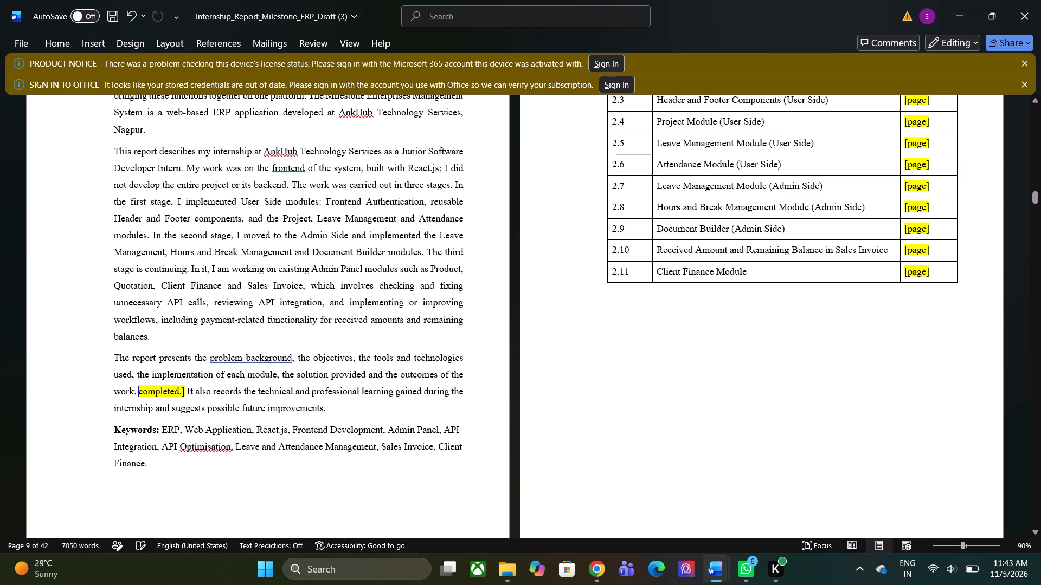
key("ctrl+z")
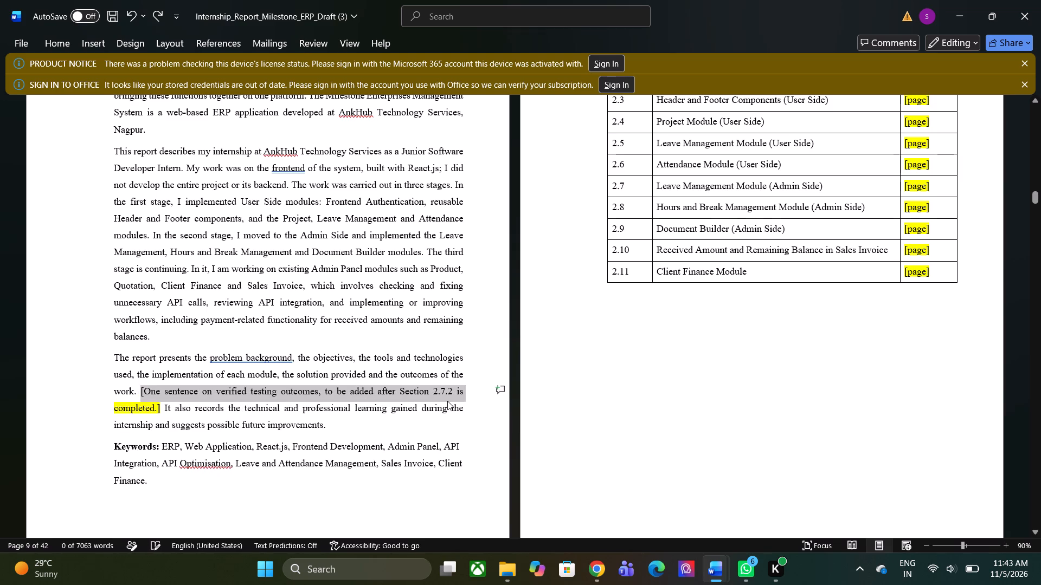
key("BackSpace")
left_click(184, 396)
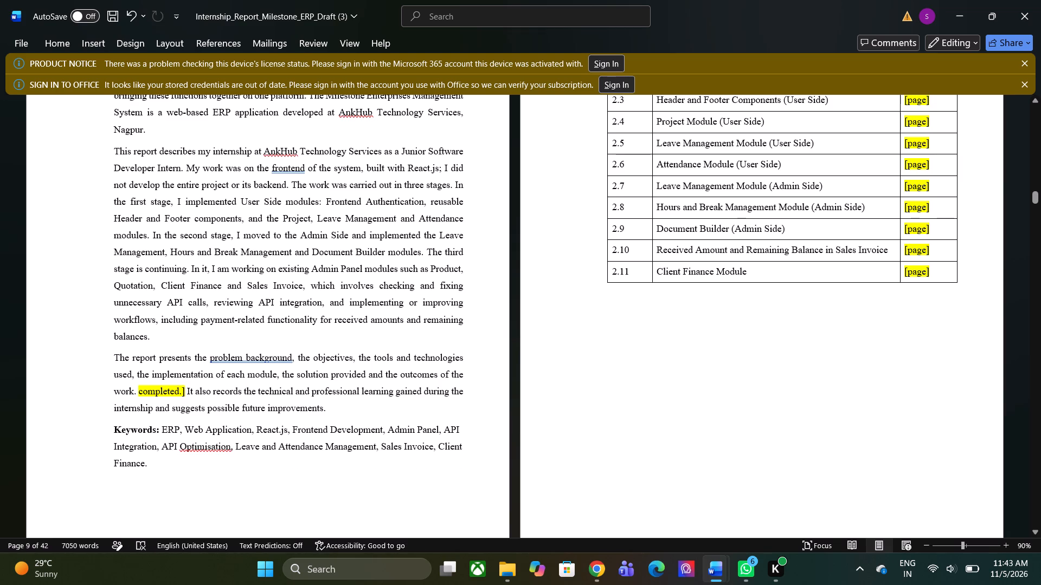
key("BackSpace")
key("BackSpace")
key("BackSpace")
key("BackSpace")
key("BackSpace")
key("BackSpace")
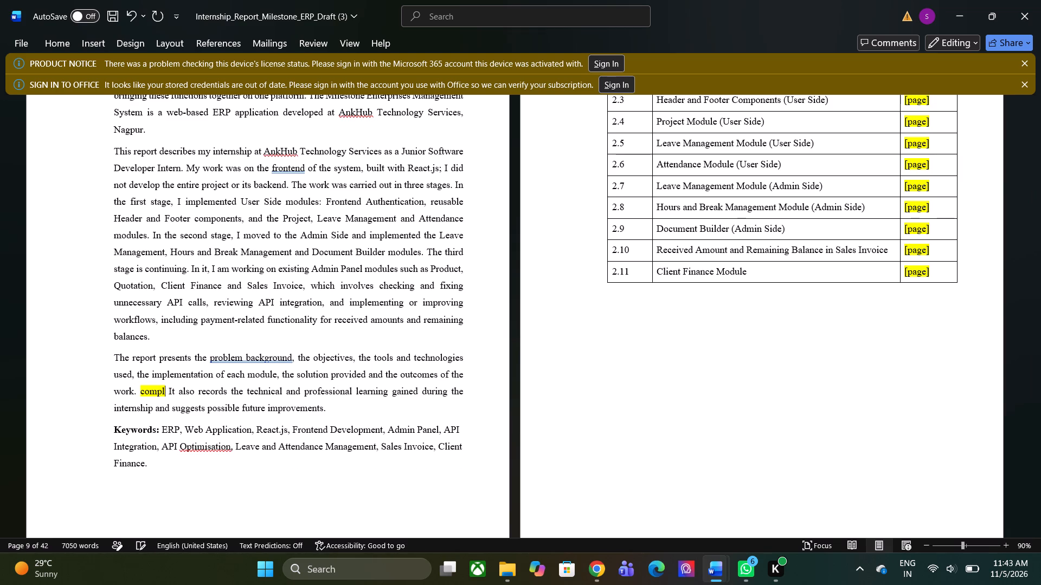
key("BackSpace")
key("BackSpace")
key("BackSpace")
key("BackSpace")
key("BackSpace")
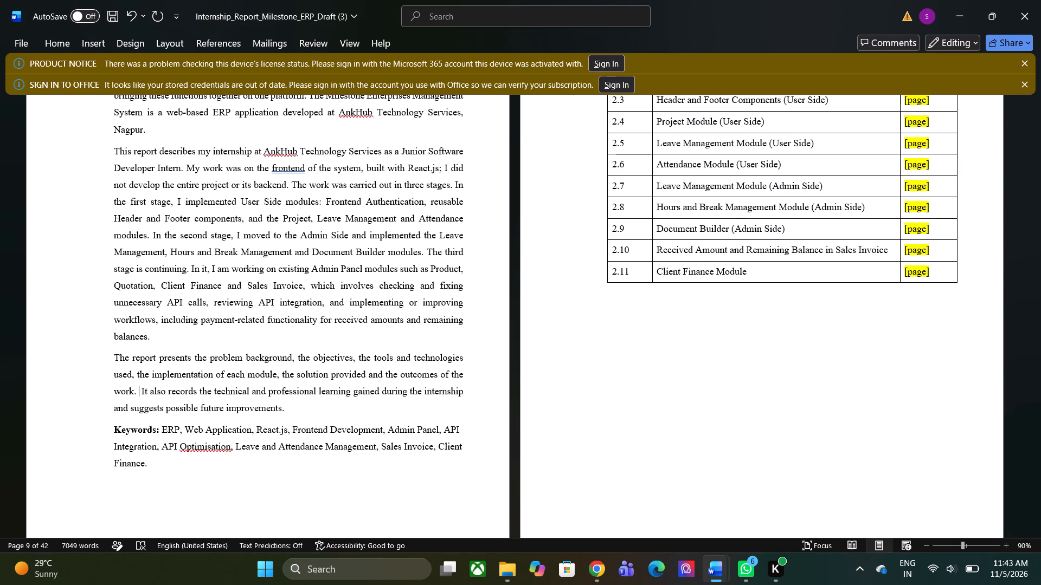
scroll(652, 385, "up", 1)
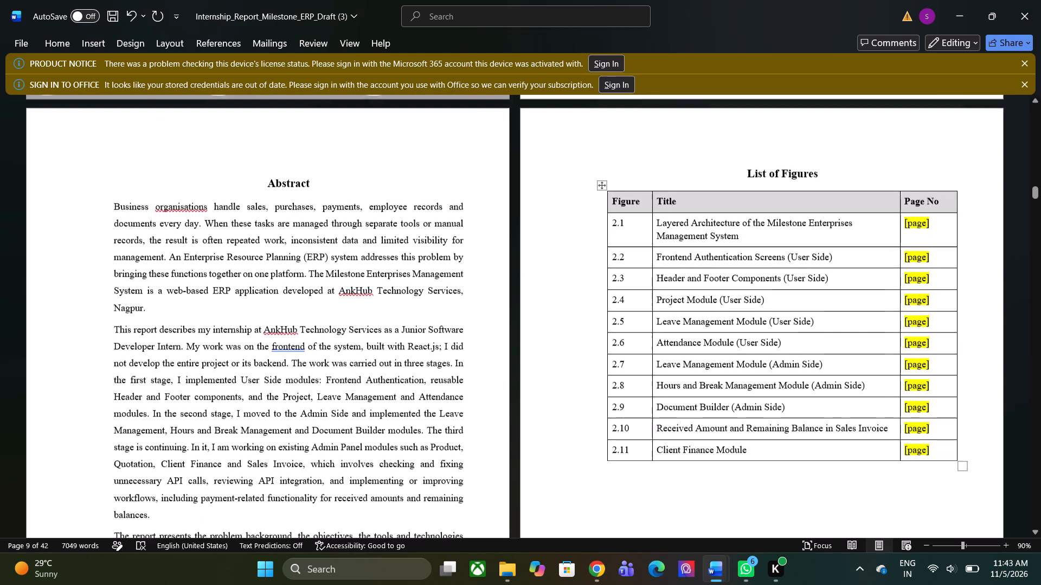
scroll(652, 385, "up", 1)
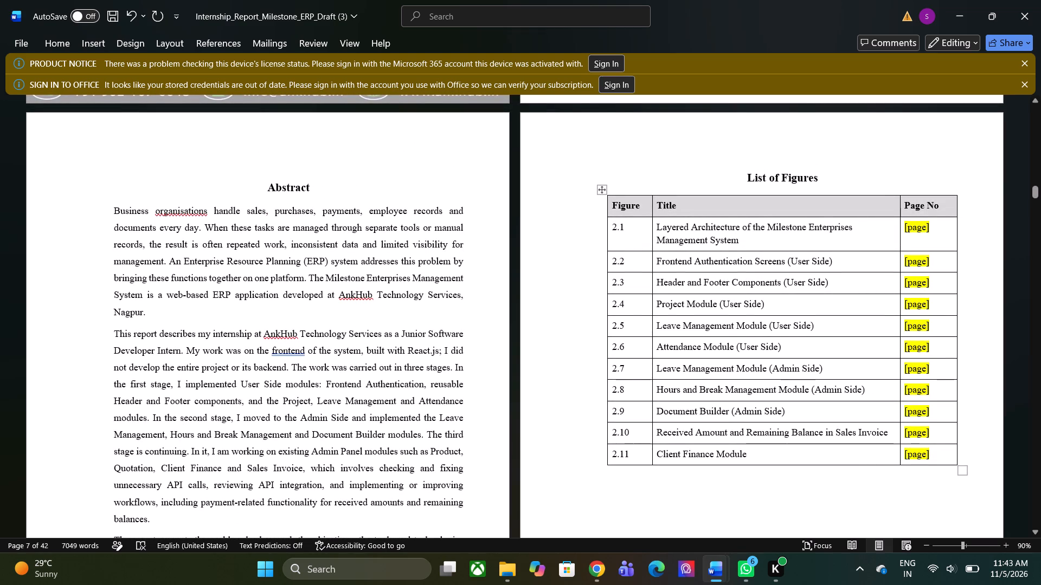
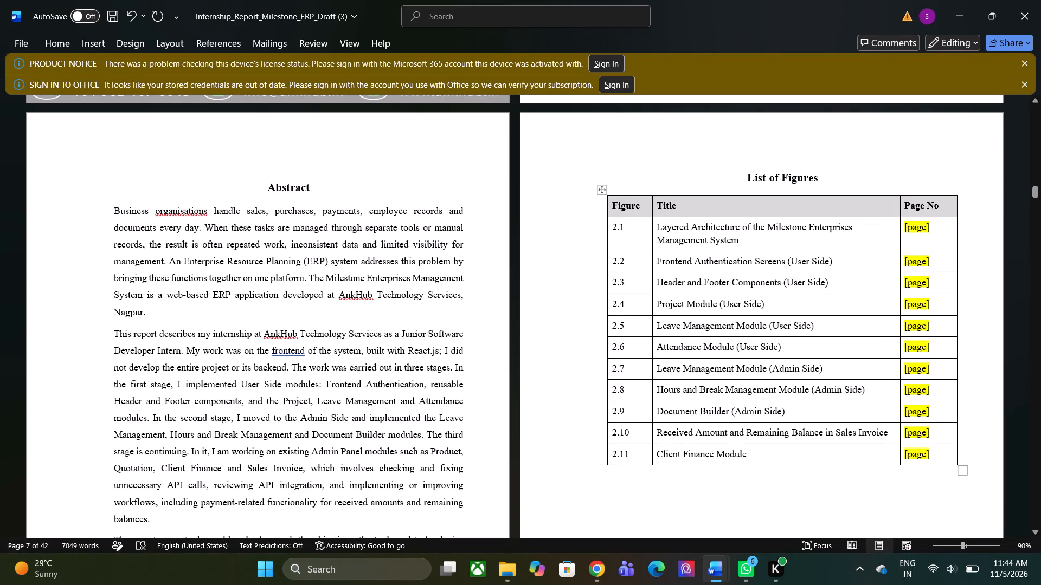
Review the pages from the Abstract through the lists, the Index and Chapter 1 up to Section 1.4 for remaining highlighted placeholders.
scroll(794, 296, "down", 2)
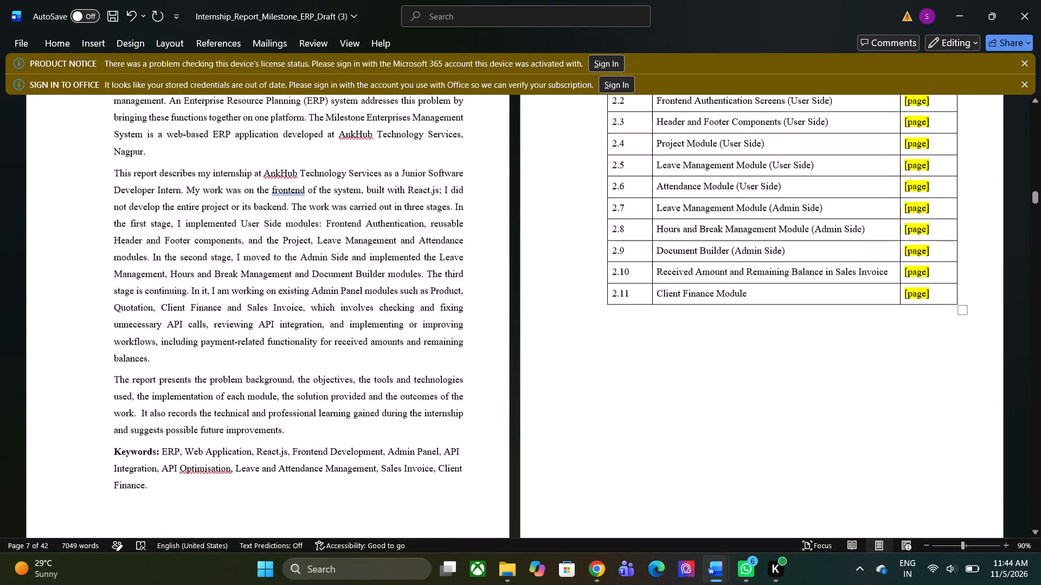
scroll(794, 296, "down", 1)
scroll(794, 296, "up", 1)
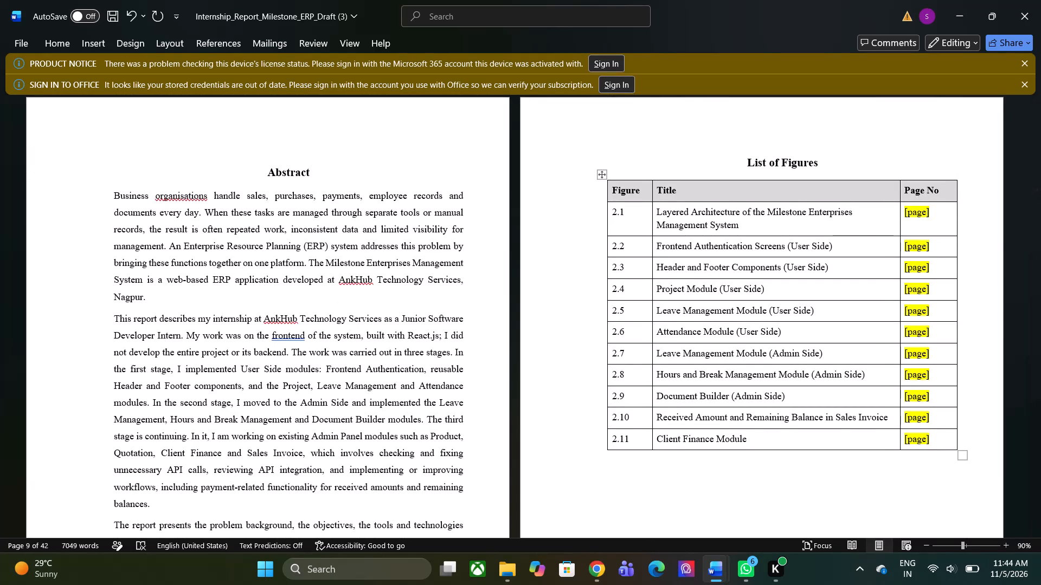
scroll(794, 296, "down", 4)
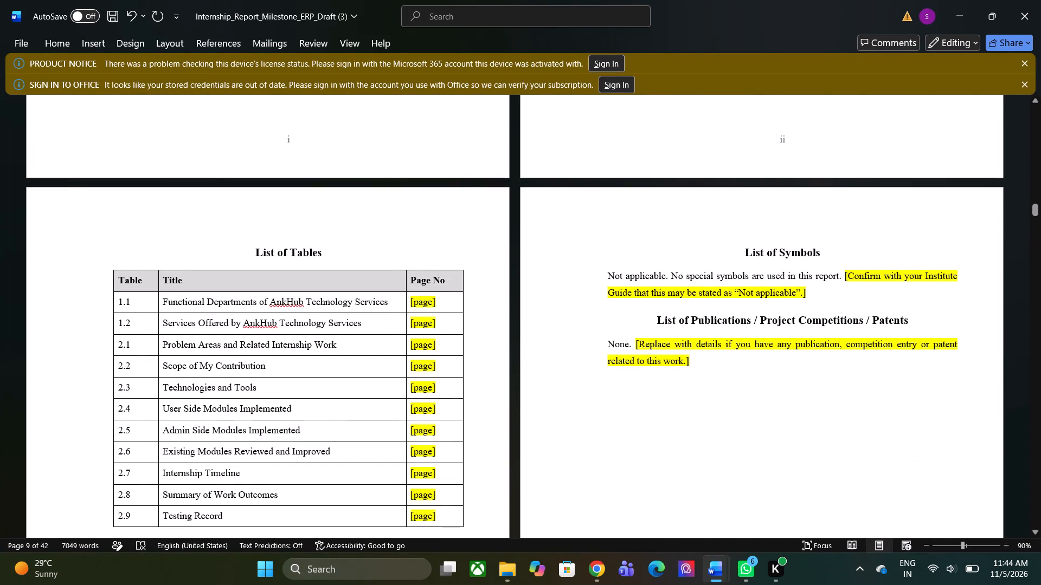
scroll(794, 296, "down", 5)
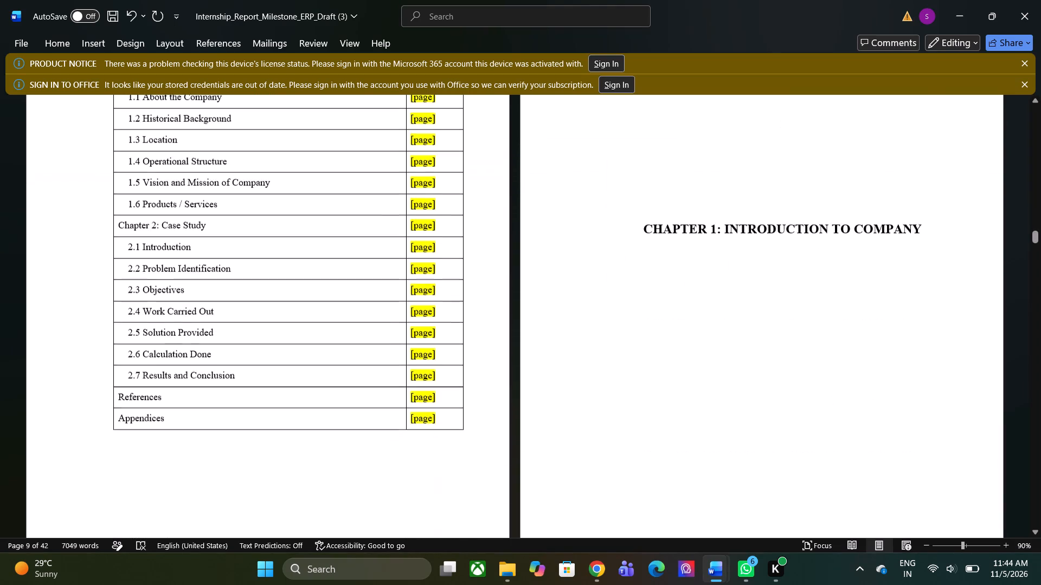
scroll(794, 296, "down", 3)
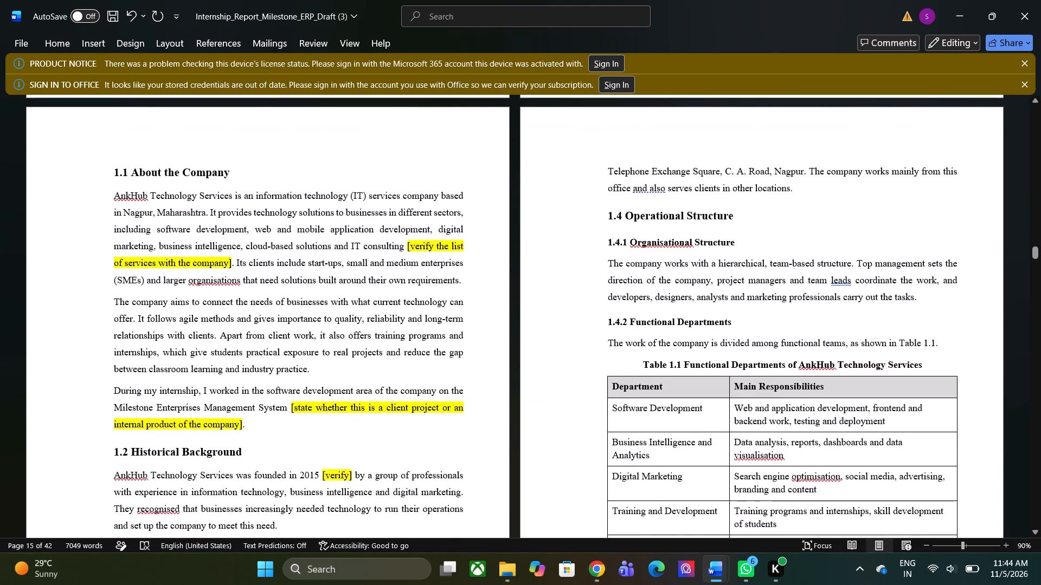
scroll(794, 296, "down", 3)
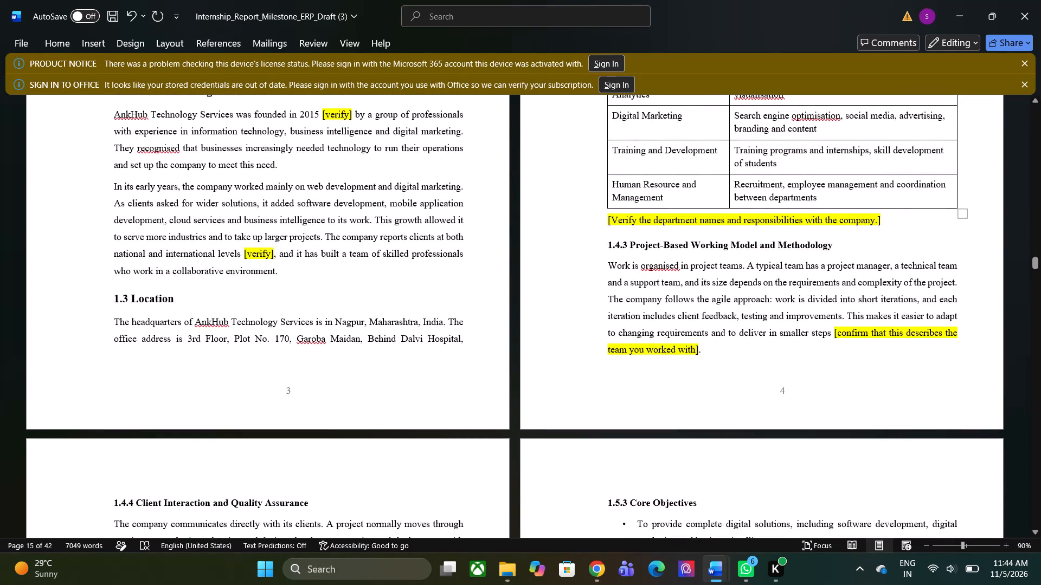
scroll(794, 296, "up", 4)
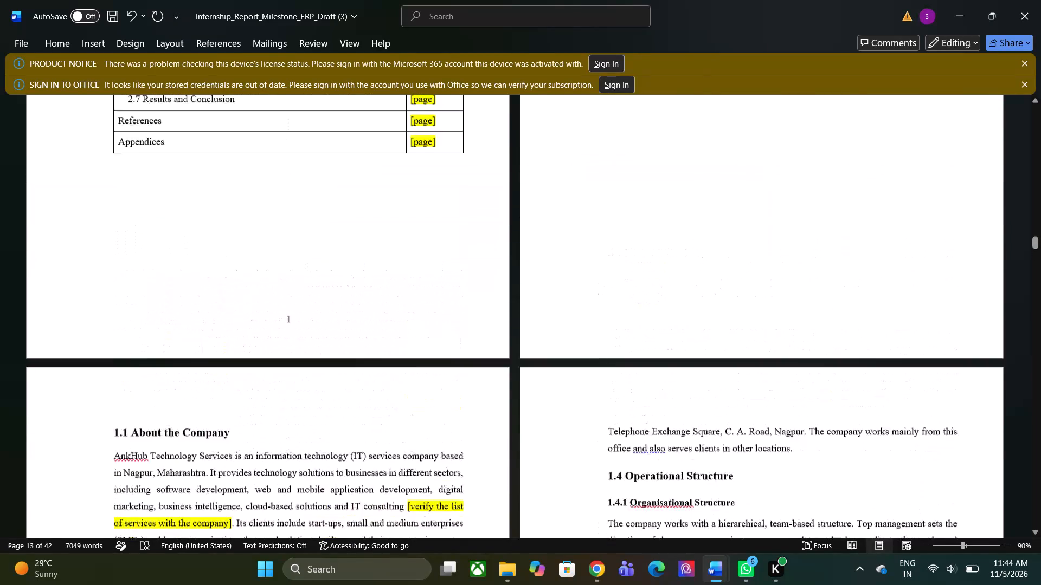
scroll(794, 296, "up", 2)
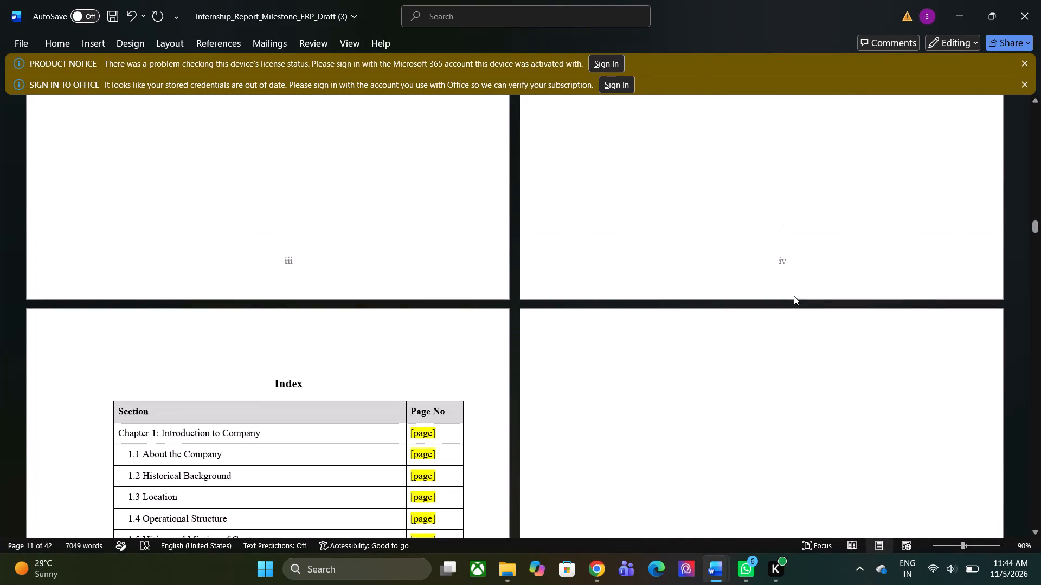
scroll(794, 296, "up", 3)
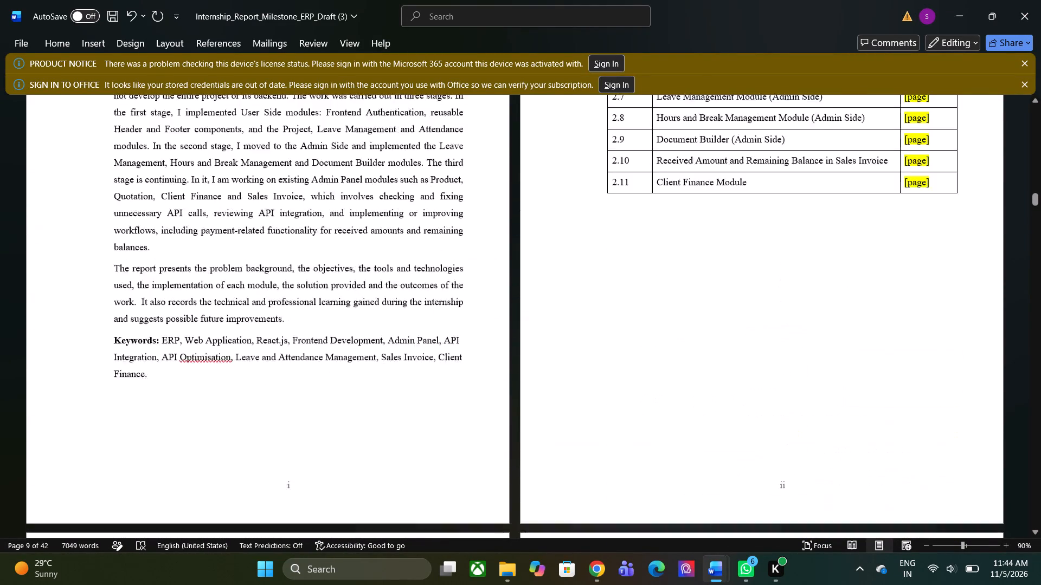
scroll(794, 296, "up", 1)
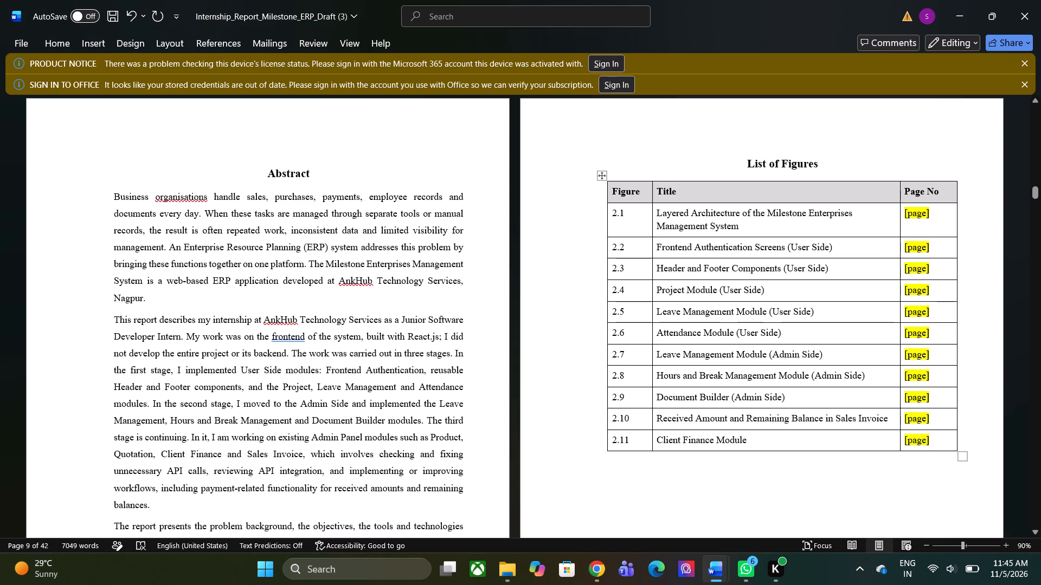
Compare the List of Figures, List of Tables, List of Symbols and List of Publications pages for placeholders that still need filling or removing.
scroll(784, 448, "down", 1)
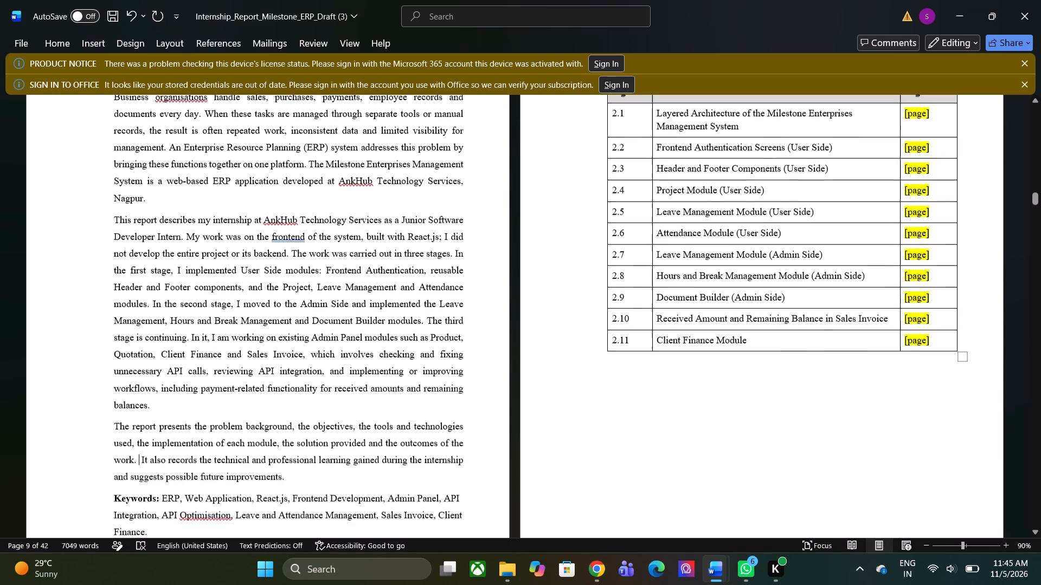
scroll(784, 448, "down", 2)
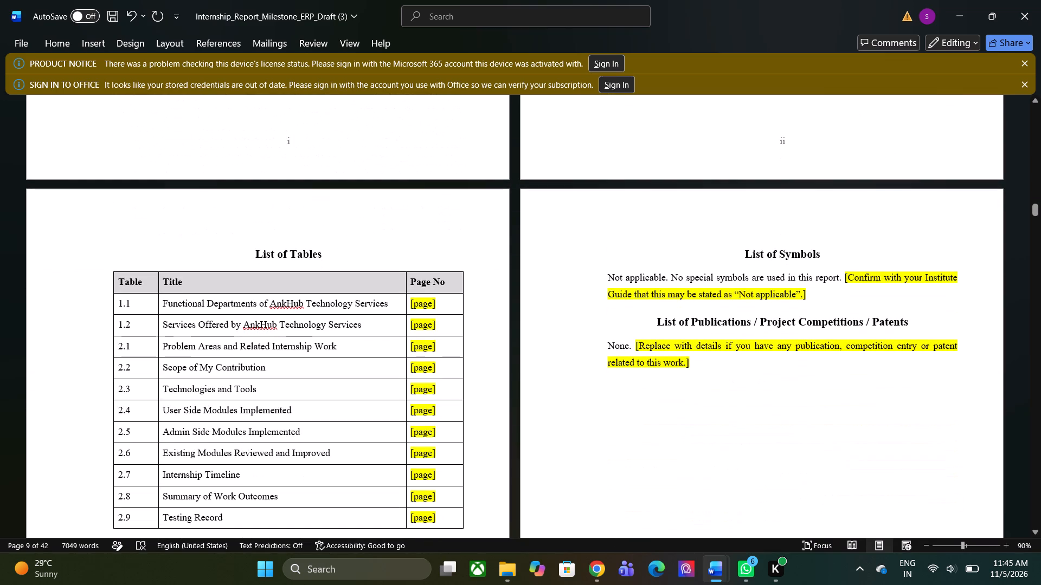
scroll(784, 448, "up", 4)
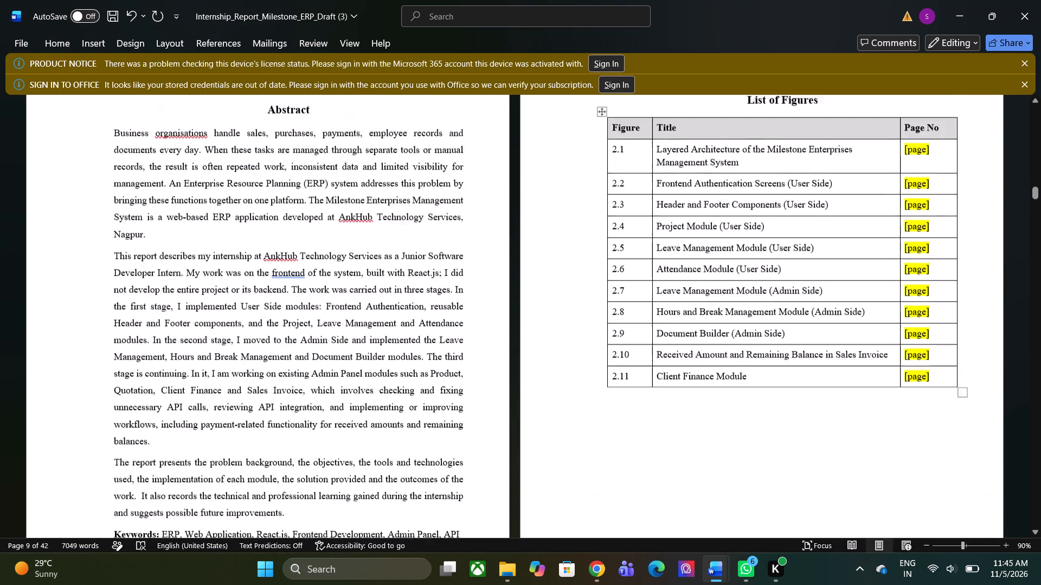
scroll(784, 448, "up", 1)
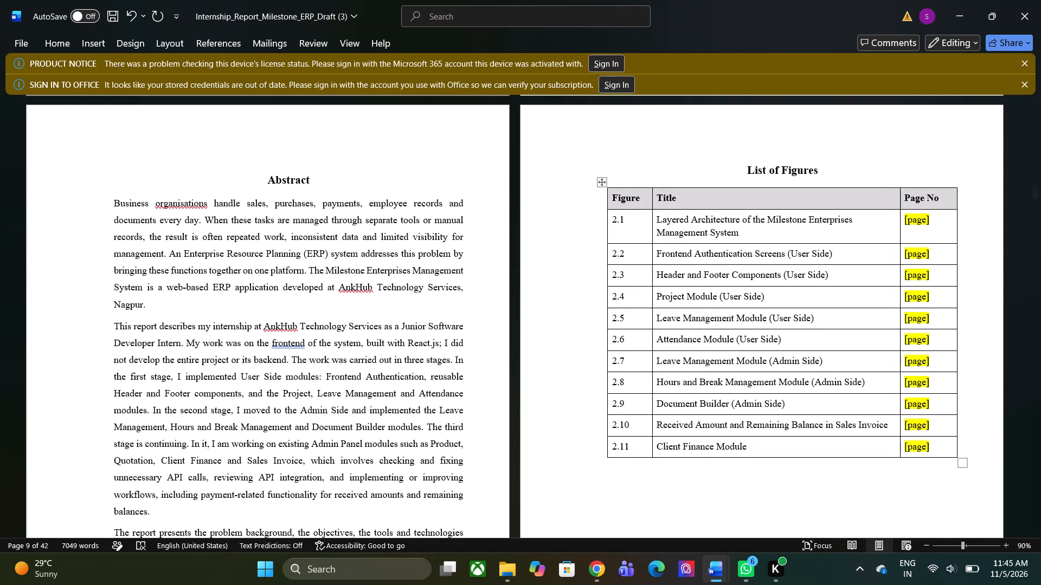
scroll(784, 448, "down", 3)
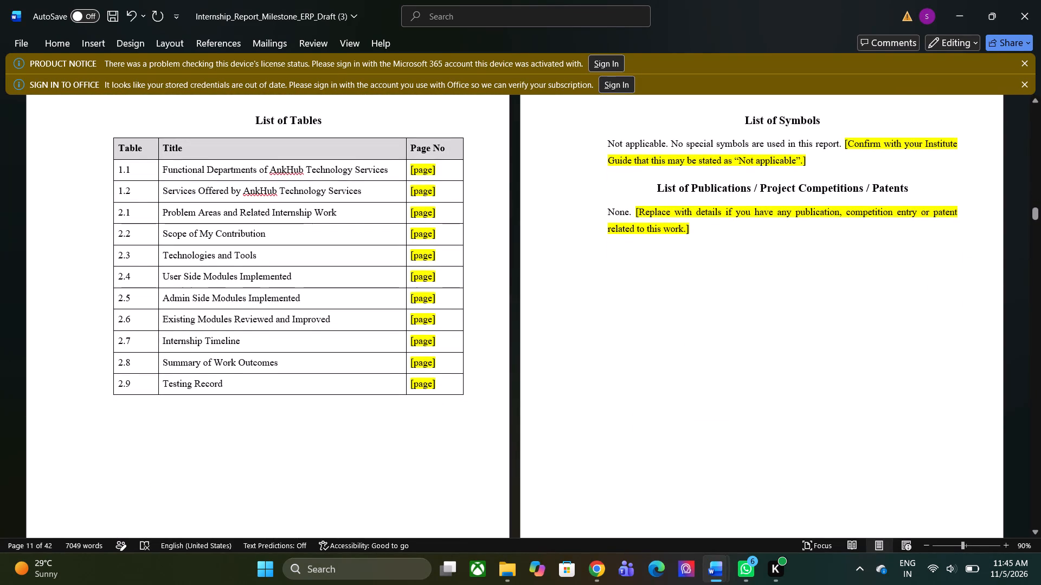
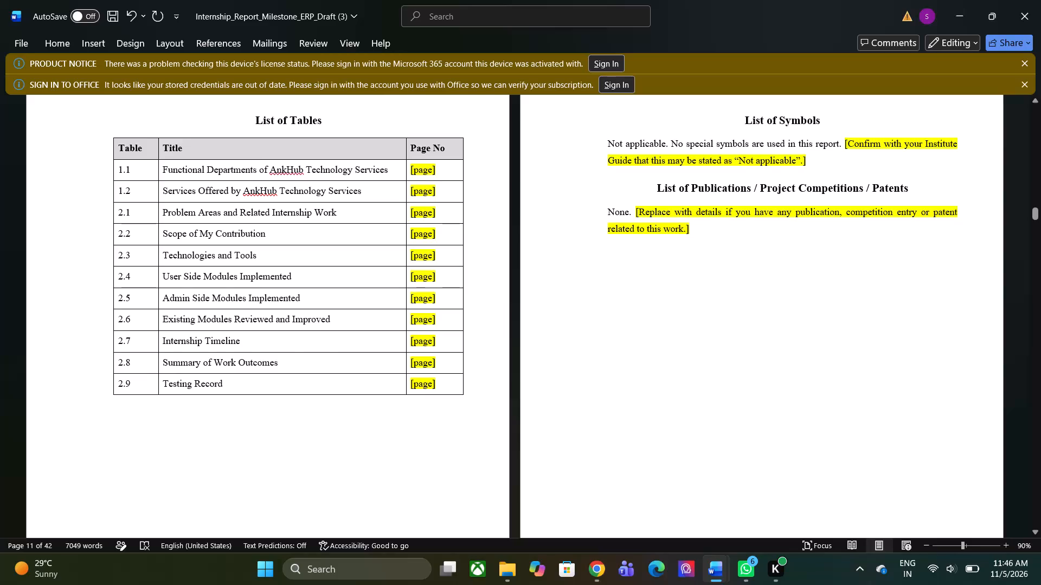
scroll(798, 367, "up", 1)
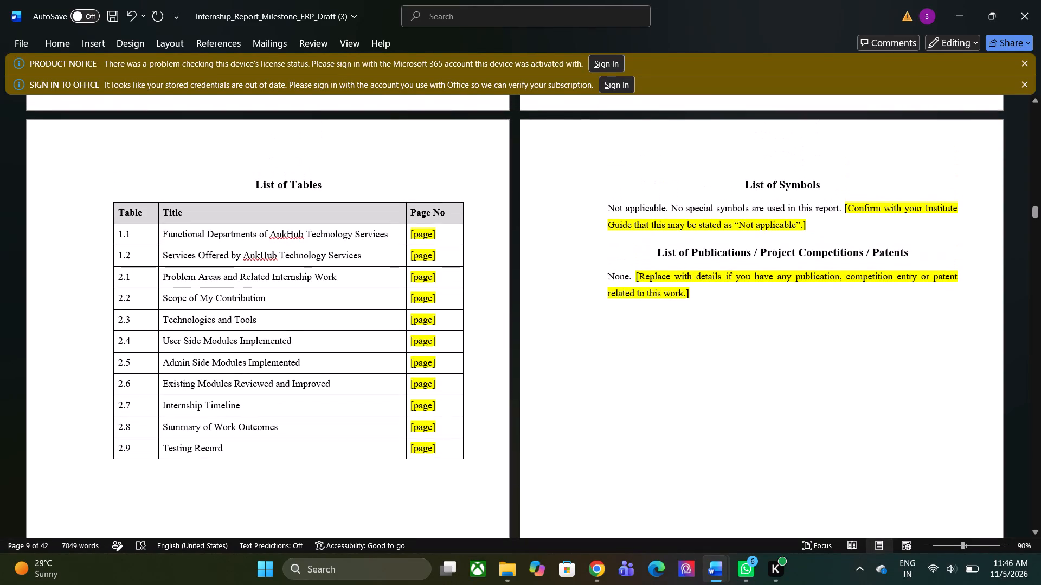
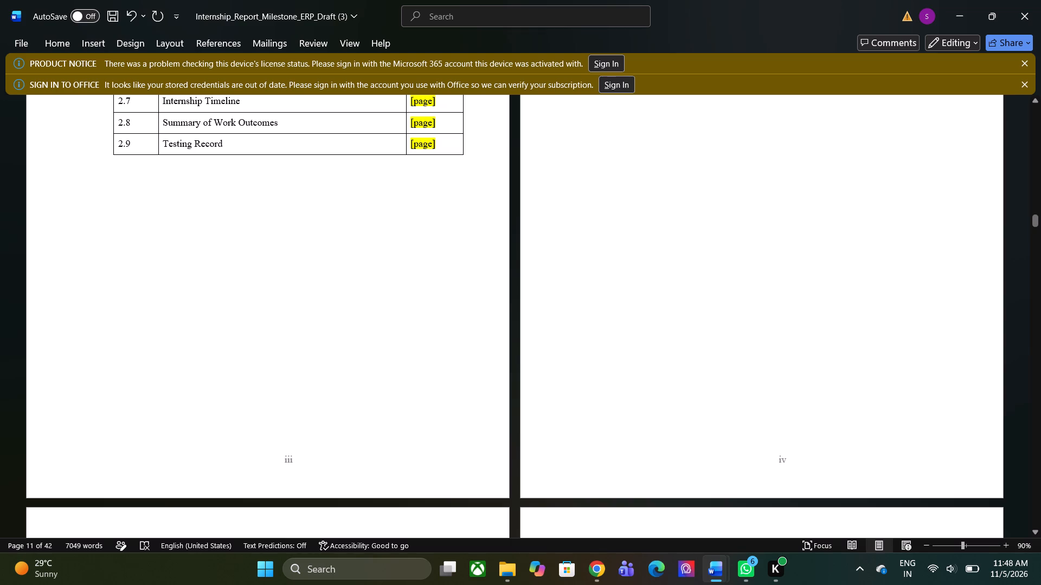
Review the remaining highlighted placeholders in the List of Tables, List of Symbols, publications list, Index and opening sections of Chapter 1.
scroll(702, 335, "up", 3)
scroll(702, 335, "down", 4)
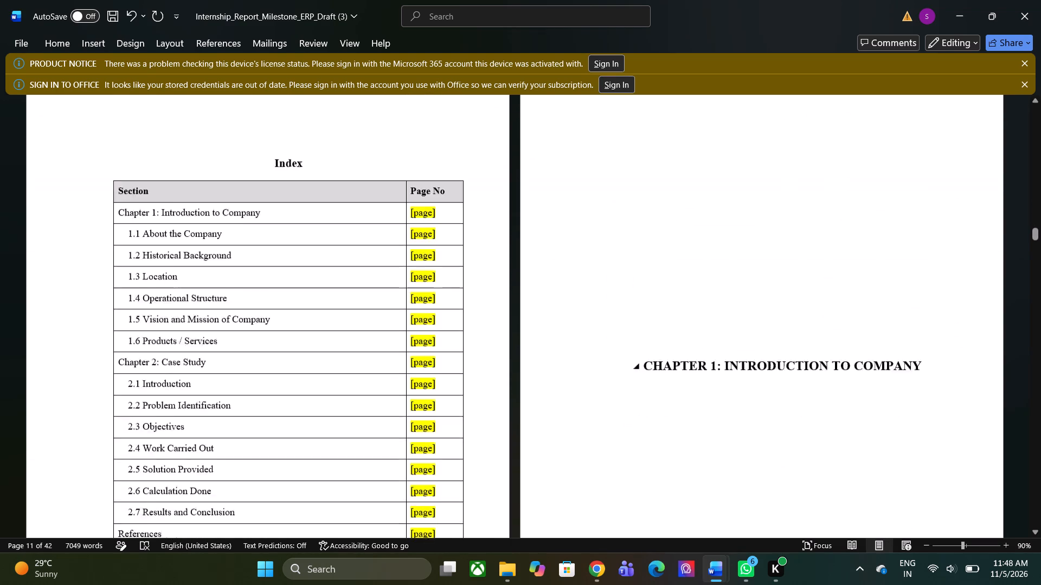
scroll(702, 335, "up", 3)
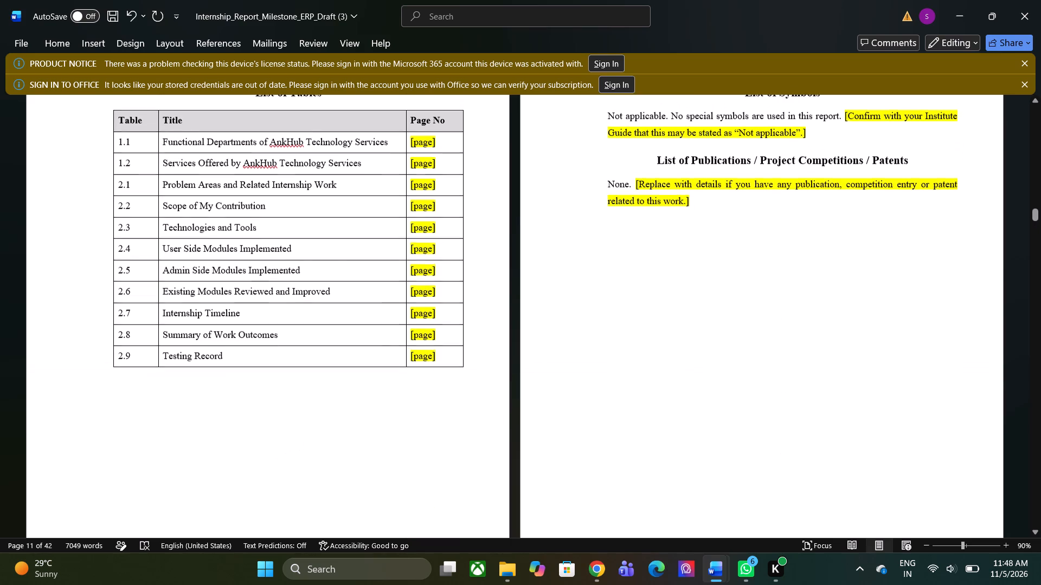
scroll(702, 335, "up", 1)
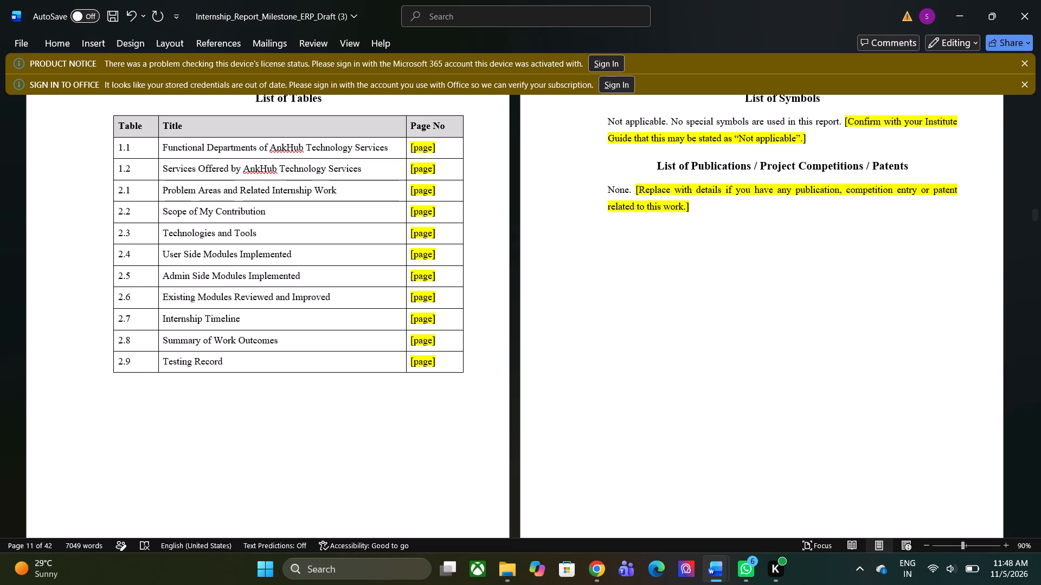
scroll(673, 253, "down", 1)
scroll(673, 253, "up", 1)
scroll(673, 253, "down", 1)
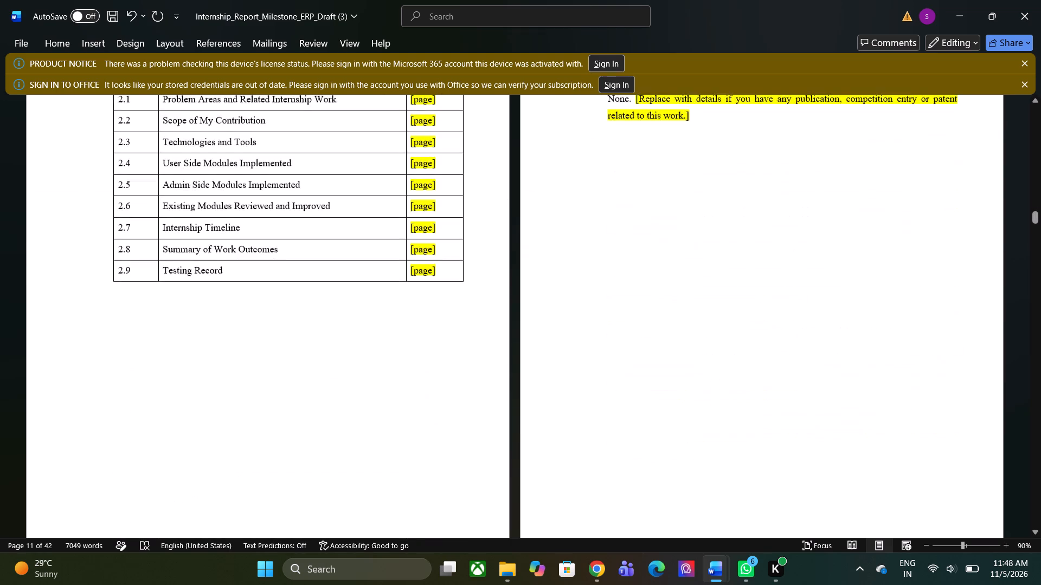
scroll(673, 253, "down", 2)
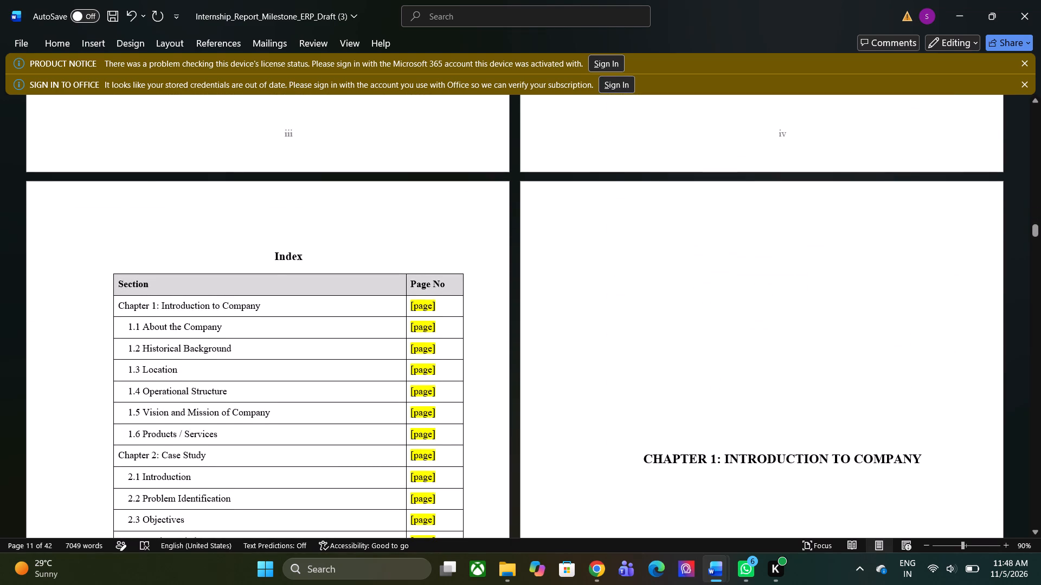
scroll(673, 253, "down", 1)
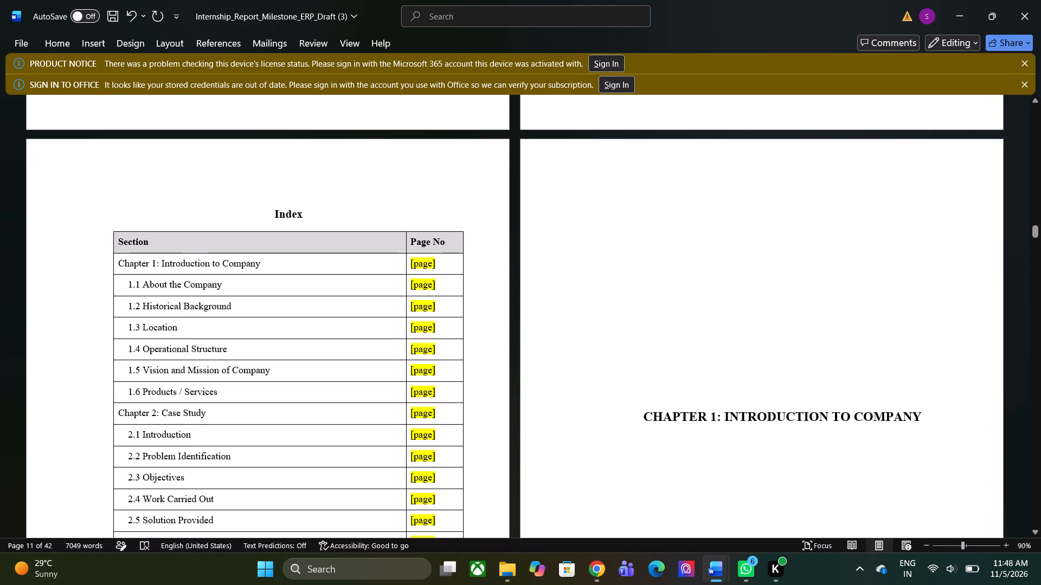
scroll(673, 253, "down", 3)
scroll(673, 253, "up", 1)
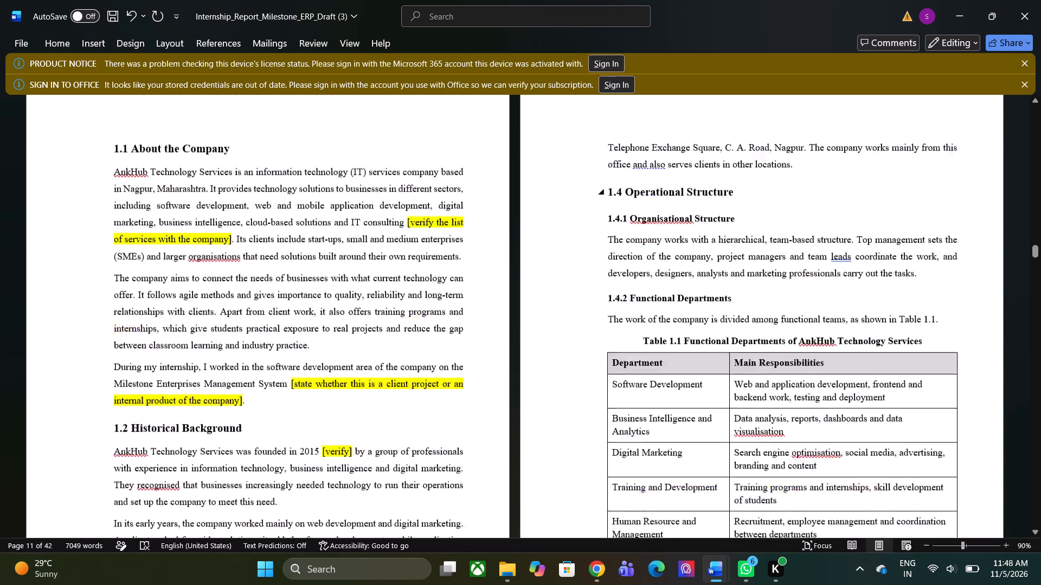
scroll(673, 253, "up", 1)
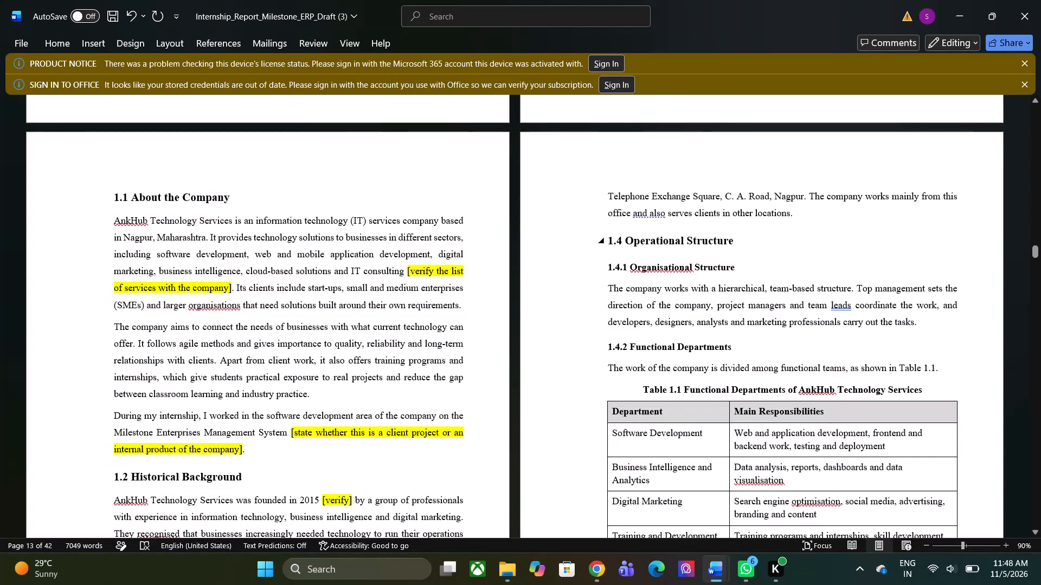
scroll(673, 253, "up", 1)
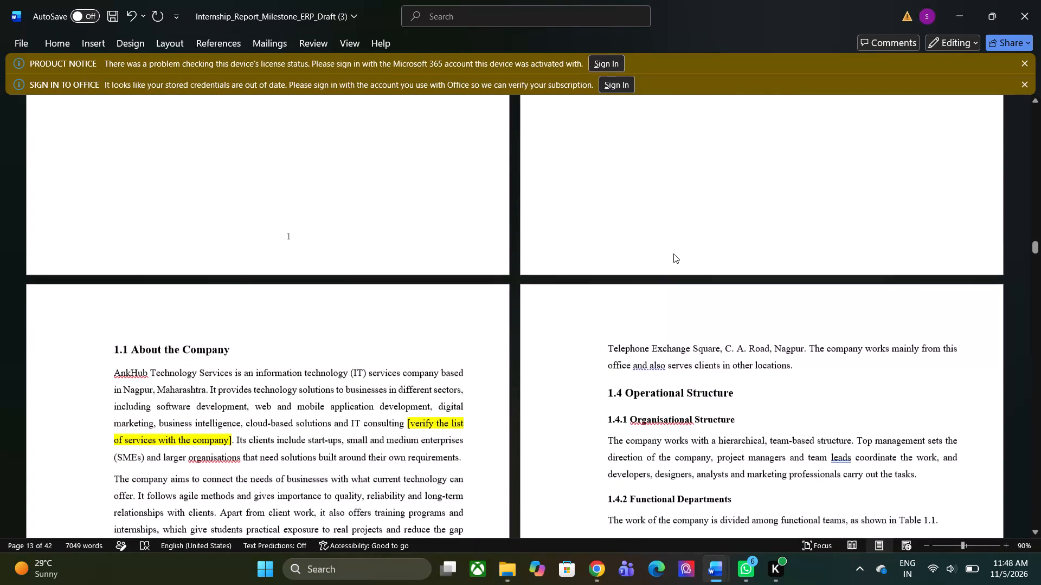
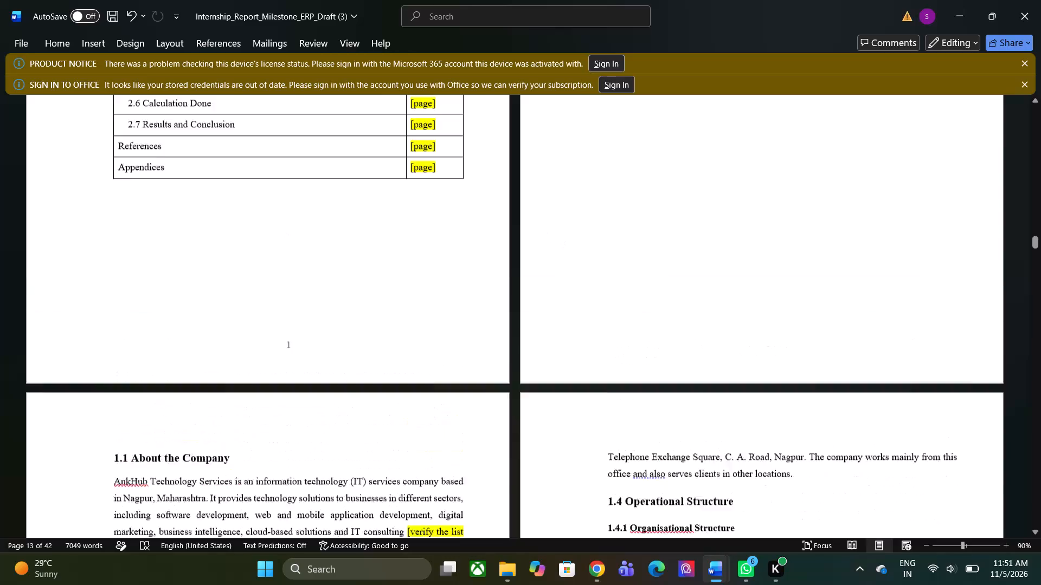
Review the highlighted placeholders in sections 1.1 About the Company and 1.2 Historical Background of Chapter 1.
scroll(561, 238, "down", 1)
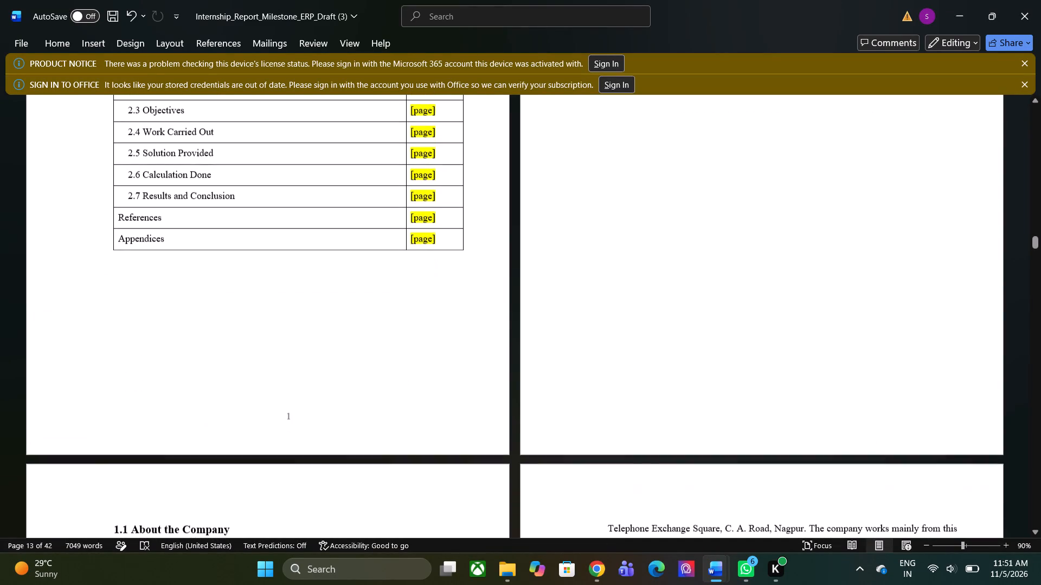
scroll(561, 238, "down", 2)
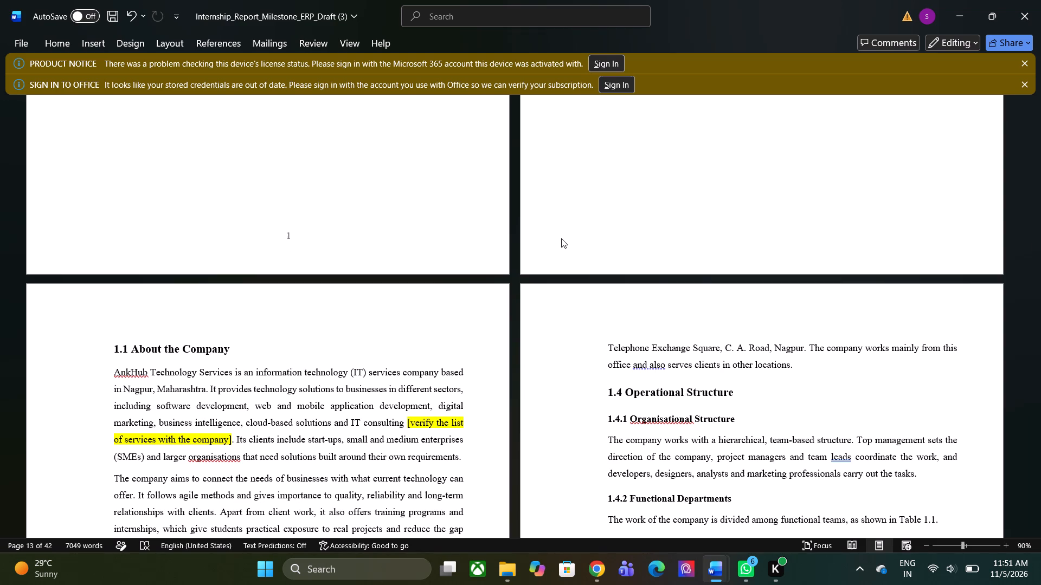
scroll(561, 238, "down", 1)
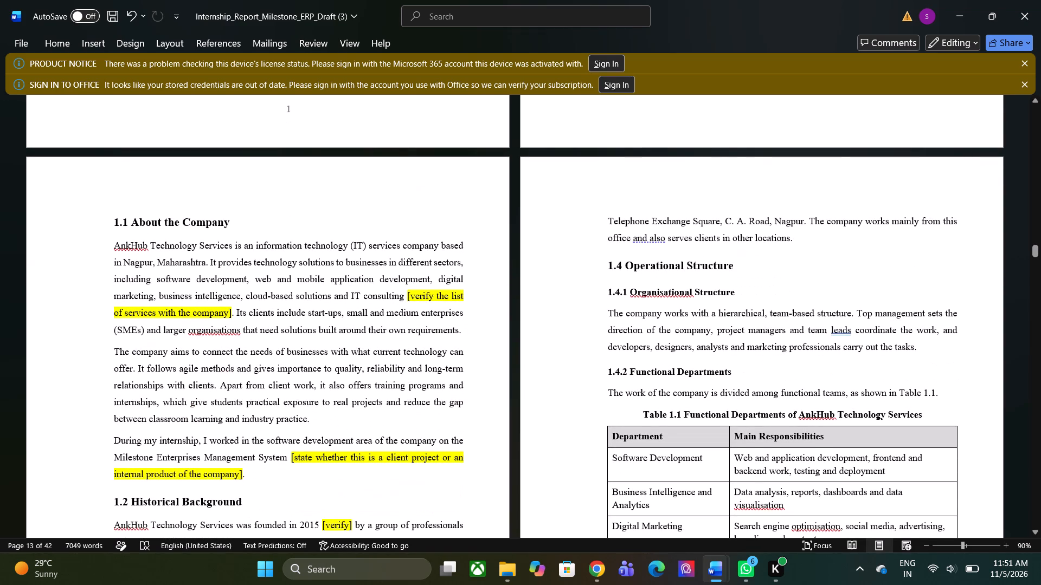
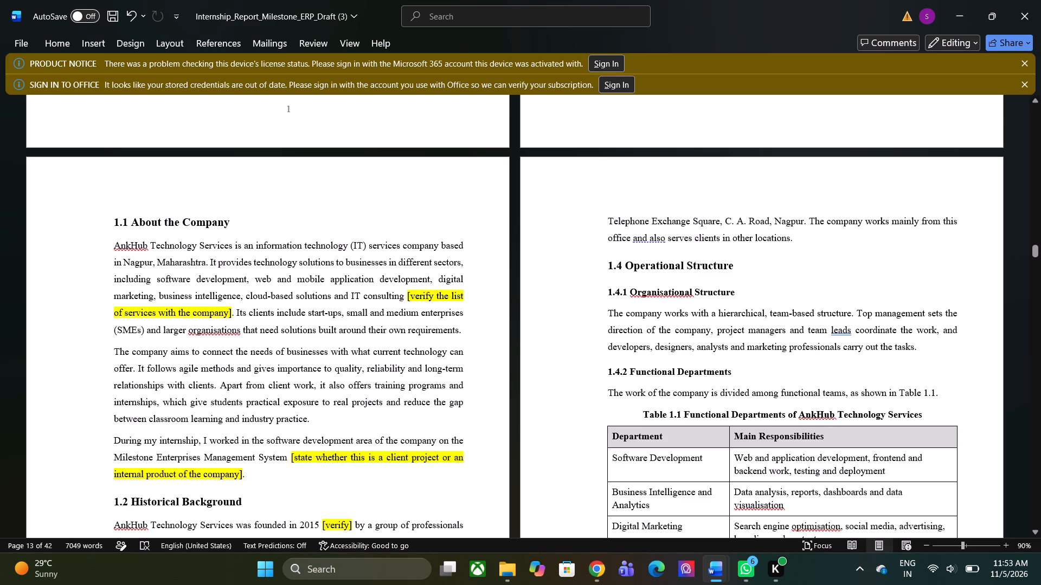
Delete the highlighted placeholder "[verify the list of services with the company]" from the first paragraph of section 1.1.
left_click(233, 310)
key("BackSpace")
key("BackSpace")
key("BackSpace")
key("BackSpace")
key("BackSpace")
key("BackSpace")
key("BackSpace")
key("BackSpace")
key("BackSpace")
key("BackSpace")
key("BackSpace")
key("BackSpace")
key("BackSpace")
key("BackSpace")
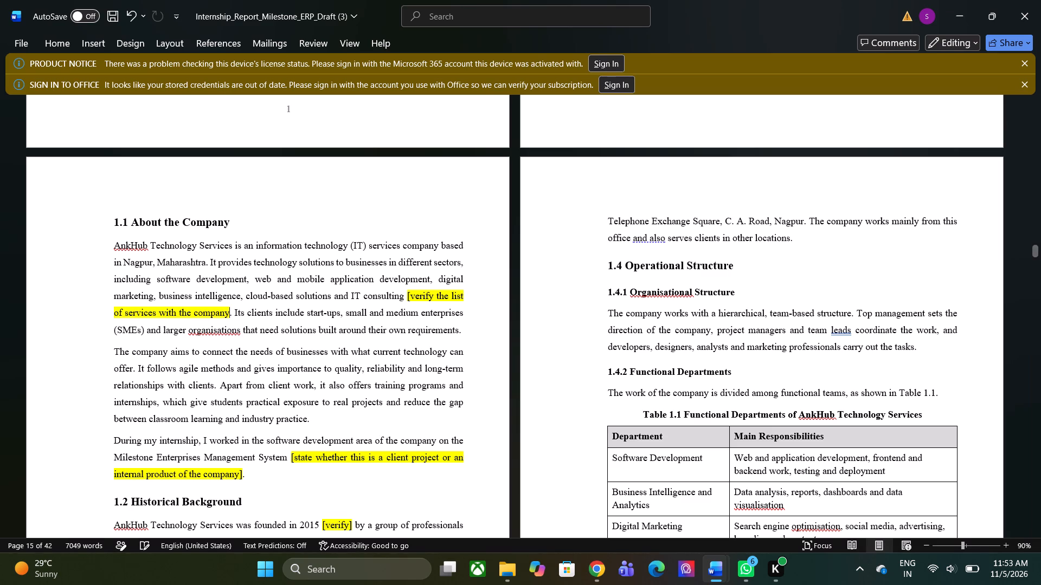
key("BackSpace")
key("BackSpace")
key("BackSpace")
key("BackSpace")
key("BackSpace")
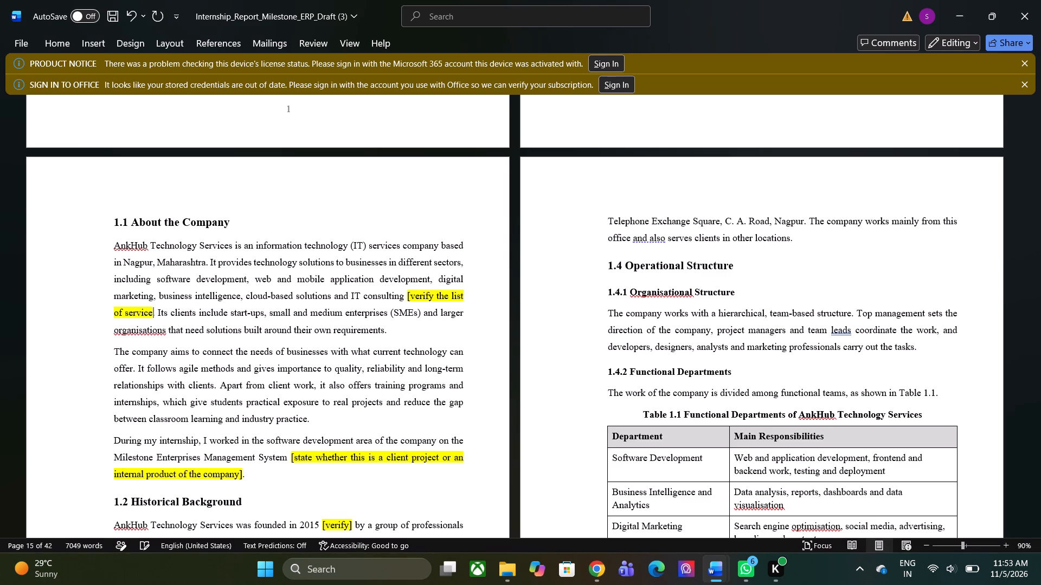
key("BackSpace")
key("BackSpace")
key("BackSpace")
key("BackSpace")
key("BackSpace")
key("BackSpace")
key("BackSpace")
key("BackSpace")
key("BackSpace")
key("BackSpace")
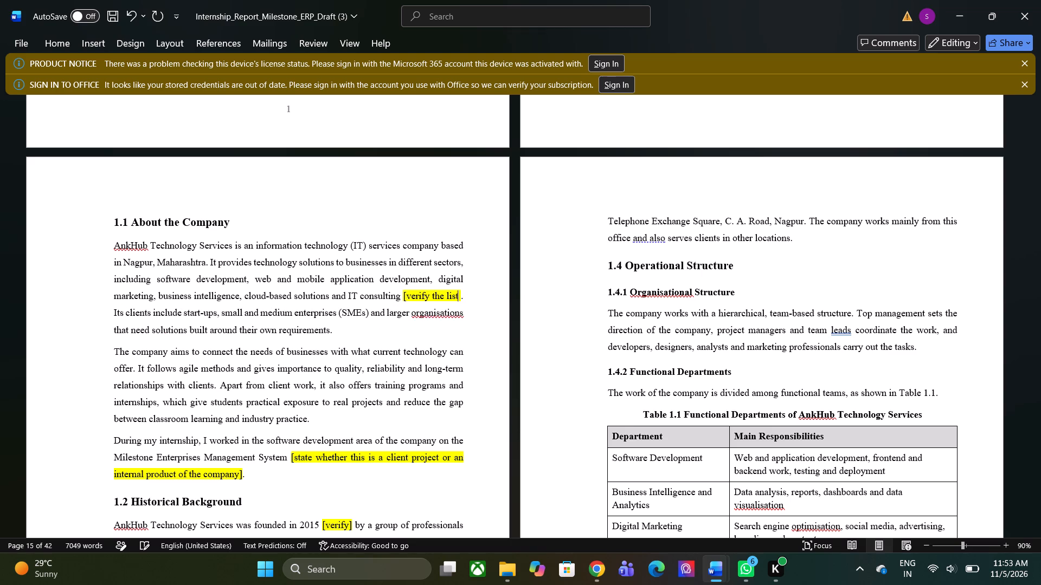
key("BackSpace")
key("BackSpace")
key("BackSpace")
key("BackSpace")
key("BackSpace")
key("BackSpace")
key("BackSpace")
key("BackSpace")
key("BackSpace")
key("BackSpace")
key("BackSpace")
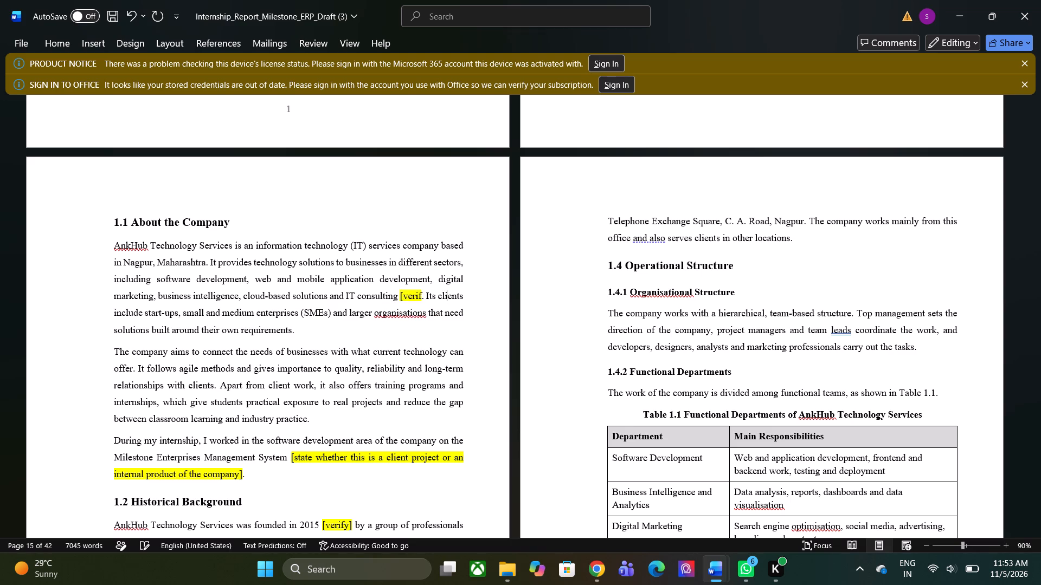
key("BackSpace")
key("BackSpace")
key("BackSpace")
key("BackSpace")
key("BackSpace")
key("BackSpace")
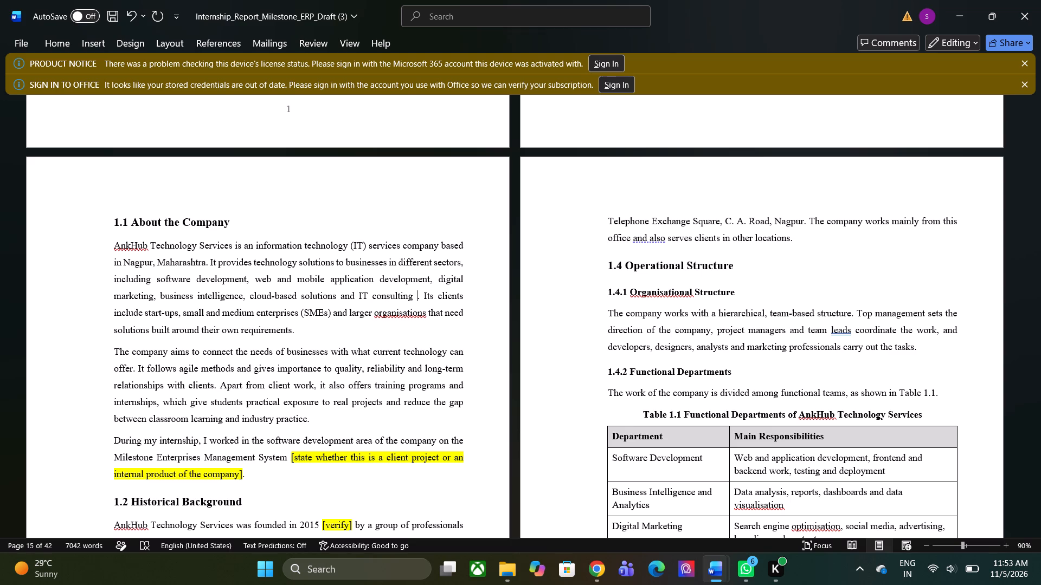
Delete the highlighted client-project-or-internal-product placeholder and the space before it at the end of section 1.1, keeping the full stop.
scroll(327, 405, "down", 1)
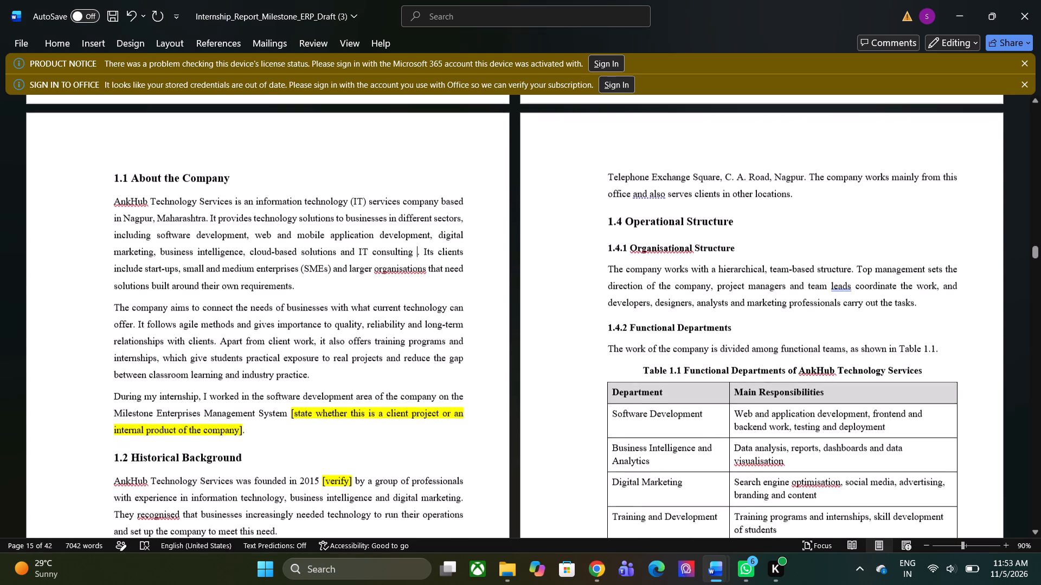
scroll(327, 405, "down", 1)
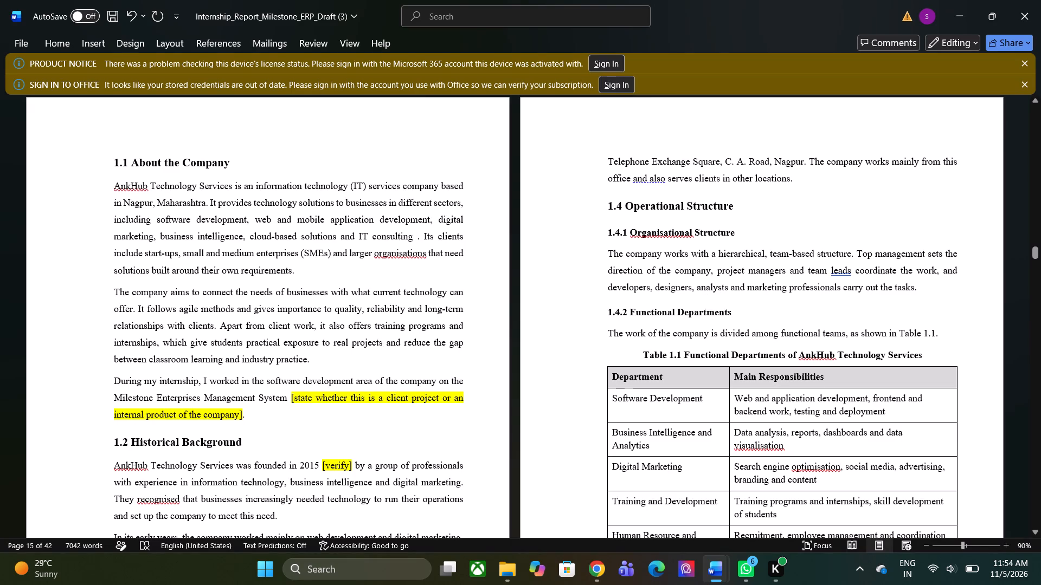
left_click(260, 415)
key("Left")
key("BackSpace")
key("BackSpace")
key("BackSpace")
key("BackSpace")
key("BackSpace")
key("BackSpace")
key("BackSpace")
key("BackSpace")
key("BackSpace")
key("BackSpace")
key("BackSpace")
key("BackSpace")
key("BackSpace")
key("BackSpace")
key("BackSpace")
key("BackSpace")
key("BackSpace")
key("BackSpace")
key("BackSpace")
key("BackSpace")
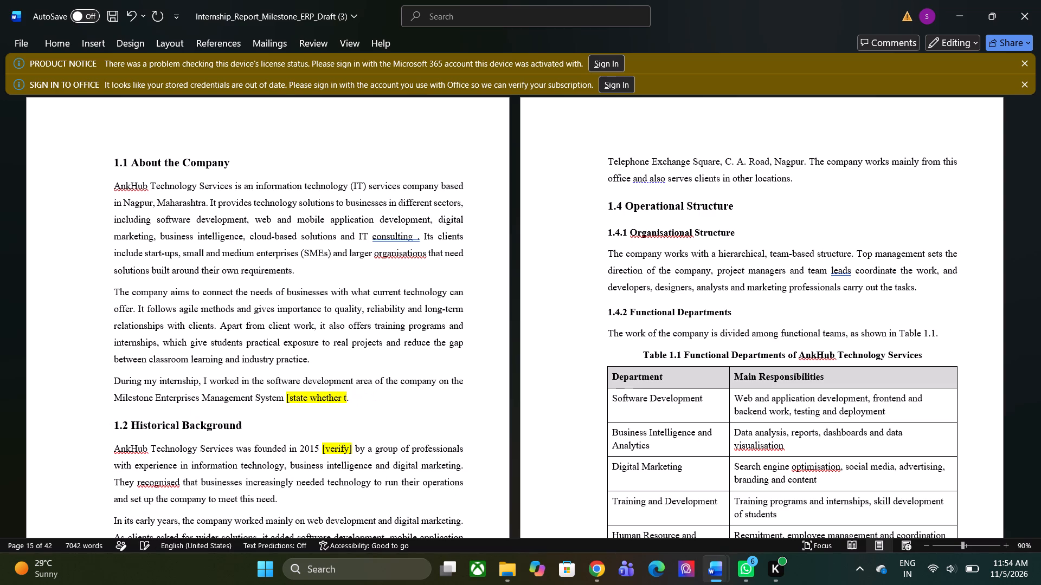
key("BackSpace")
key("BackSpace")
key("BackSpace")
key("BackSpace")
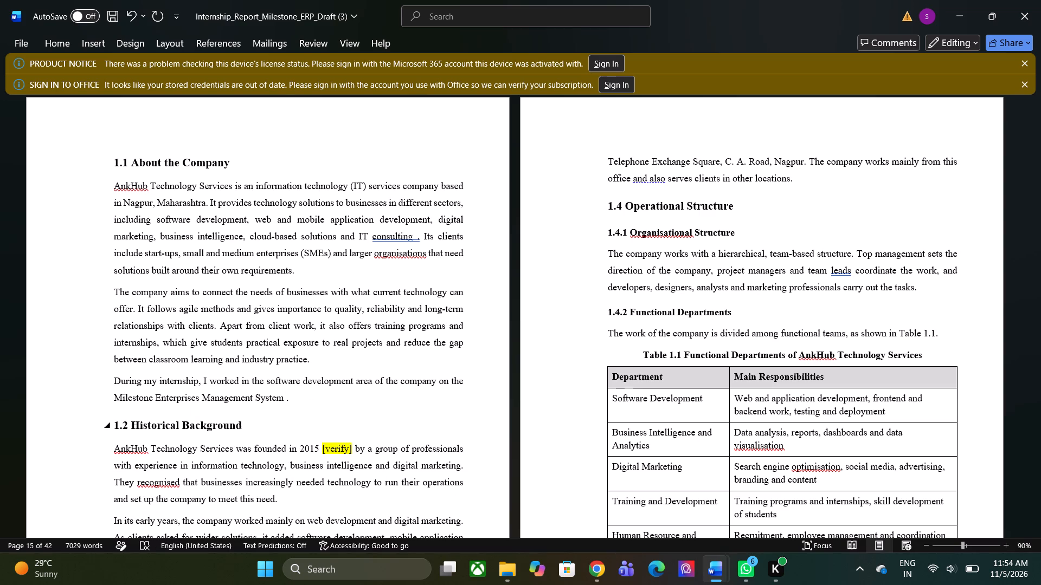
key("BackSpace")
Examine the remaining highlighted placeholders in section 1.2 Historical Background.
scroll(229, 428, "down", 1)
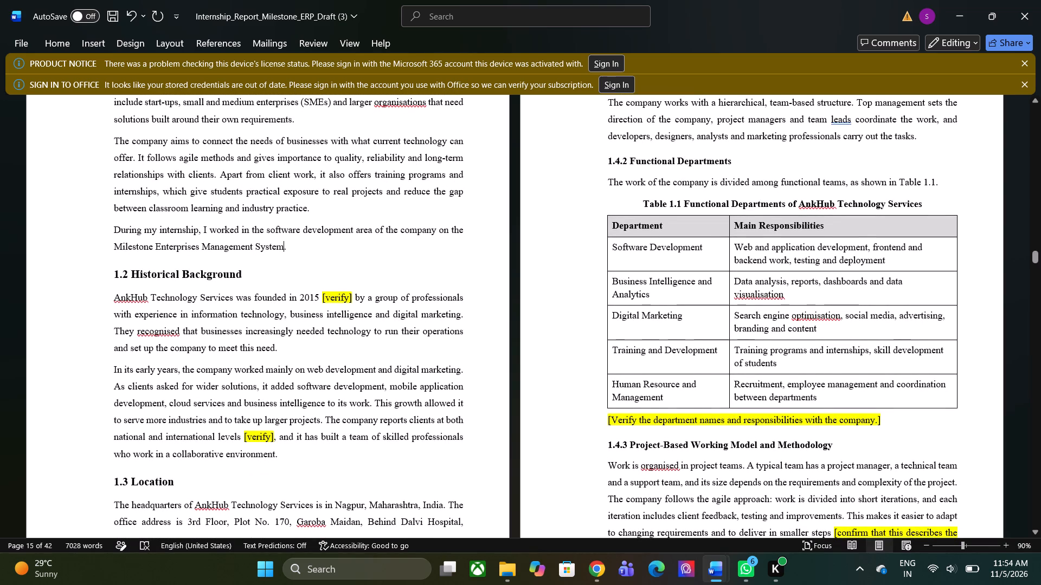
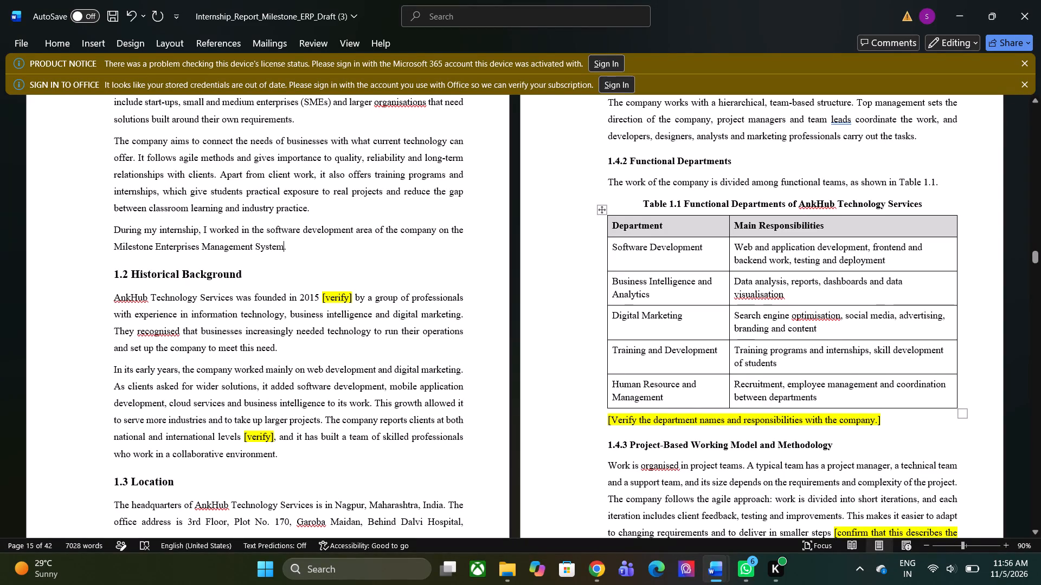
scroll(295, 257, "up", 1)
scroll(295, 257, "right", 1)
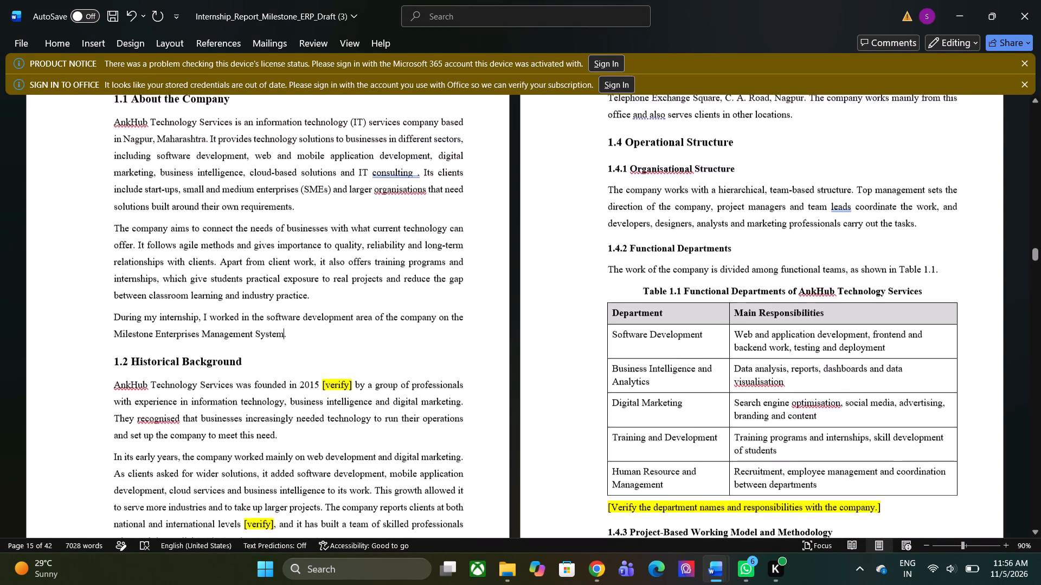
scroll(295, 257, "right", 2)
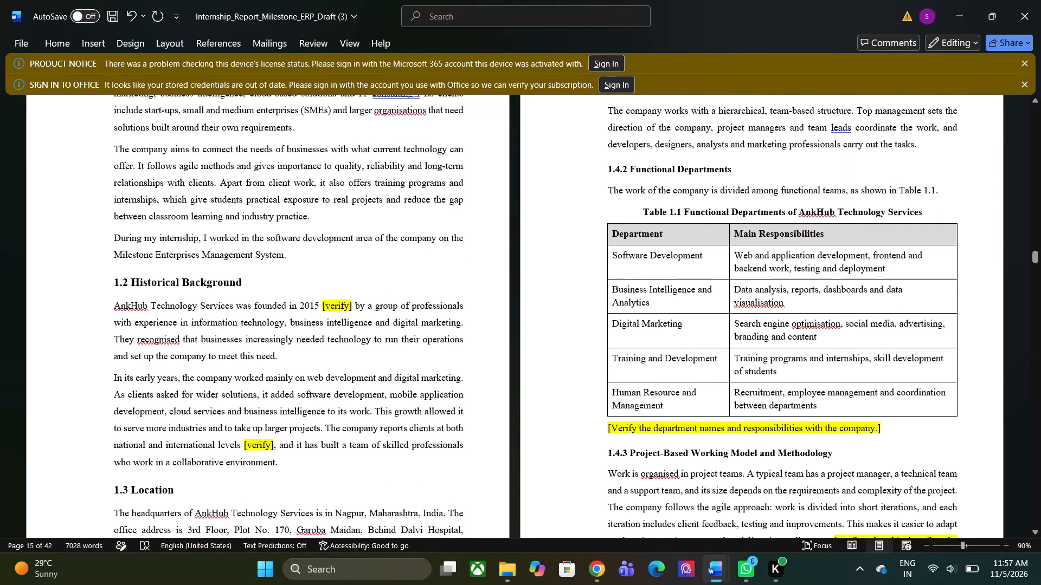
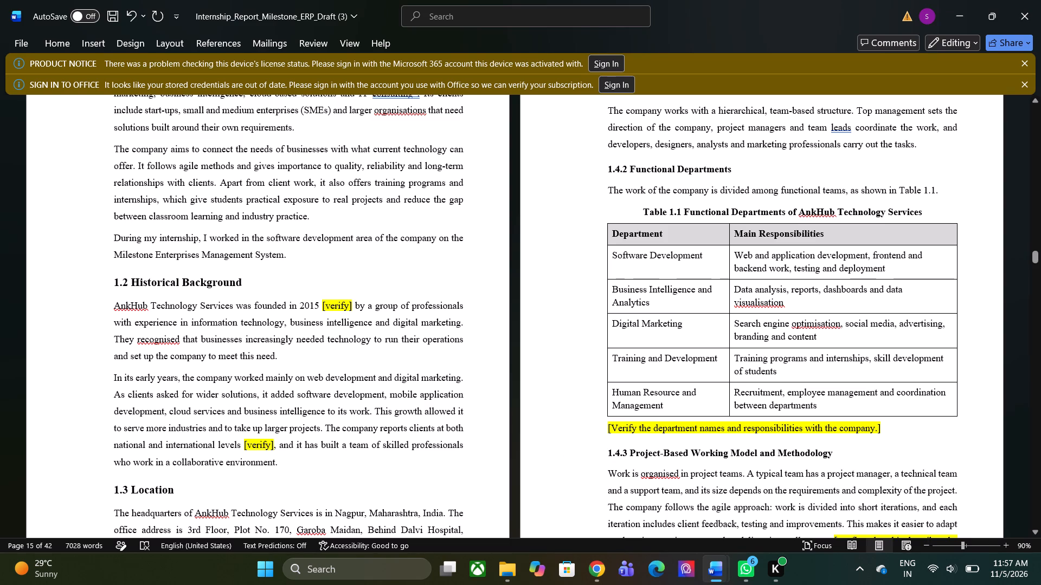
left_click(350, 308)
key("BackSpace")
key("BackSpace")
key("BackSpace")
key("BackSpace")
key("BackSpace")
key("BackSpace")
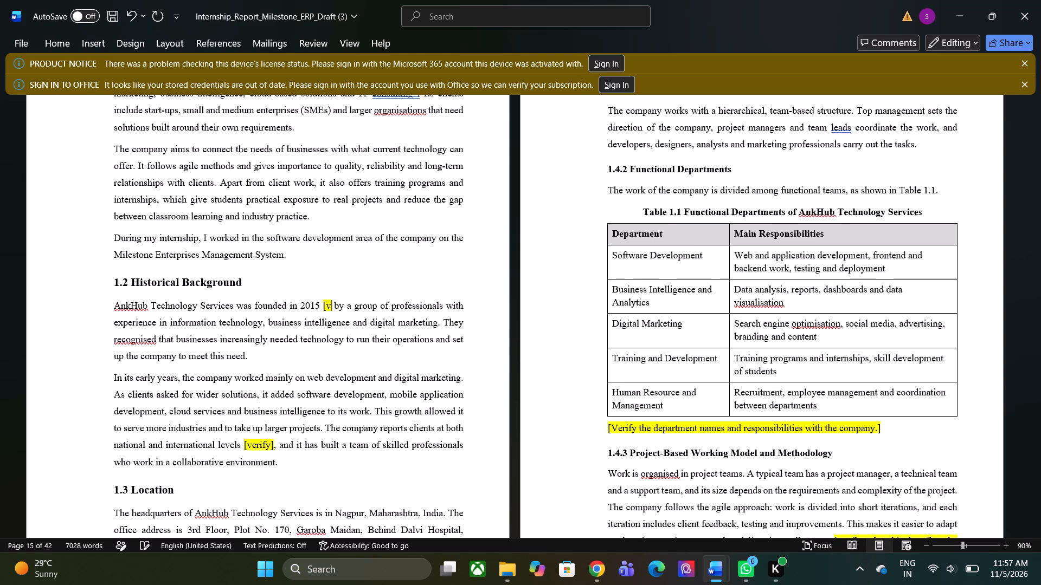
key("BackSpace")
key("BackSpace")
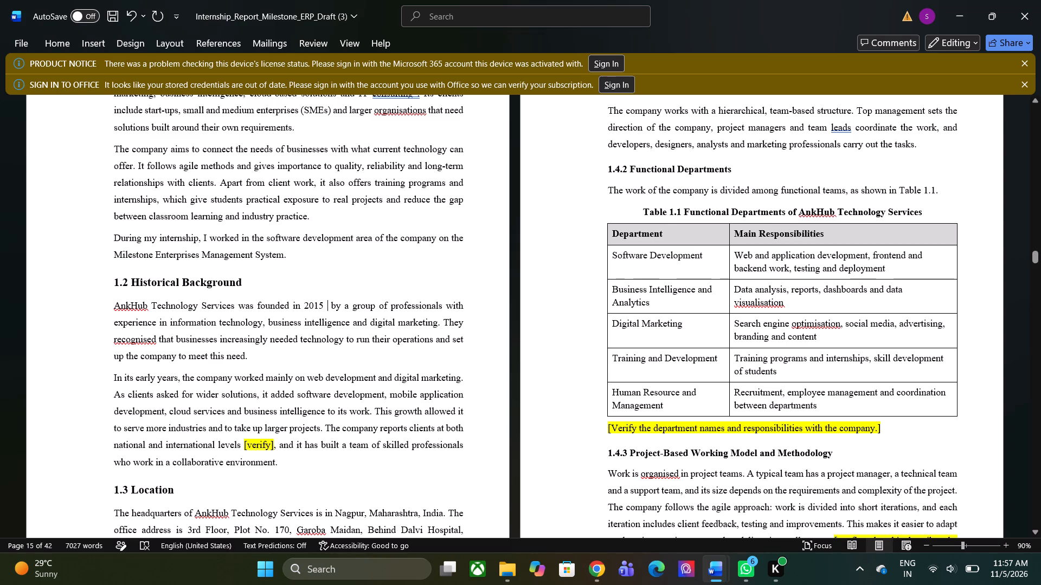
Delete the highlighted "[verify]" placeholder after "national and international levels" in section 1.2's second paragraph.
left_click(274, 448)
key("BackSpace")
key("BackSpace")
key("BackSpace")
key("BackSpace")
key("BackSpace")
key("BackSpace")
key("BackSpace")
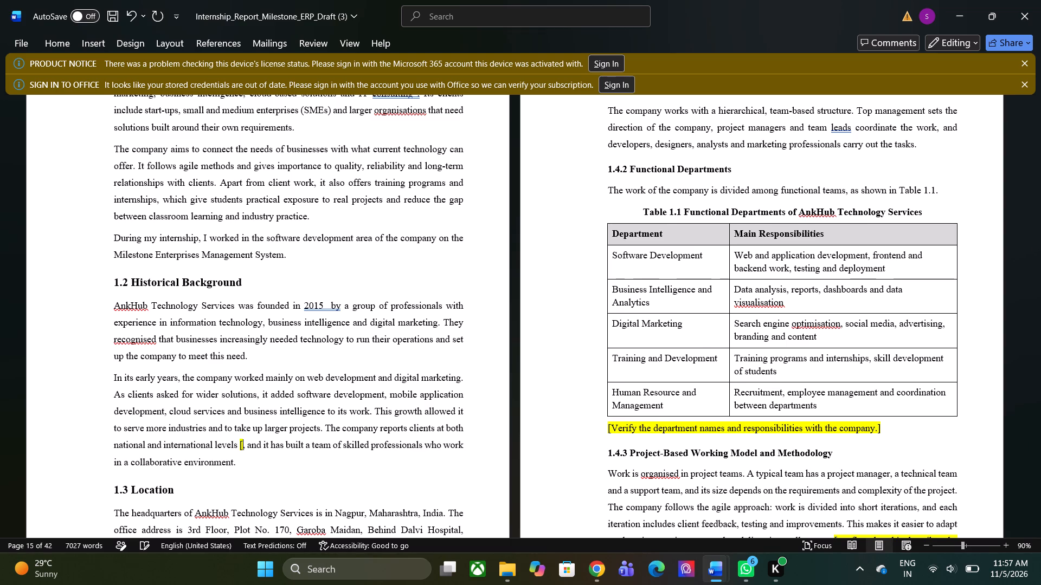
key("BackSpace")
Review sections 1.1 to 1.4.3 of Chapter 1, including the functional departments table, for remaining highlighted placeholders.
scroll(326, 467, "down", 1)
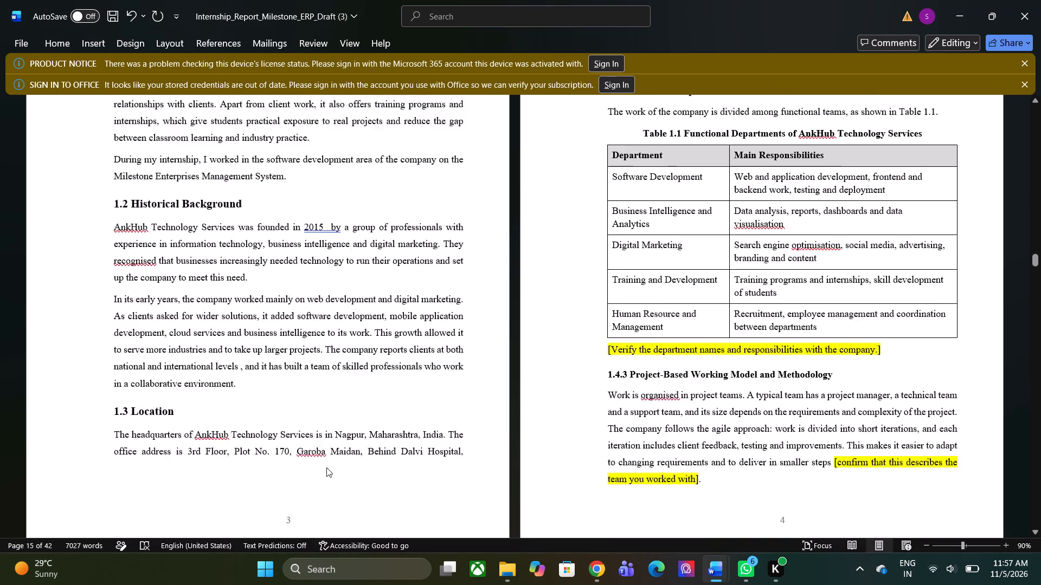
scroll(326, 467, "up", 1)
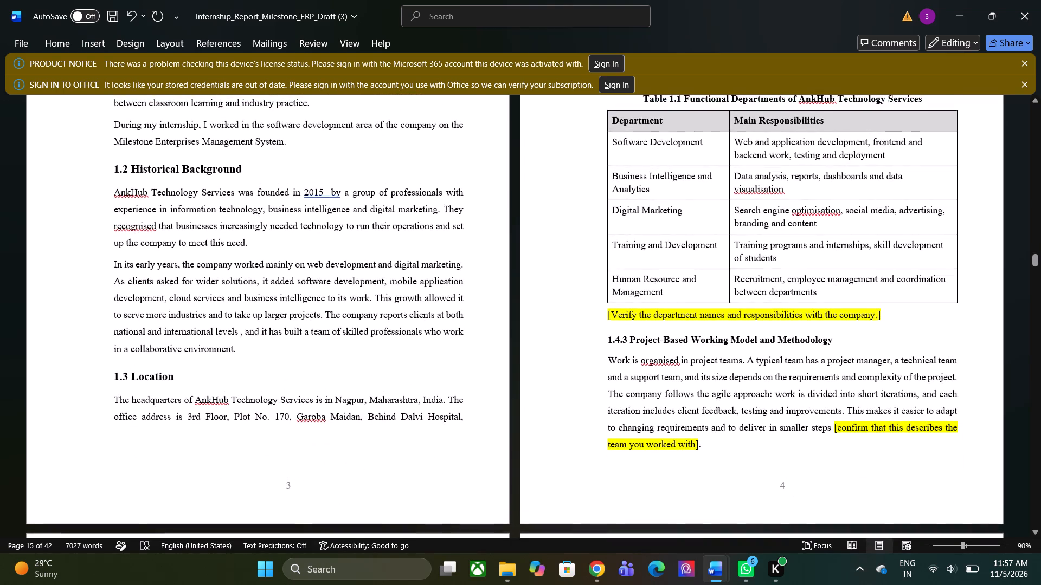
scroll(625, 371, "up", 1)
scroll(625, 371, "left", 1)
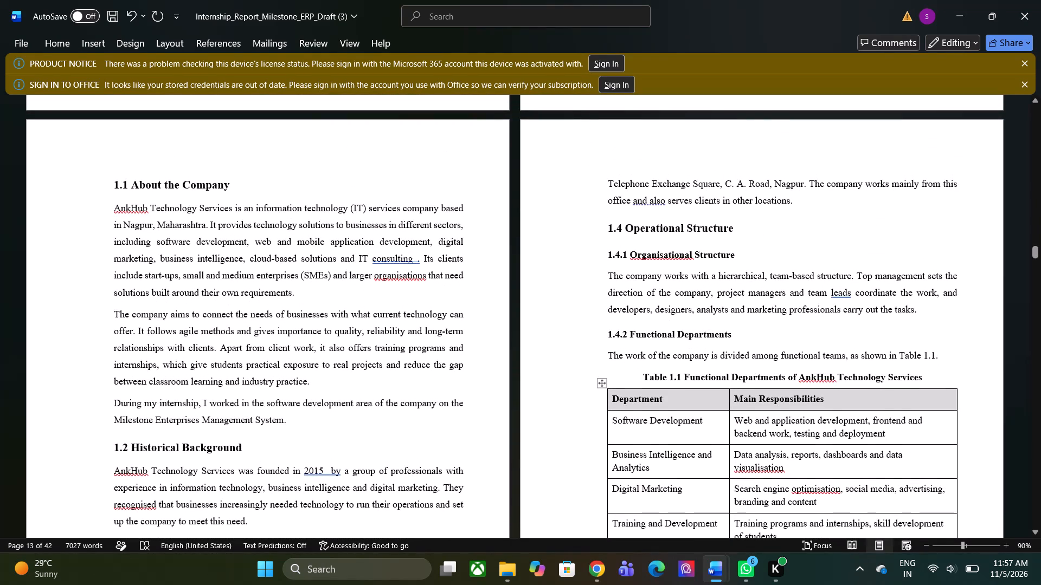
scroll(625, 371, "down", 1)
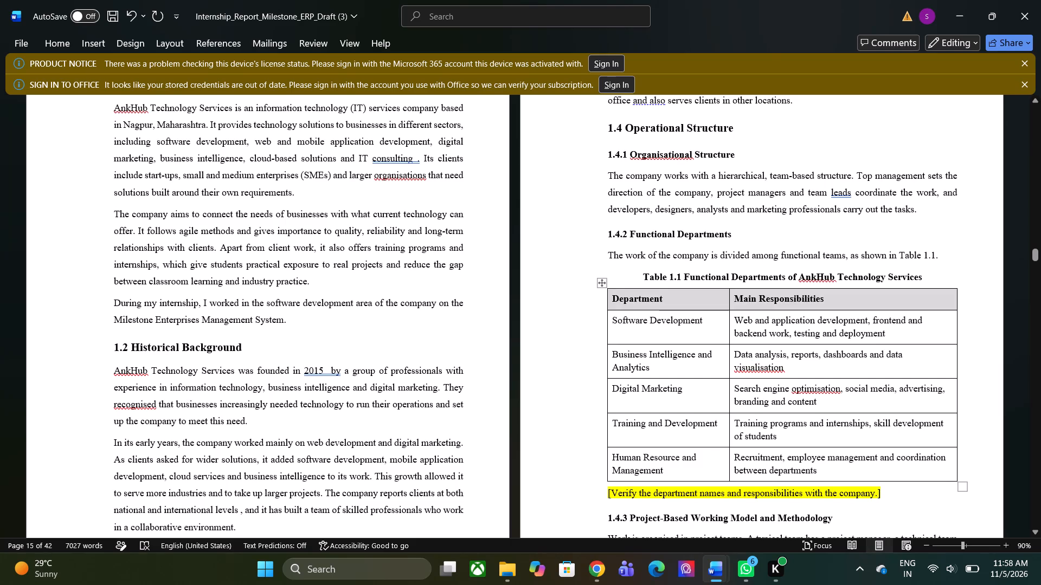
scroll(867, 478, "down", 1)
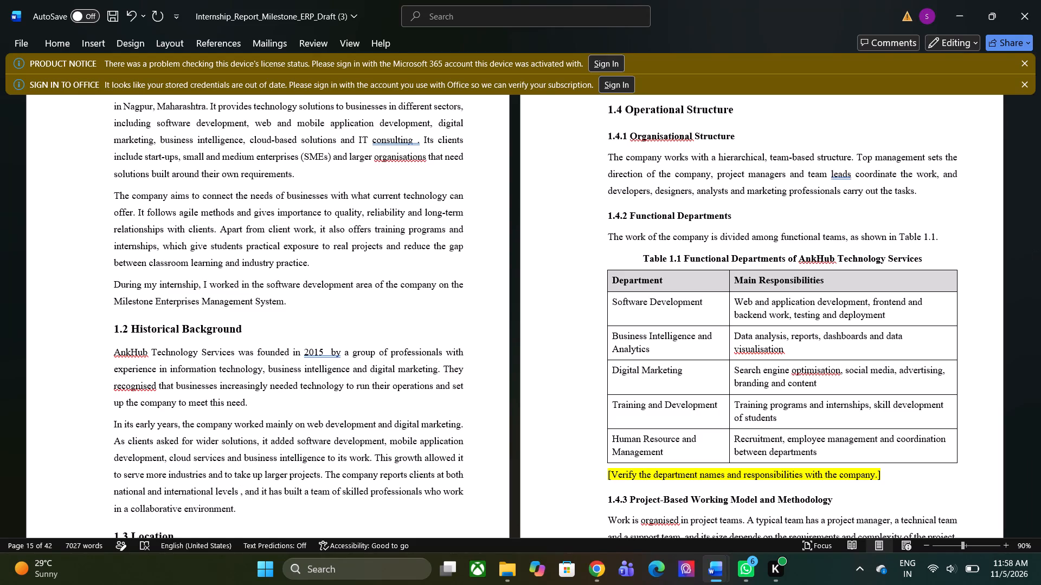
scroll(828, 343, "down", 1)
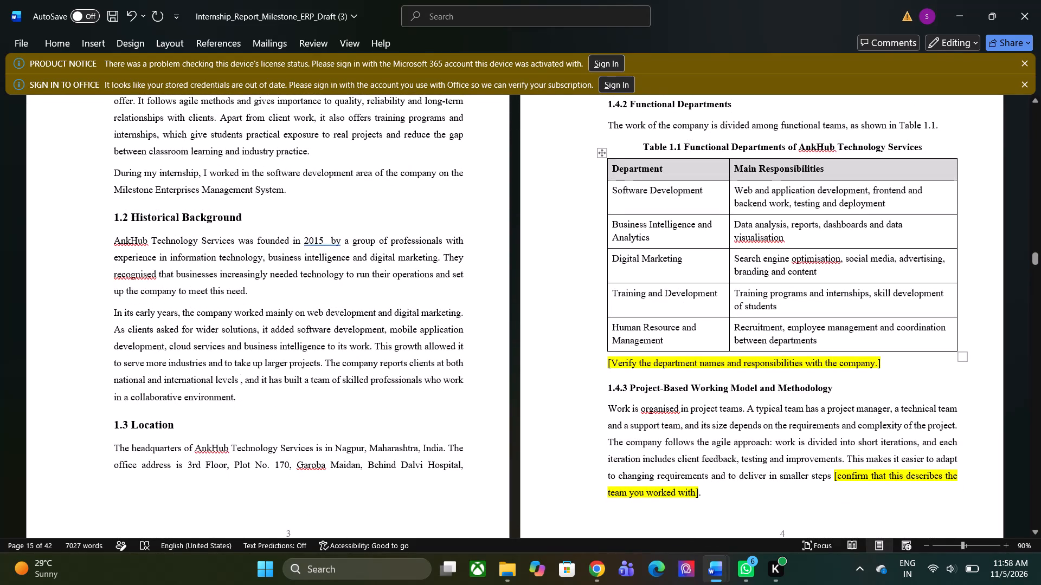
scroll(957, 390, "up", 1)
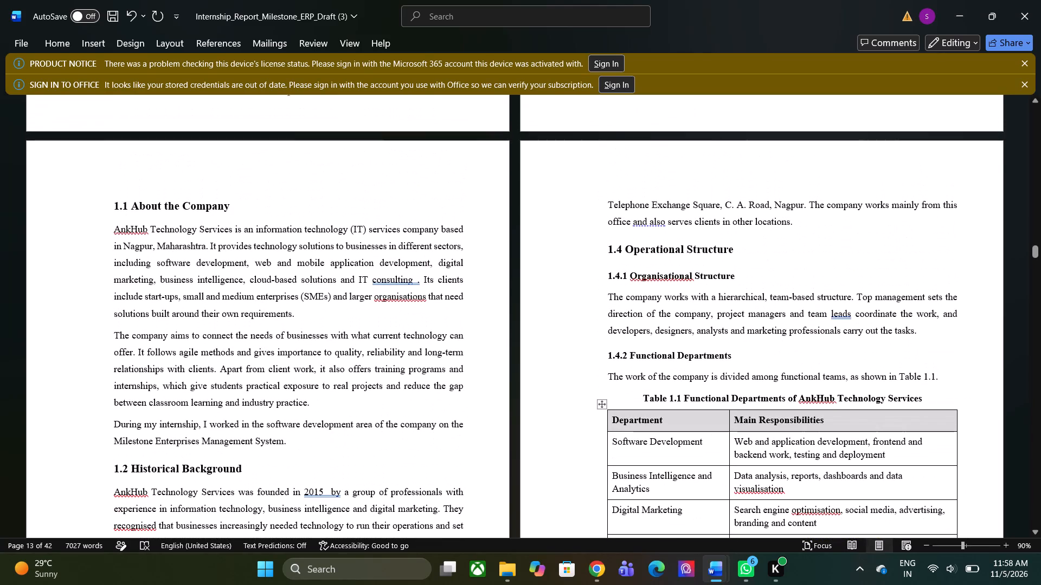
scroll(957, 390, "down", 2)
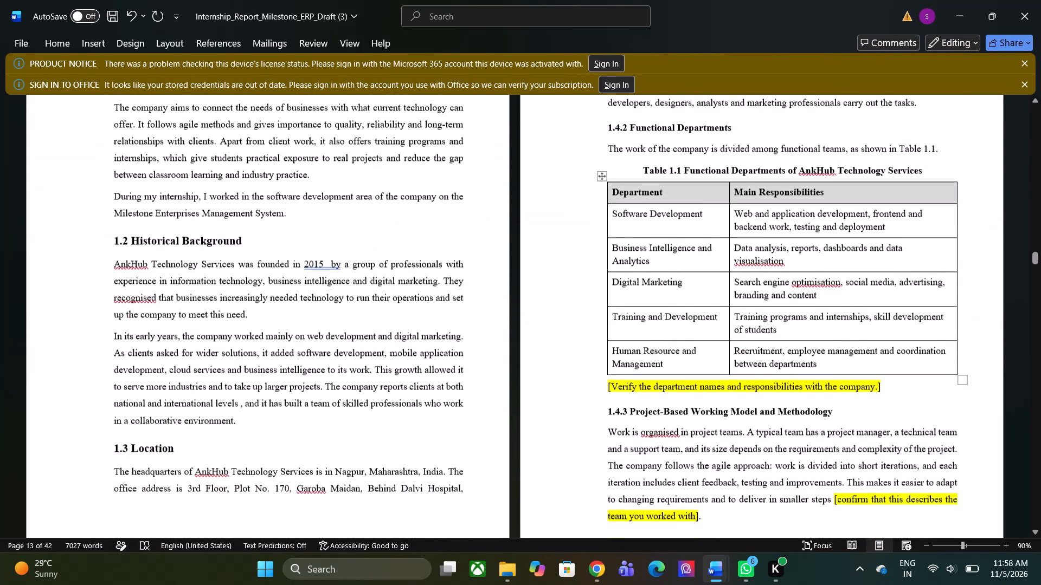
scroll(957, 390, "up", 1)
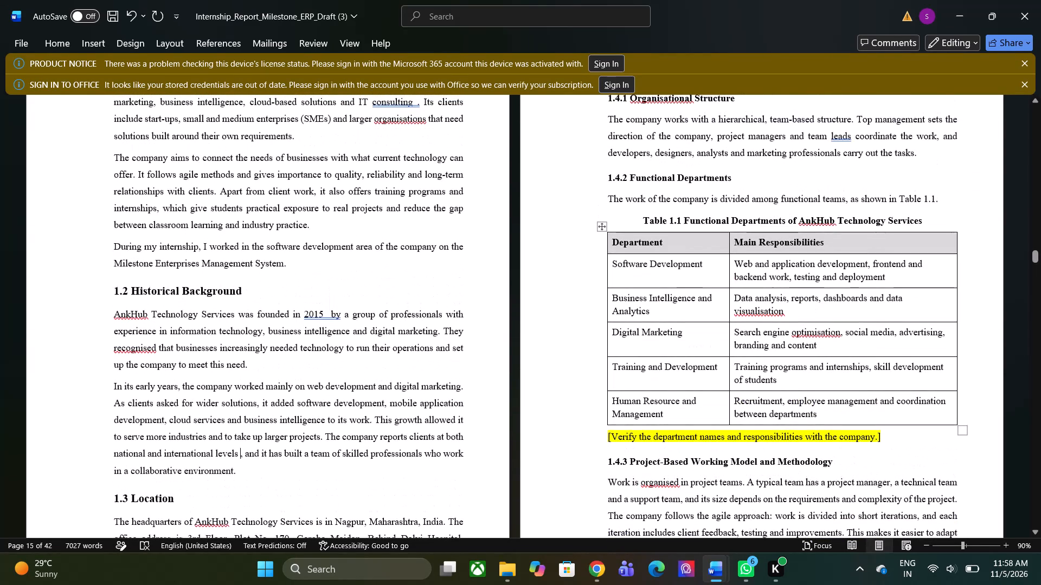
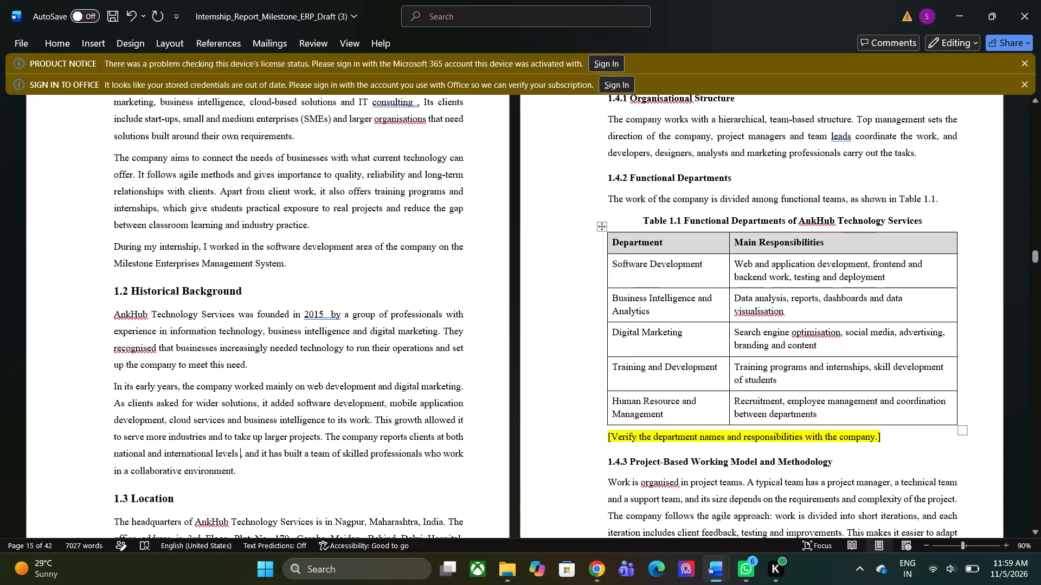
Place the text cursor at the end of the highlighted "[Verify the department names and responsibilities with the company.]" note below Table 1.1.
left_click(886, 432)
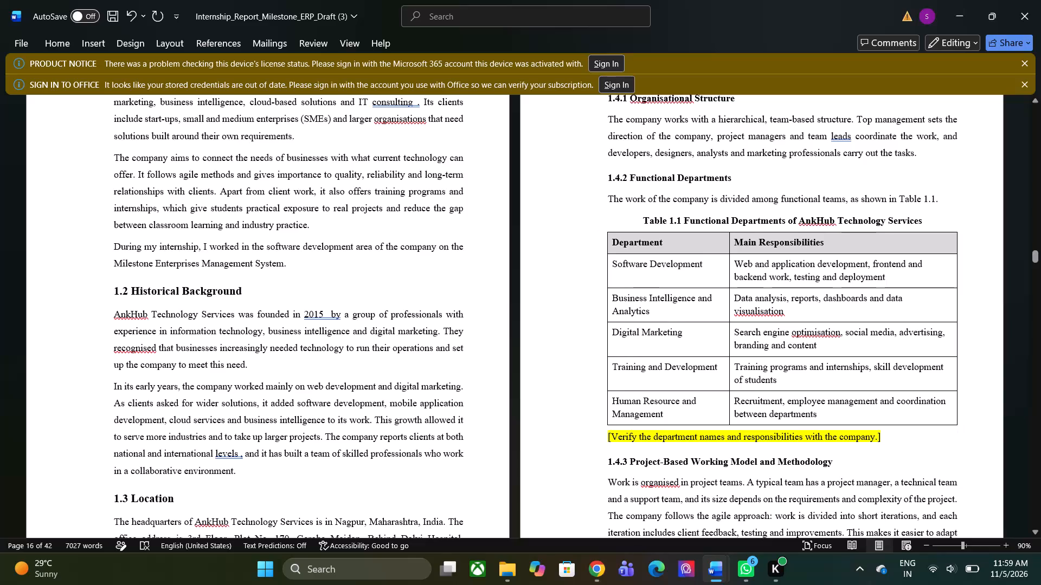
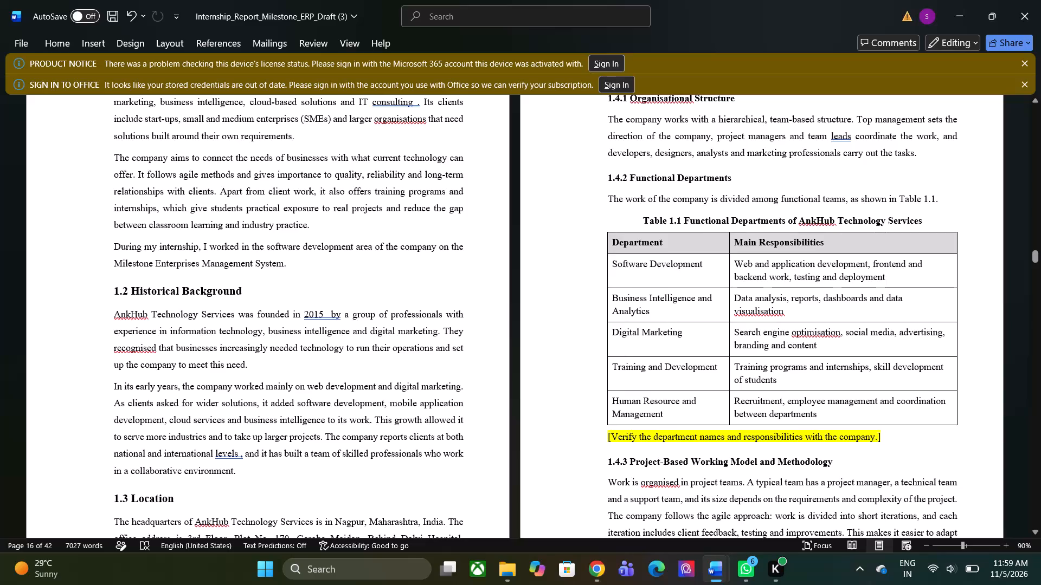
Delete the highlighted "[Verify the department names and responsibilities with the company.]" note below Table 1.1.
key("BackSpace")
key("BackSpace")
key("BackSpace")
key("BackSpace")
key("BackSpace")
key("BackSpace")
key("BackSpace")
key("BackSpace")
key("BackSpace")
key("BackSpace")
key("BackSpace")
key("BackSpace")
key("BackSpace")
key("BackSpace")
key("BackSpace")
key("BackSpace")
key("BackSpace")
key("BackSpace")
key("BackSpace")
key("BackSpace")
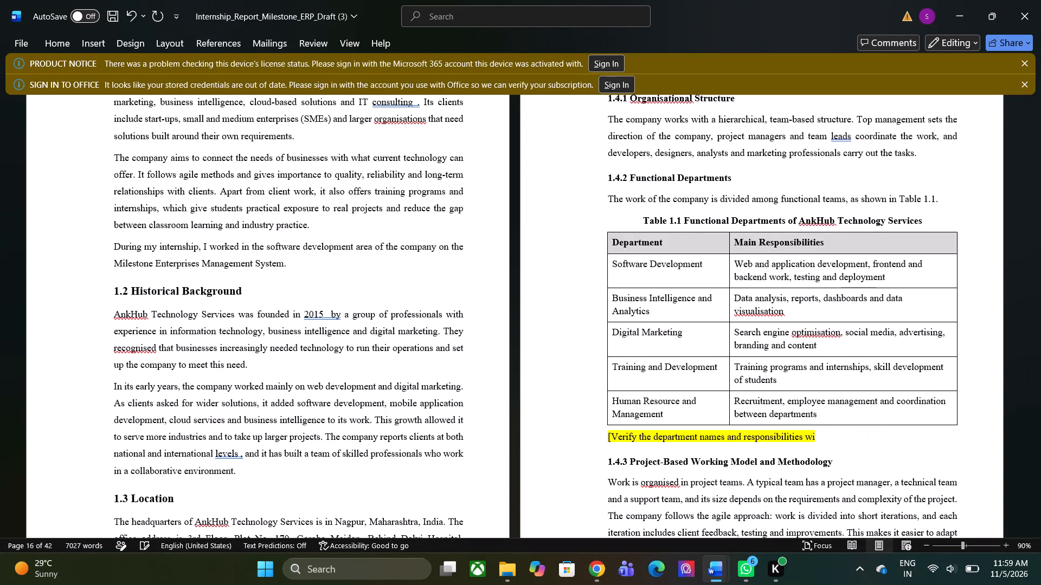
key("BackSpace")
key("BackSpace")
key("BackSpace")
key("BackSpace")
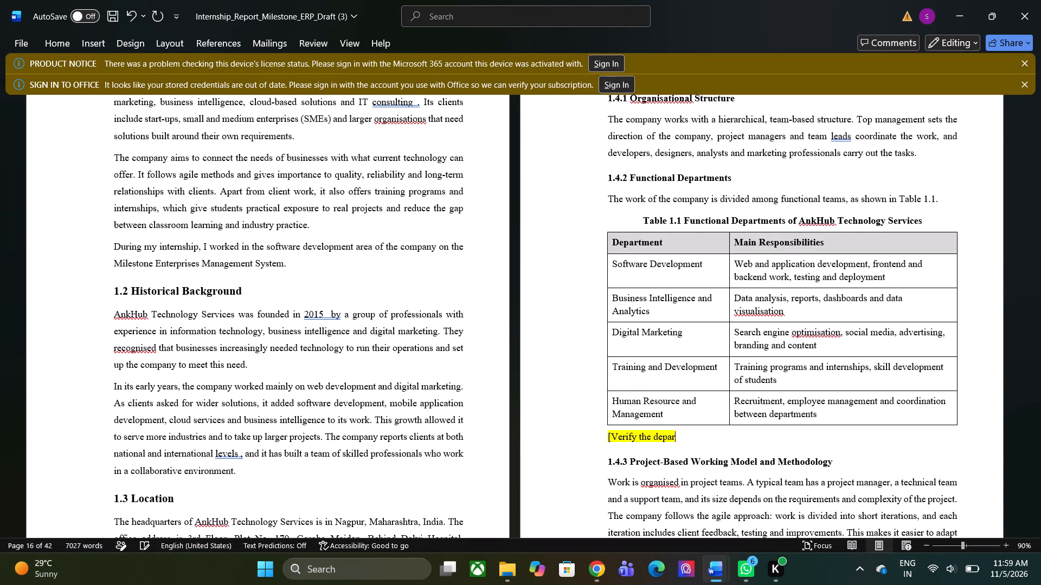
key("BackSpace")
key("BackSpace")
key("BackSpace")
key("BackSpace")
key("BackSpace")
key("BackSpace")
key("BackSpace")
key("BackSpace")
key("BackSpace")
key("BackSpace")
key("BackSpace")
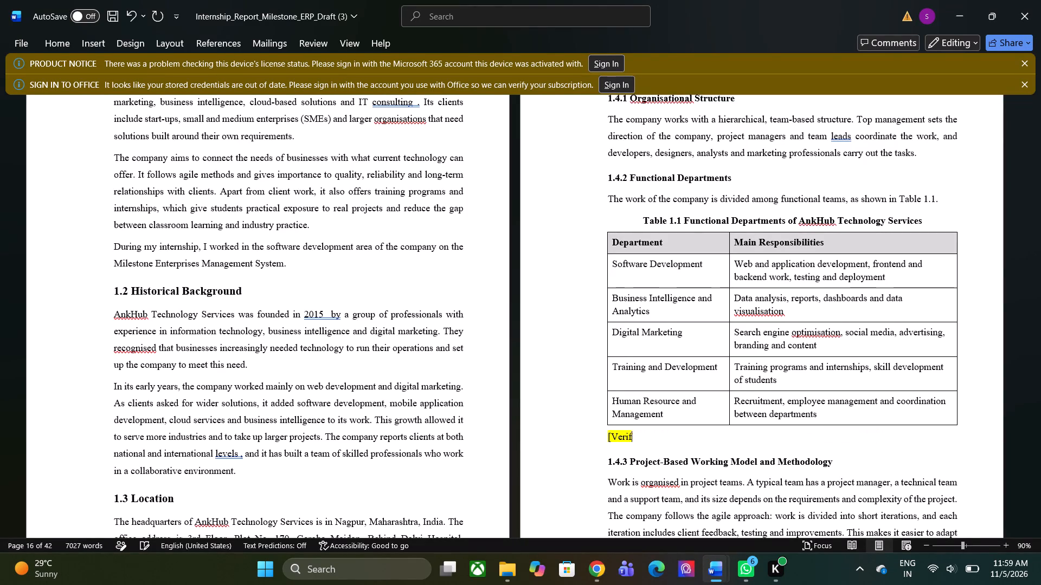
key("BackSpace")
key("BackSpace")
key("BackSpace")
key("BackSpace")
key("BackSpace")
key("BackSpace")
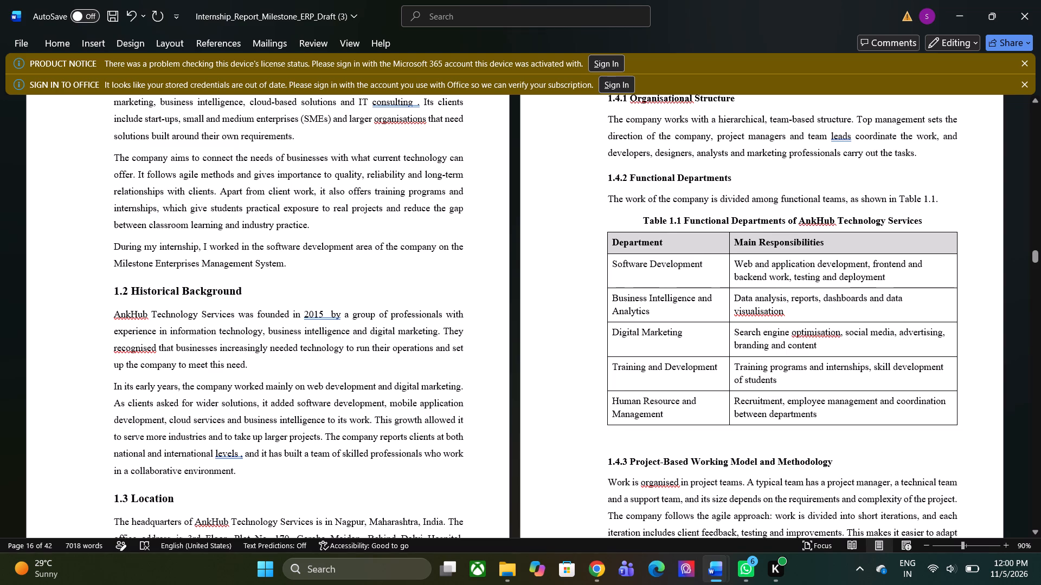
Place the text cursor at the end of section 1.4.3's paragraph, after the highlighted "[confirm that this describes the team you worked with]" note.
scroll(825, 414, "down", 1)
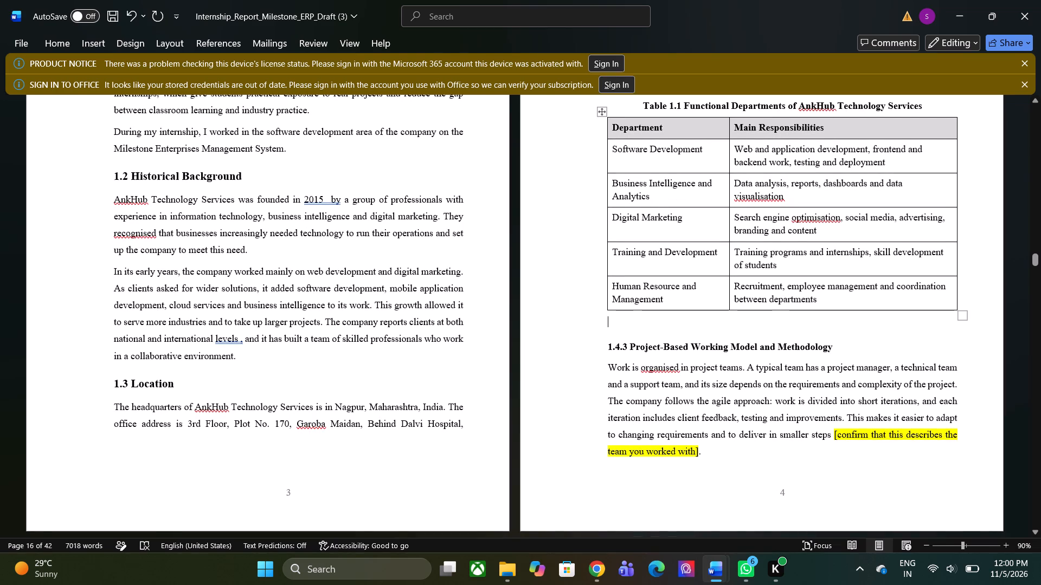
left_click(707, 455)
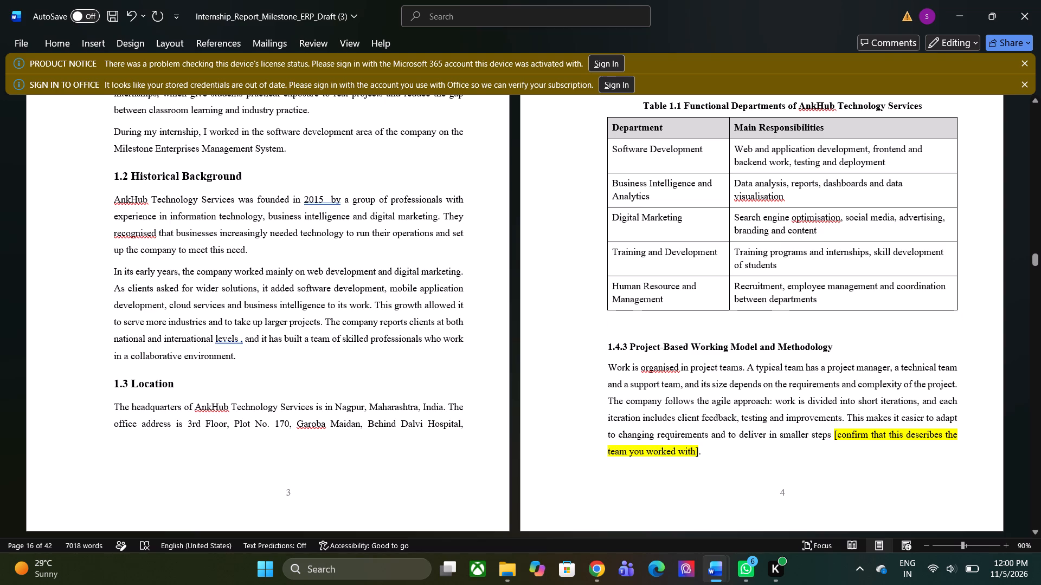
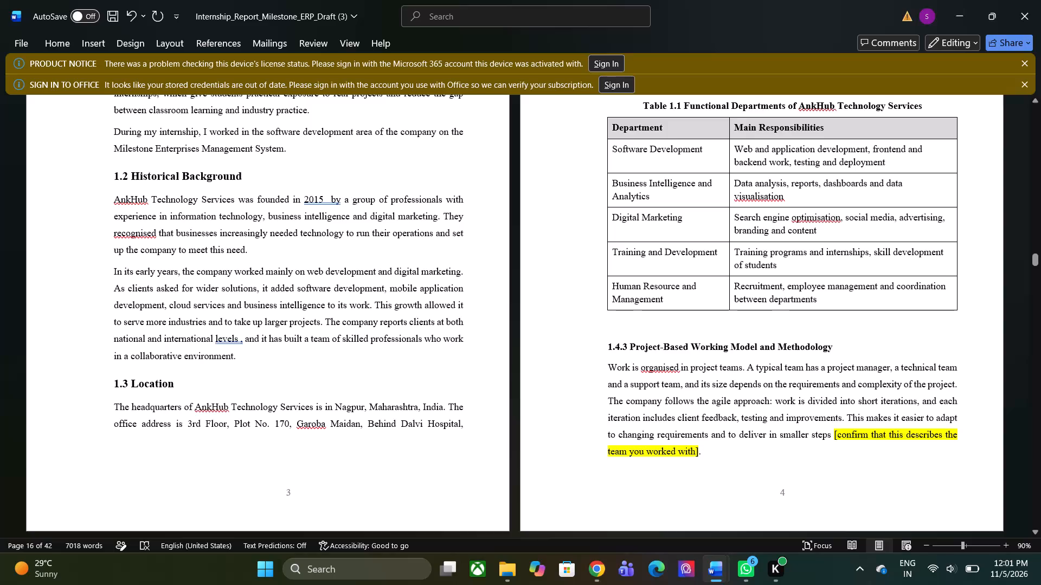
Delete the highlighted "[confirm that this describes the team you worked with]" note and end section 1.4.3's last sentence with a period.
key("BackSpace")
key("BackSpace")
key("BackSpace")
key("BackSpace")
key("BackSpace")
key("BackSpace")
key("BackSpace")
key("BackSpace")
key("BackSpace")
key("BackSpace")
key("BackSpace")
key("BackSpace")
key("BackSpace")
key("BackSpace")
key("BackSpace")
key("BackSpace")
key("BackSpace")
key("BackSpace")
key("BackSpace")
key("BackSpace")
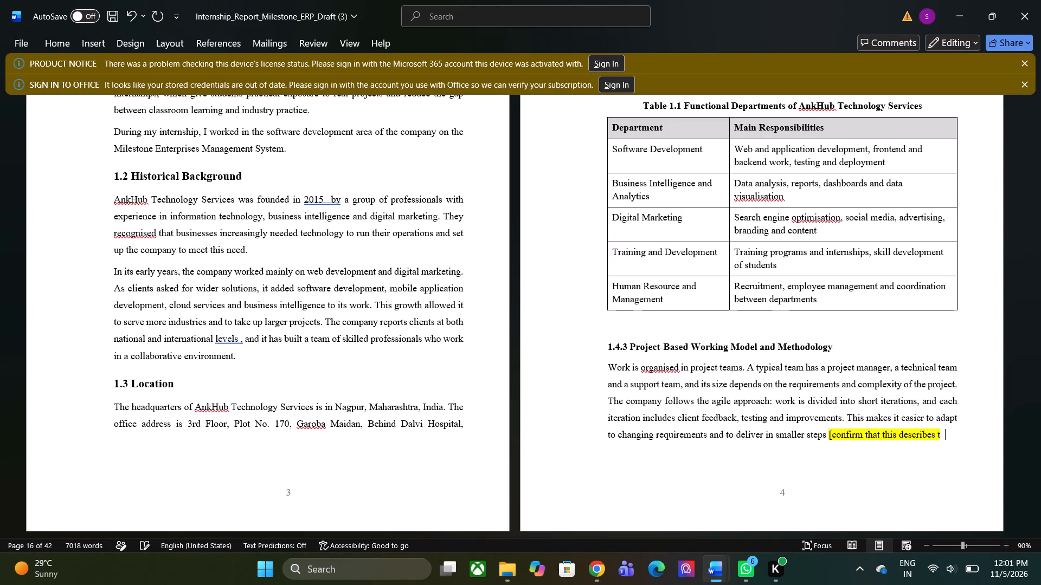
key("BackSpace")
key("BackSpace")
key("BackSpace")
key("BackSpace")
key("BackSpace")
key("BackSpace")
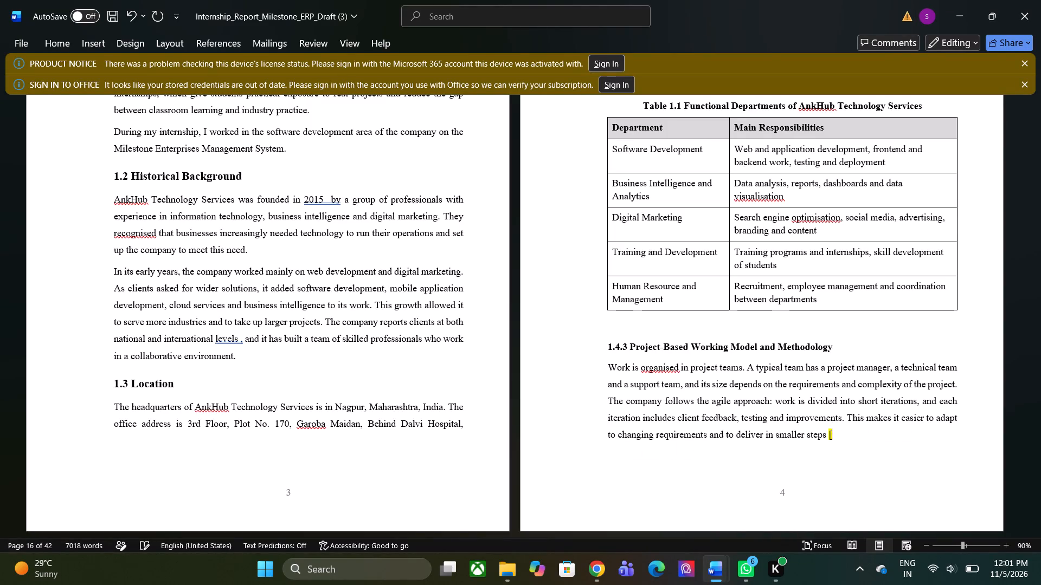
key("BackSpace")
key("period")
key("BackSpace")
key("period")
Clear the yellow highlight formatting from the period at the end of section 1.4.3's paragraph.
right_click(827, 435)
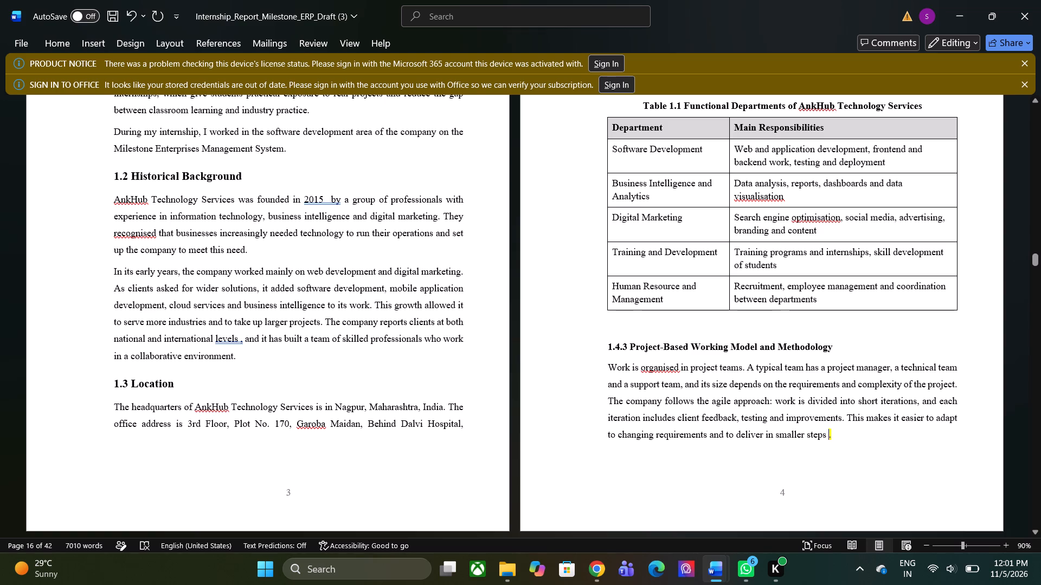
left_click(808, 432)
left_click_drag(840, 434, 837, 439)
left_click_drag(837, 439, 830, 438)
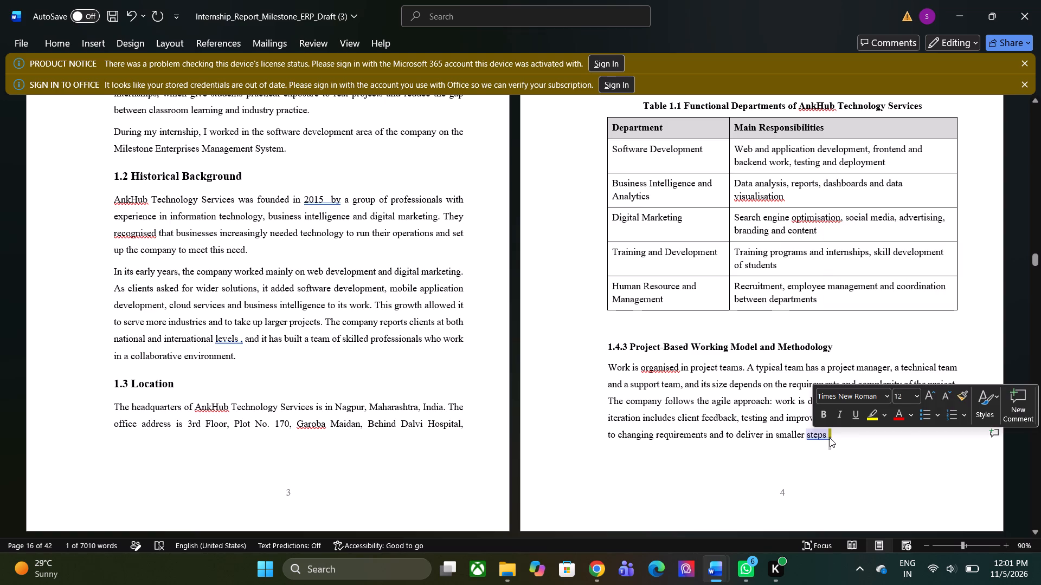
key("ctrl+space")
left_click(872, 451)
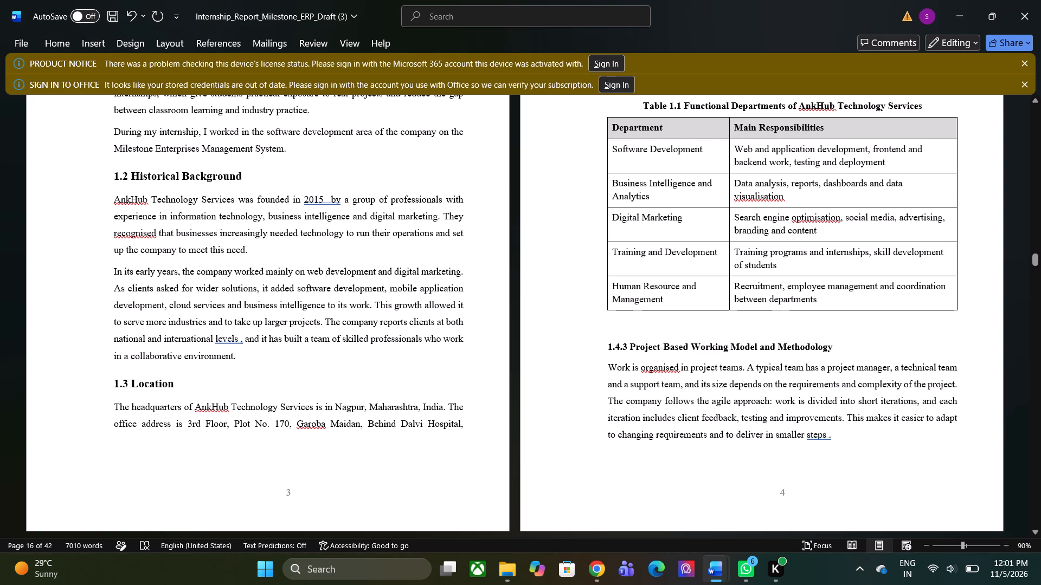
Review sections 1.4.4 to 1.6 for remaining highlighted placeholders.
scroll(808, 457, "down", 5)
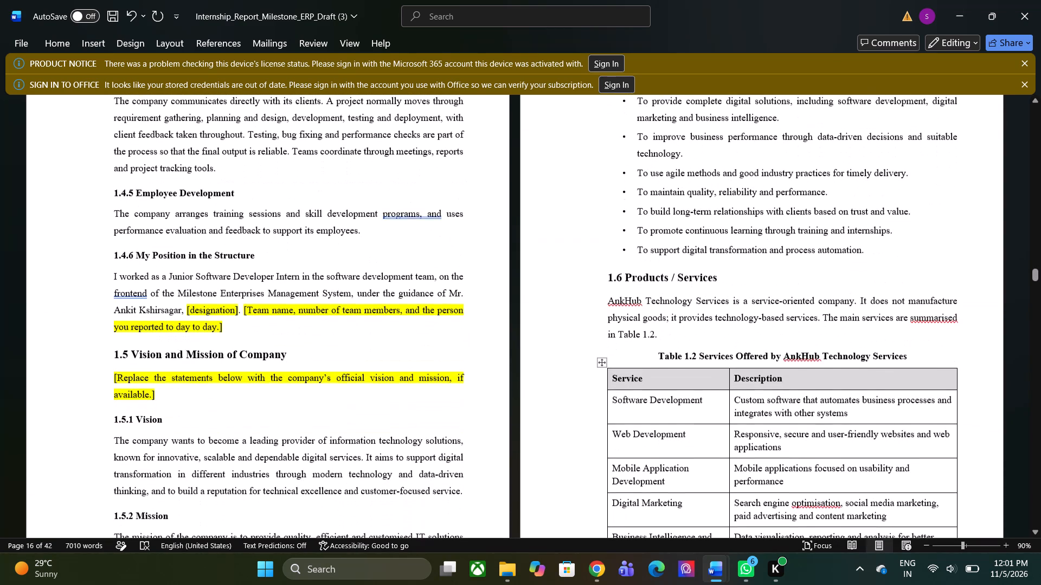
scroll(322, 312, "up", 1)
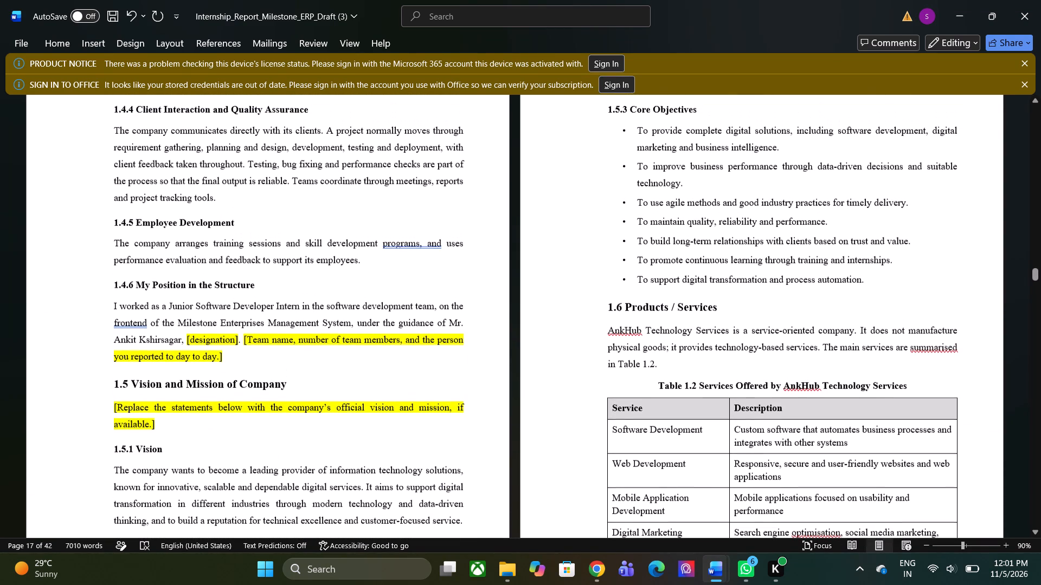
scroll(322, 312, "up", 1)
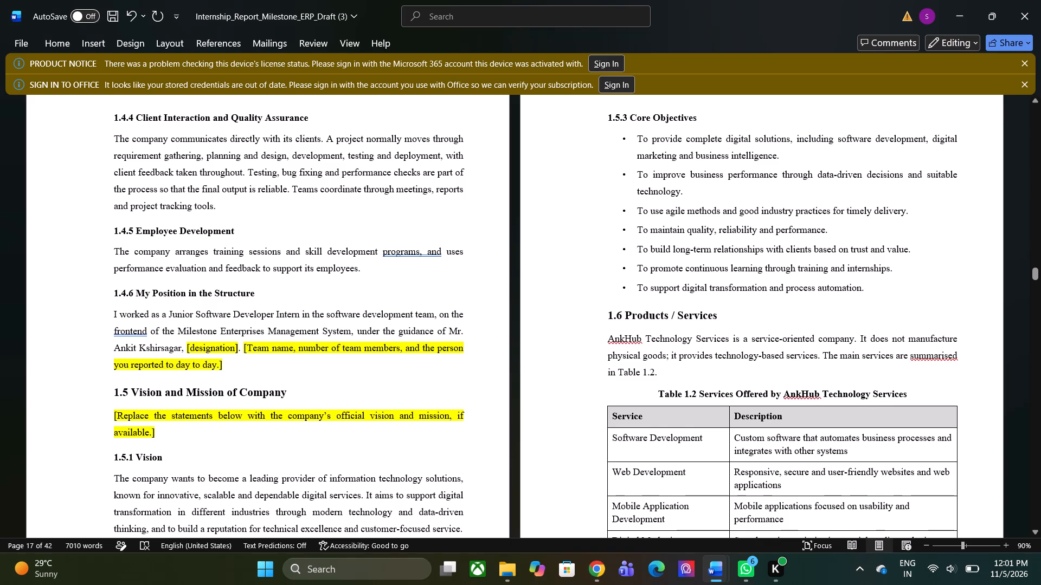
scroll(322, 312, "up", 1)
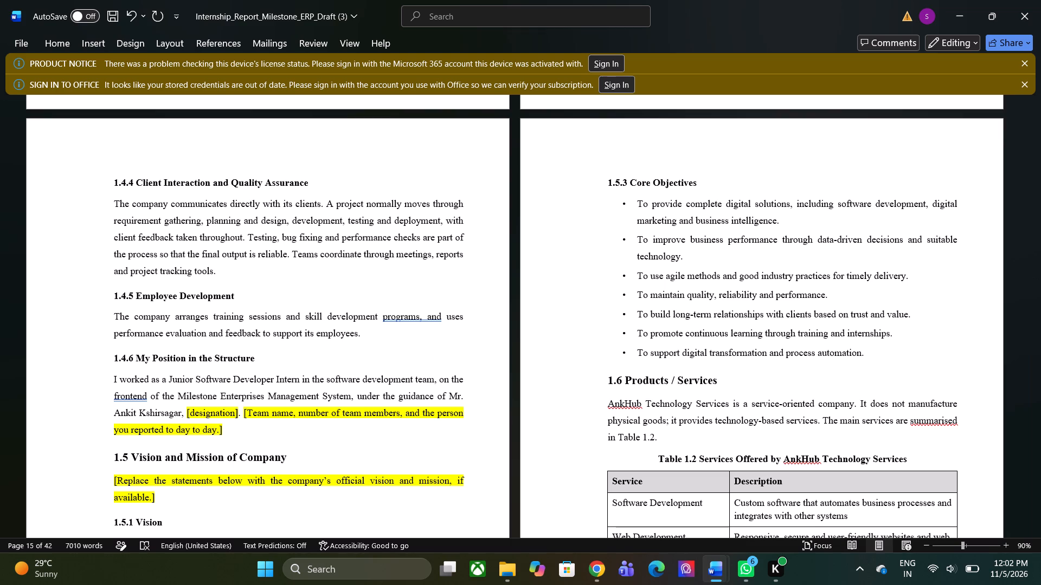
scroll(320, 437, "down", 1)
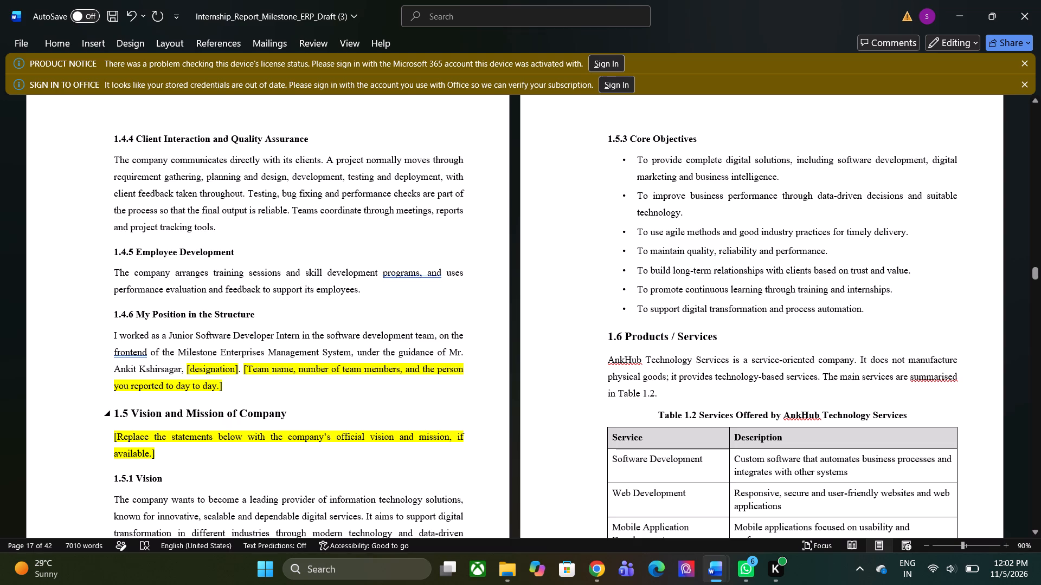
scroll(303, 437, "down", 2)
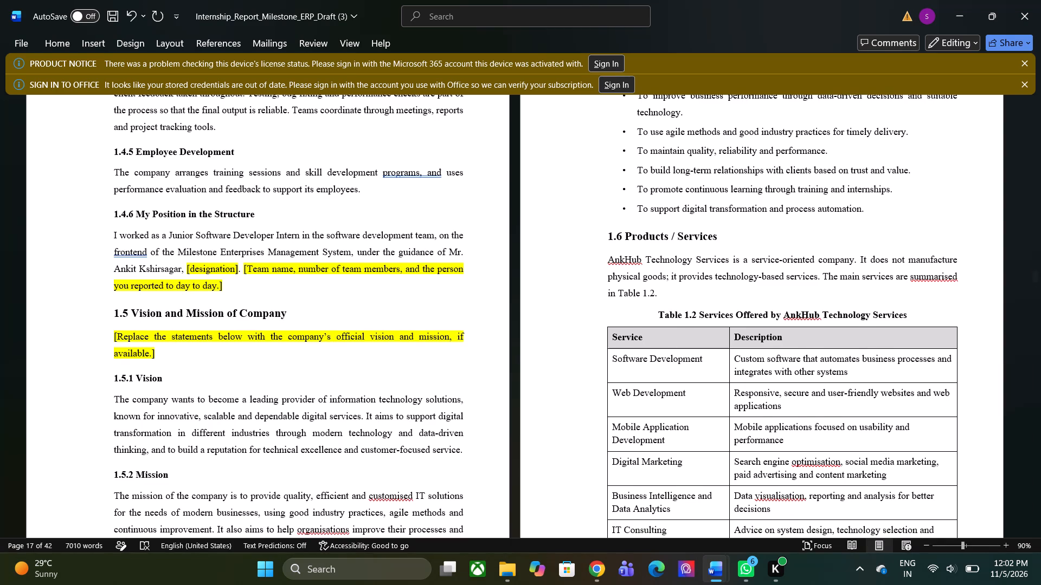
scroll(303, 437, "down", 1)
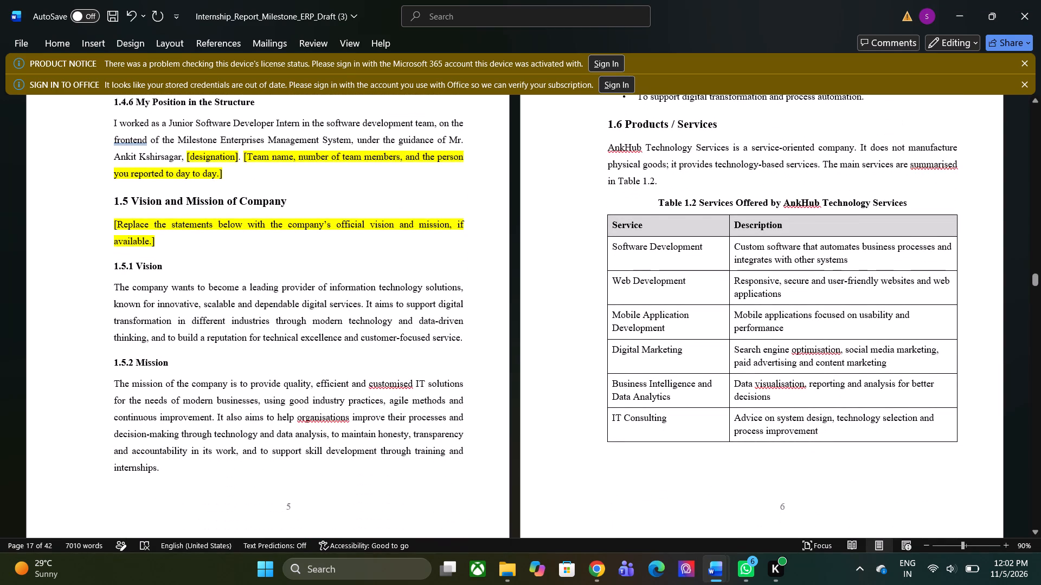
scroll(303, 437, "up", 1)
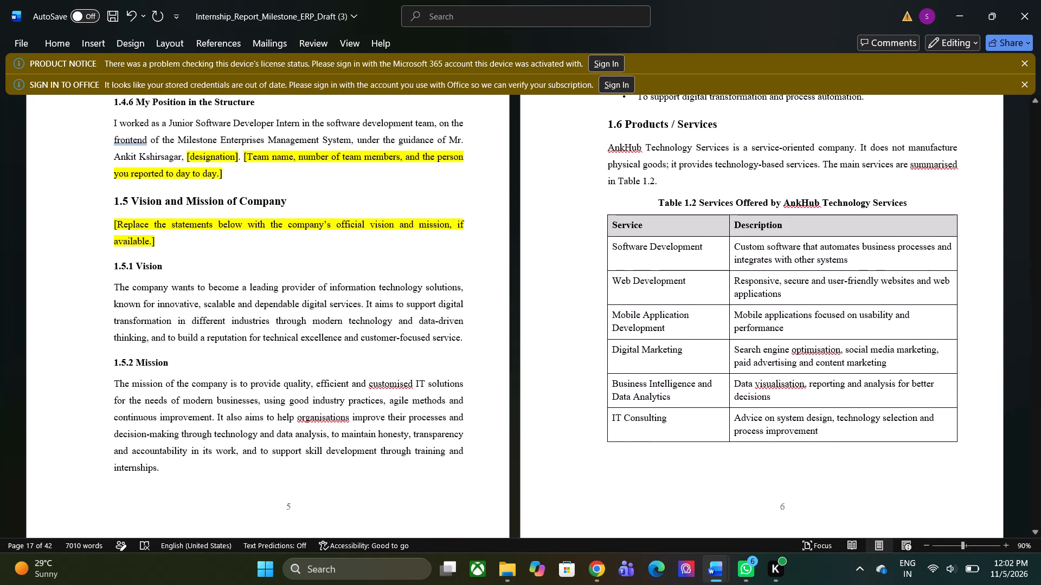
scroll(303, 437, "up", 3)
Delete the highlighted "[Replace the statements below with the company's official vision and mission, if available.]" note under heading 1.5.
scroll(303, 437, "down", 1)
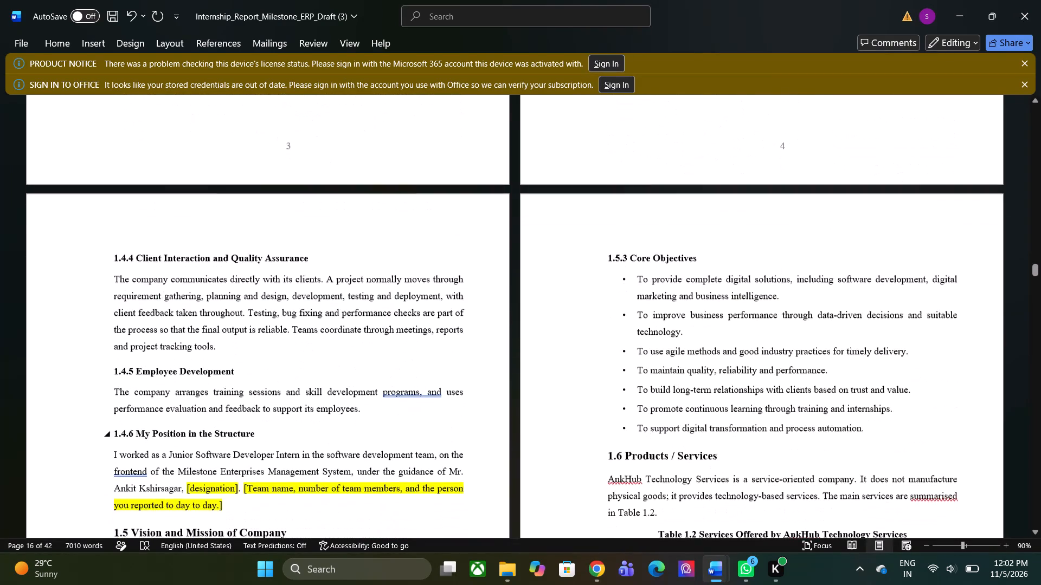
scroll(303, 437, "down", 1)
left_click_drag(171, 440, 40, 427)
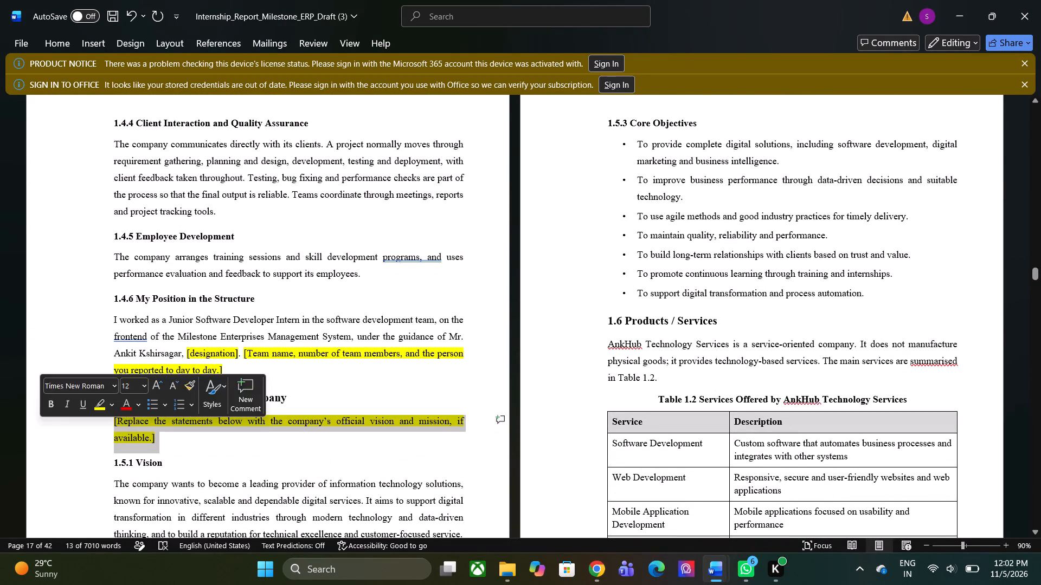
key("BackSpace")
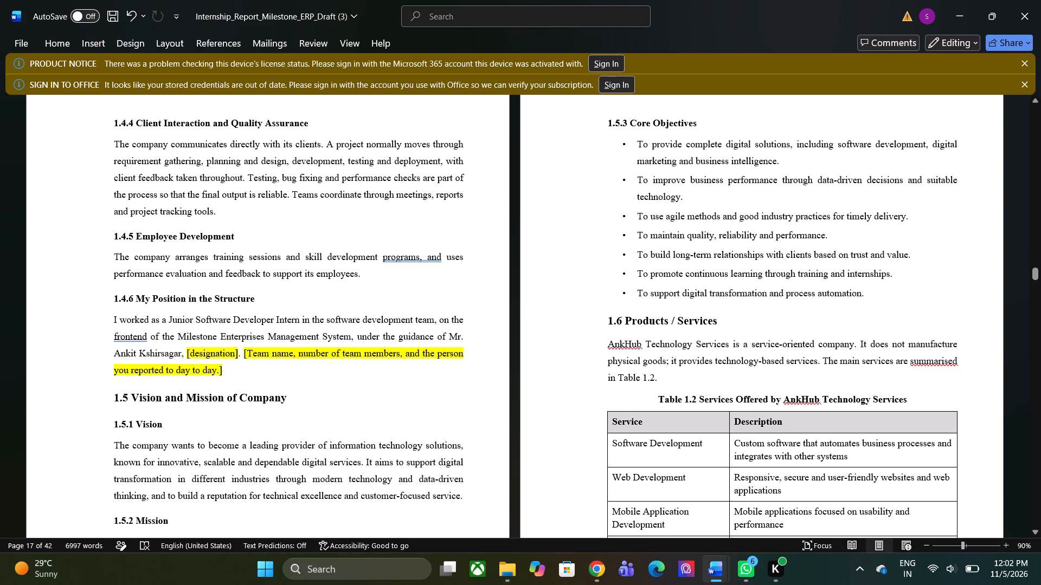
Delete the highlighted "[Team name, number of team members, and the person you reported to day to day.]" note in section 1.4.6.
left_click_drag(241, 353, 419, 362)
left_click(336, 383)
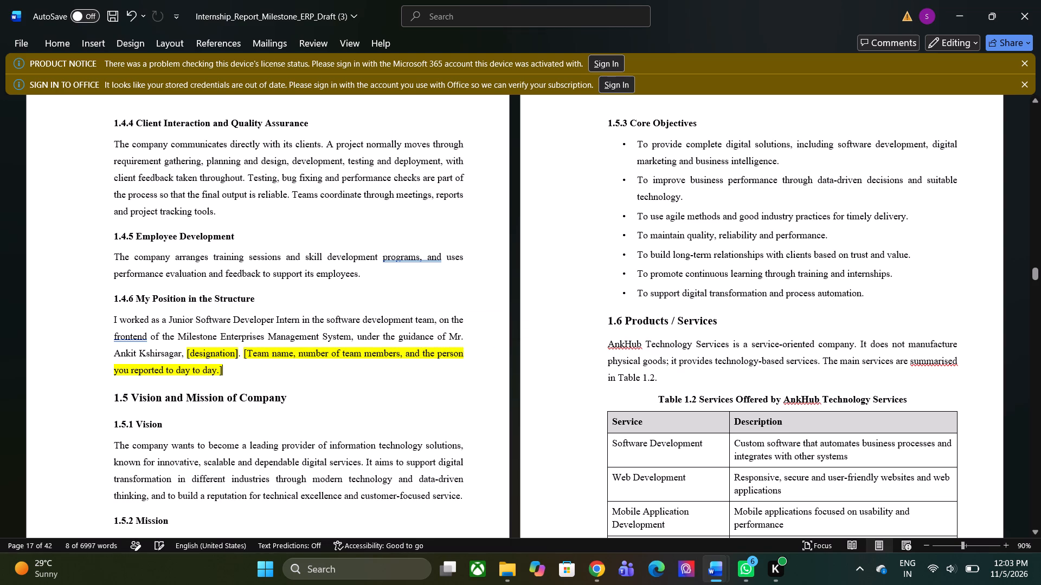
key("BackSpace")
key("BackSpace")
key("BackSpace")
key("BackSpace")
key("BackSpace")
key("BackSpace")
key("BackSpace")
key("BackSpace")
key("BackSpace")
key("BackSpace")
key("BackSpace")
key("BackSpace")
key("BackSpace")
key("BackSpace")
key("BackSpace")
key("BackSpace")
key("BackSpace")
key("BackSpace")
key("BackSpace")
key("BackSpace")
key("BackSpace")
key("BackSpace")
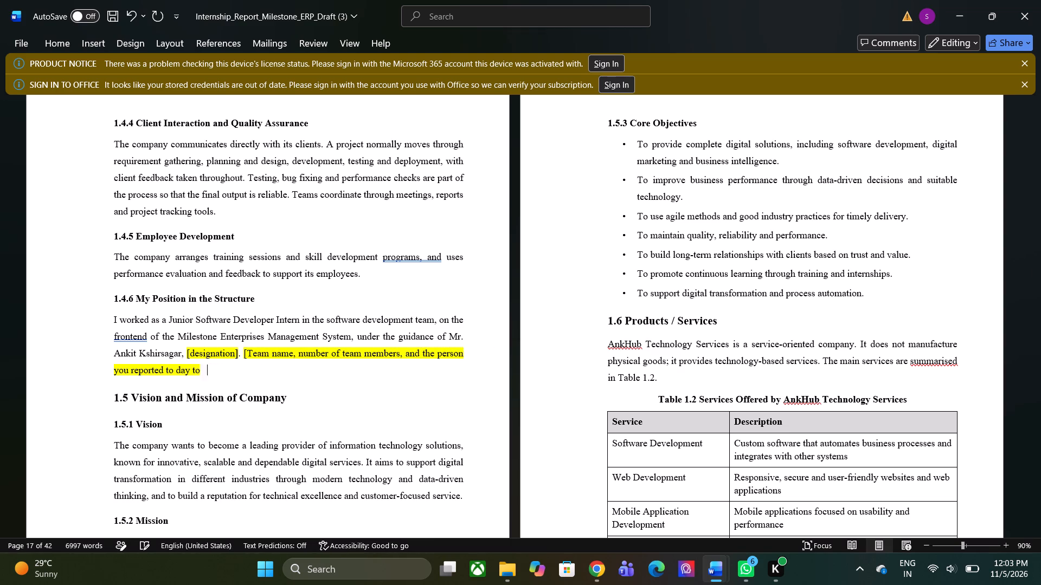
key("BackSpace")
key("BackSpace")
key("BackSpace")
key("BackSpace")
key("BackSpace")
key("BackSpace")
key("BackSpace")
key("BackSpace")
key("BackSpace")
key("BackSpace")
key("BackSpace")
key("BackSpace")
key("BackSpace")
key("BackSpace")
key("BackSpace")
key("BackSpace")
key("BackSpace")
key("BackSpace")
key("BackSpace")
key("BackSpace")
key("BackSpace")
key("BackSpace")
key("BackSpace")
key("BackSpace")
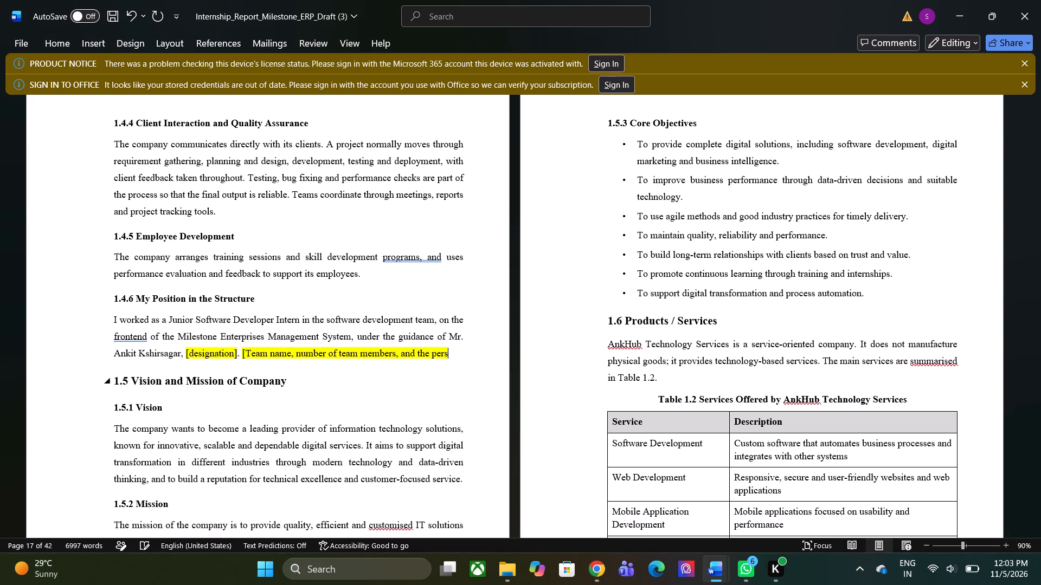
key("BackSpace")
key("BackSpace")
key("BackSpace")
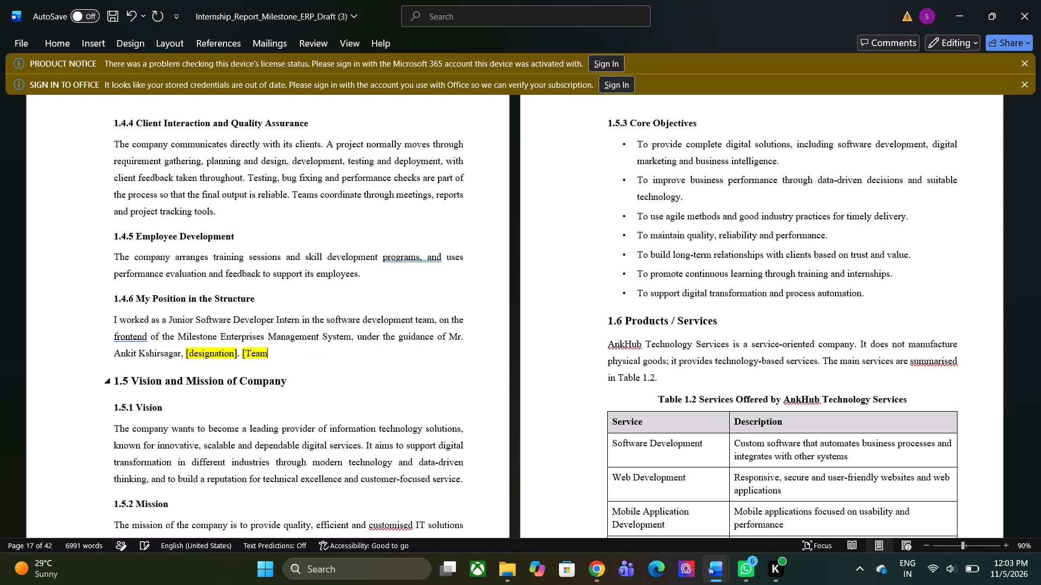
key("BackSpace")
key("BackSpace")
key("BackSpace")
key("BackSpace")
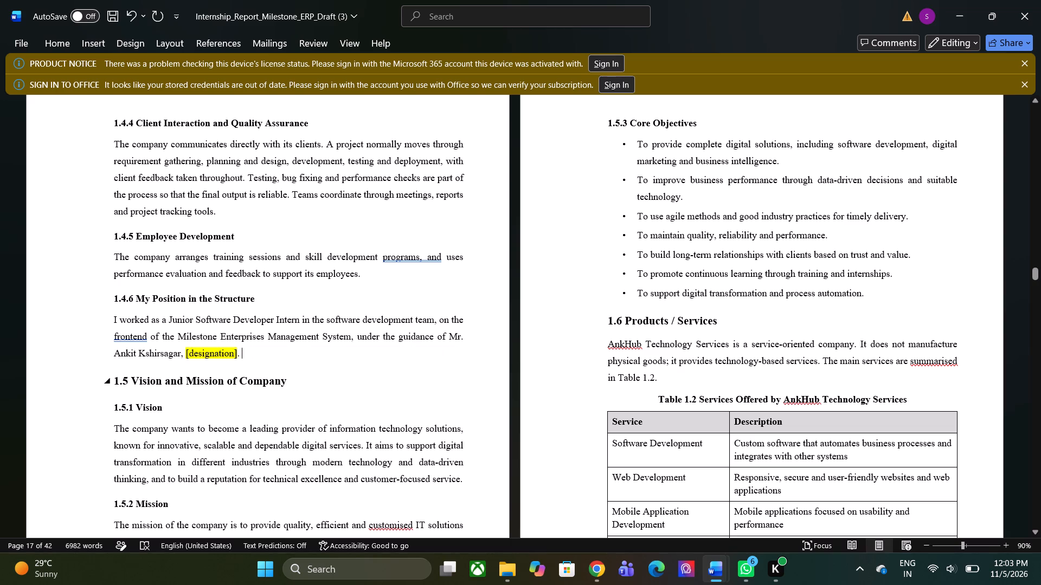
Replace the highlighted "[designation]." at the end of section 1.4.6 with "[ Industry Guide]" in unhighlighted text.
left_click_drag(185, 354, 227, 355)
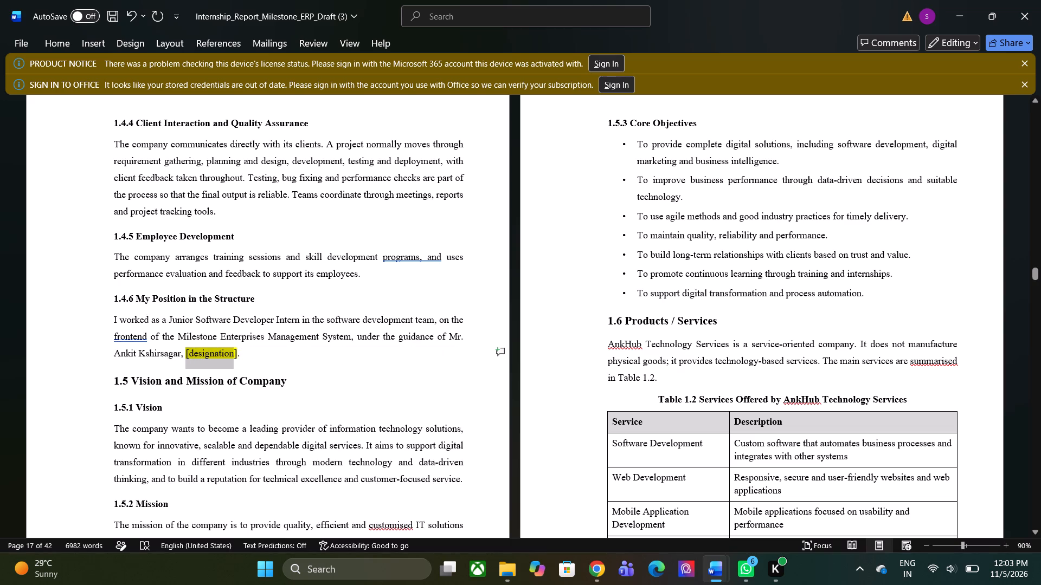
left_click_drag(227, 355, 246, 355)
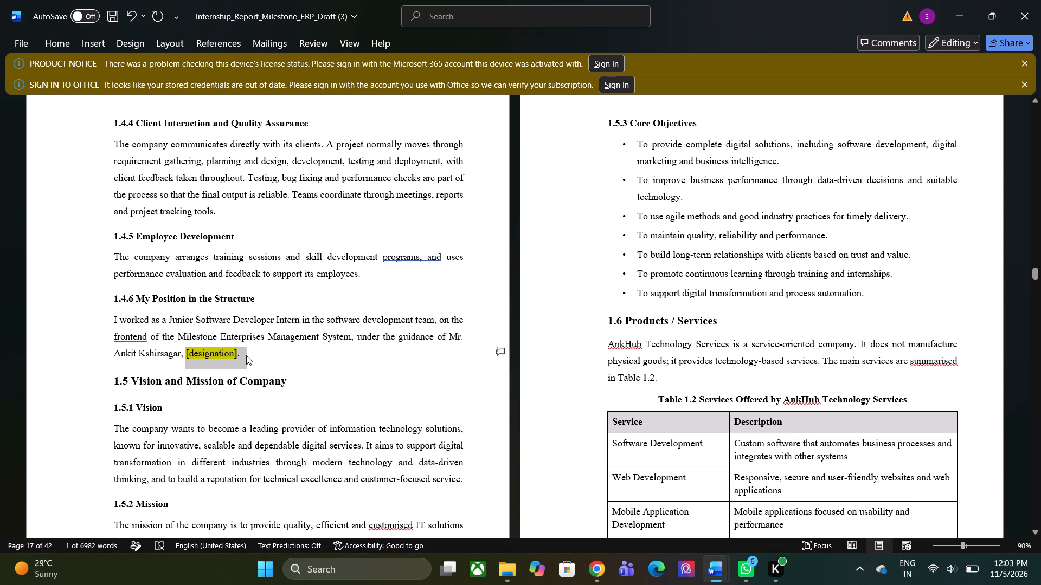
key("ctrl+space")
left_click(246, 355)
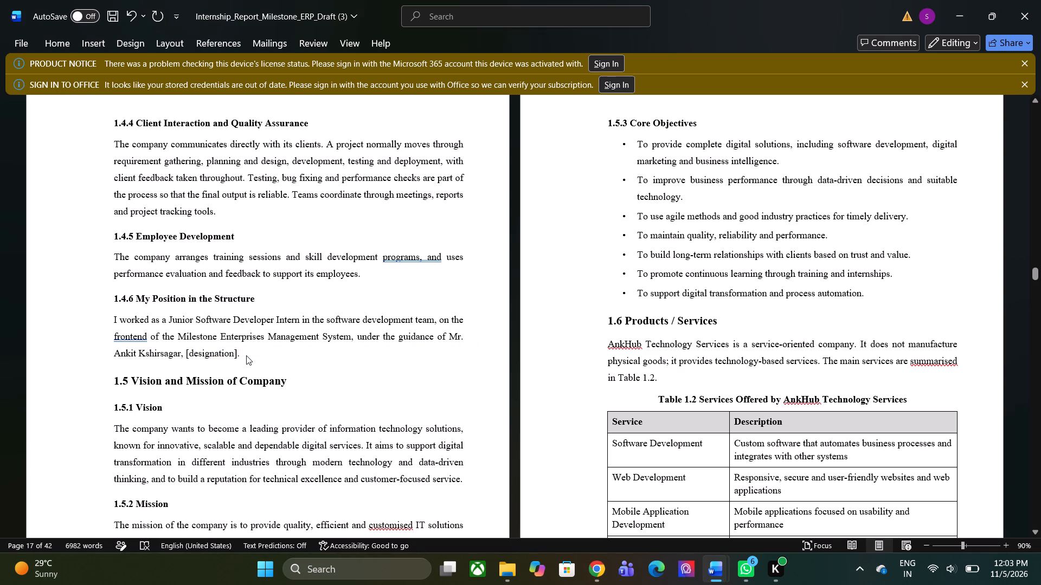
key("BackSpace")
key("BackSpace")
key("BackSpace")
key("BackSpace")
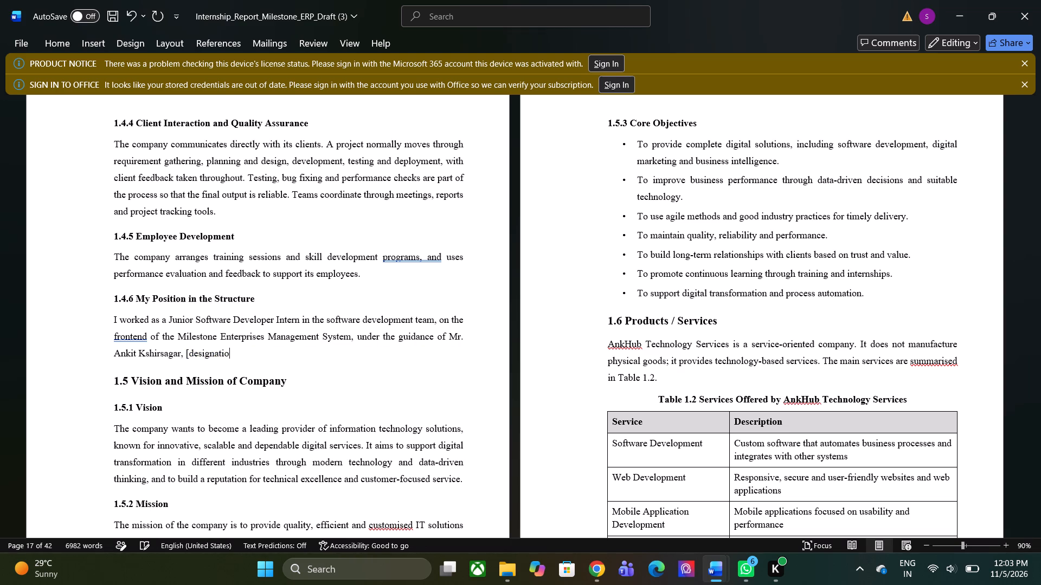
key("BackSpace")
key("BackSpace")
key("BackSpace")
key("BackSpace")
key("BackSpace")
key("BackSpace")
key("BackSpace")
key("BackSpace")
key("BackSpace")
key("BackSpace")
key("BackSpace")
type("[]")
key("Left")
key("space")
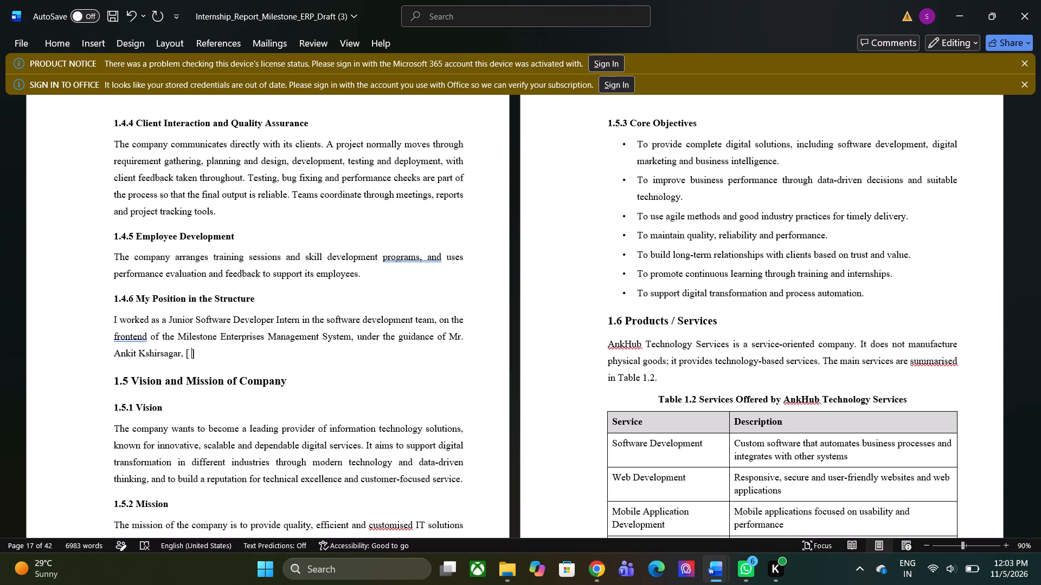
key("BackSpace")
key("n")
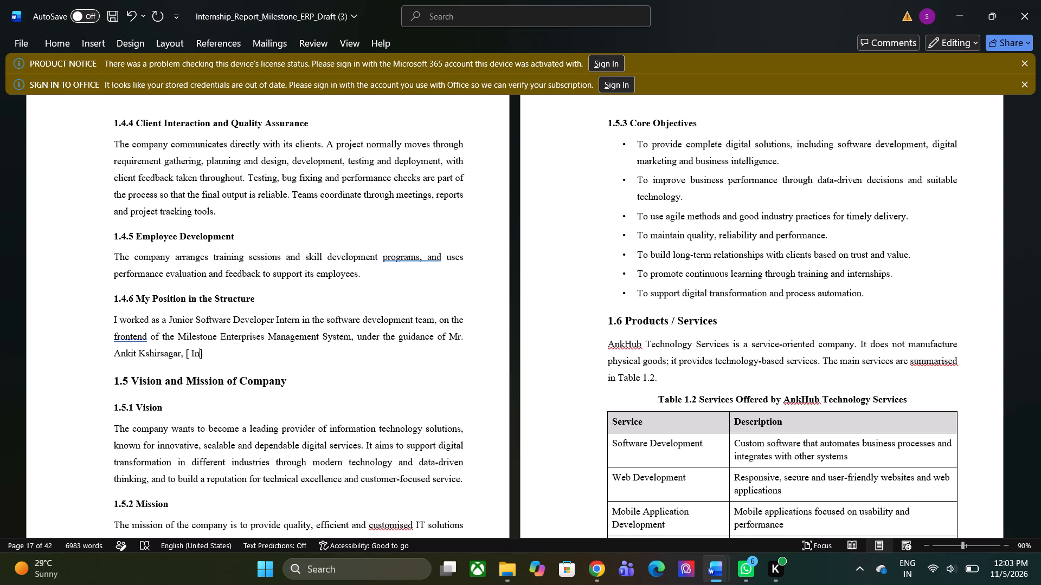
type("dusr")
key("BackSpace")
type("try")
key("space")
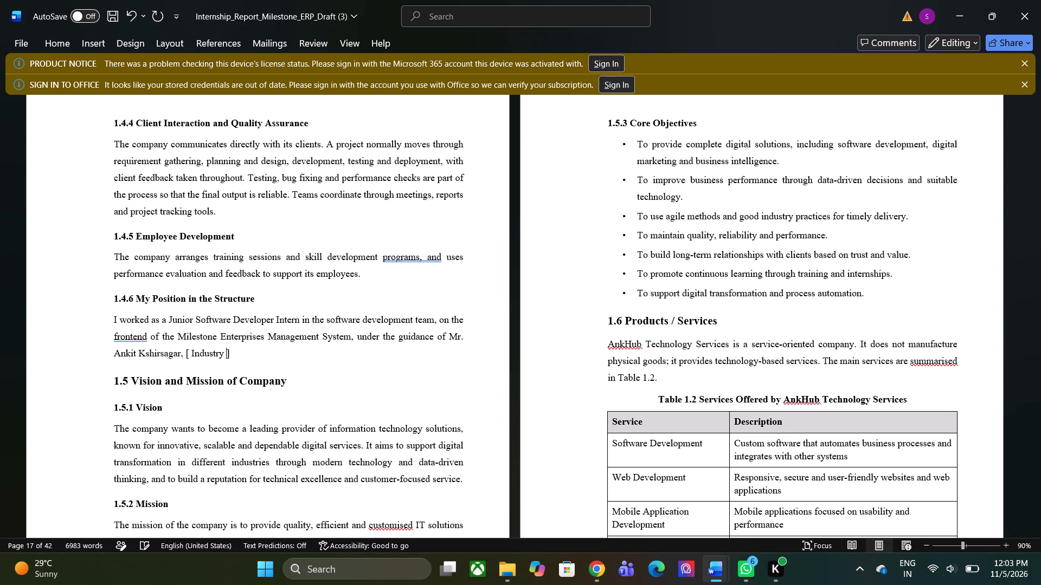
key("g")
type("uide")
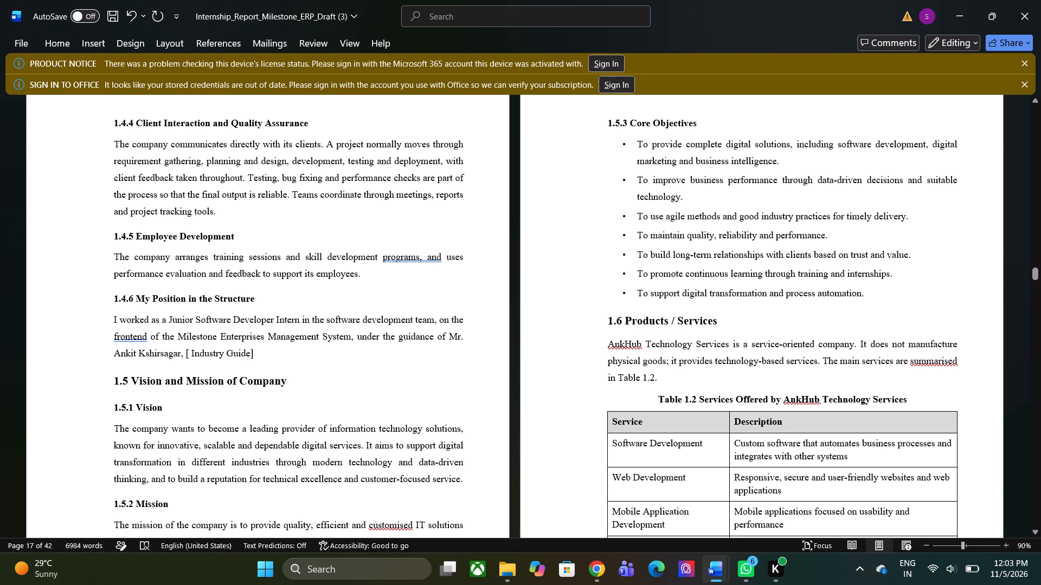
Add a comma after "[ Industry Guide]" at the end of section 1.4.6.
left_click(260, 354)
key("comma")
Review the rest of Chapter 1, from section 1.4.6 through the services table in 1.6, for remaining highlighted placeholders.
scroll(315, 369, "down", 2)
scroll(315, 369, "up", 1)
scroll(547, 343, "up", 1)
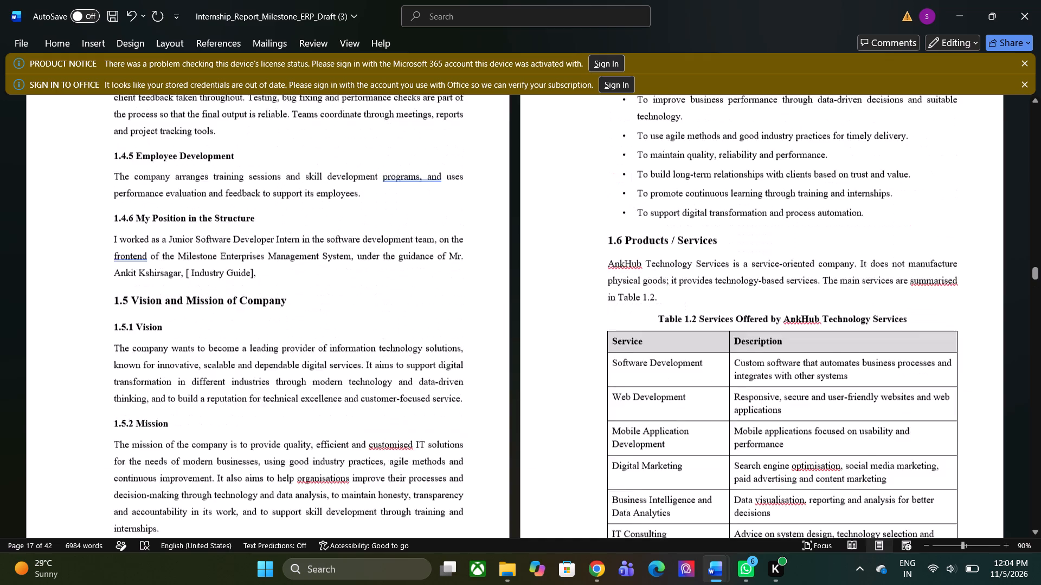
scroll(547, 343, "up", 1)
scroll(547, 343, "down", 1)
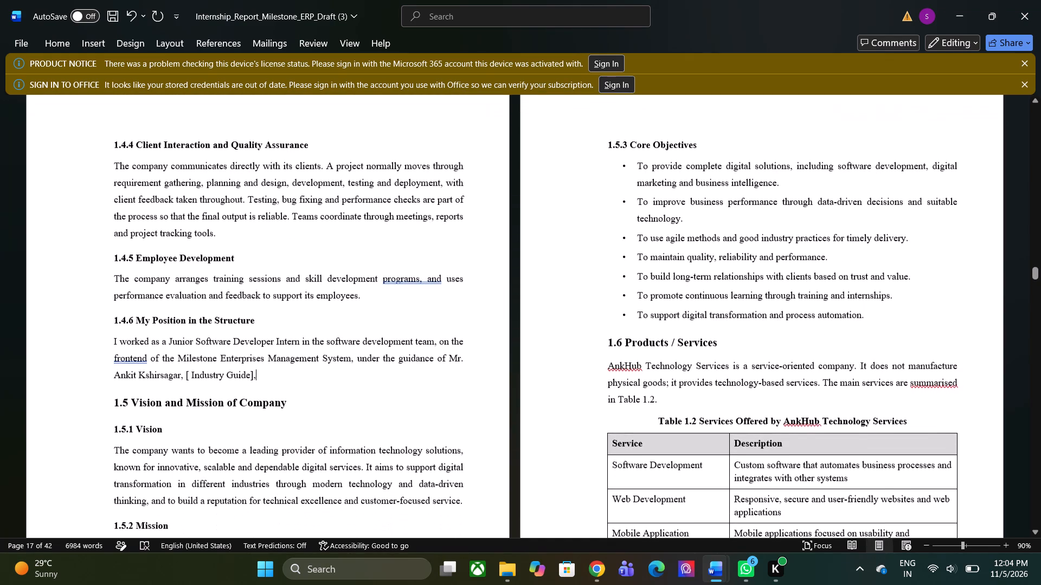
scroll(547, 343, "down", 3)
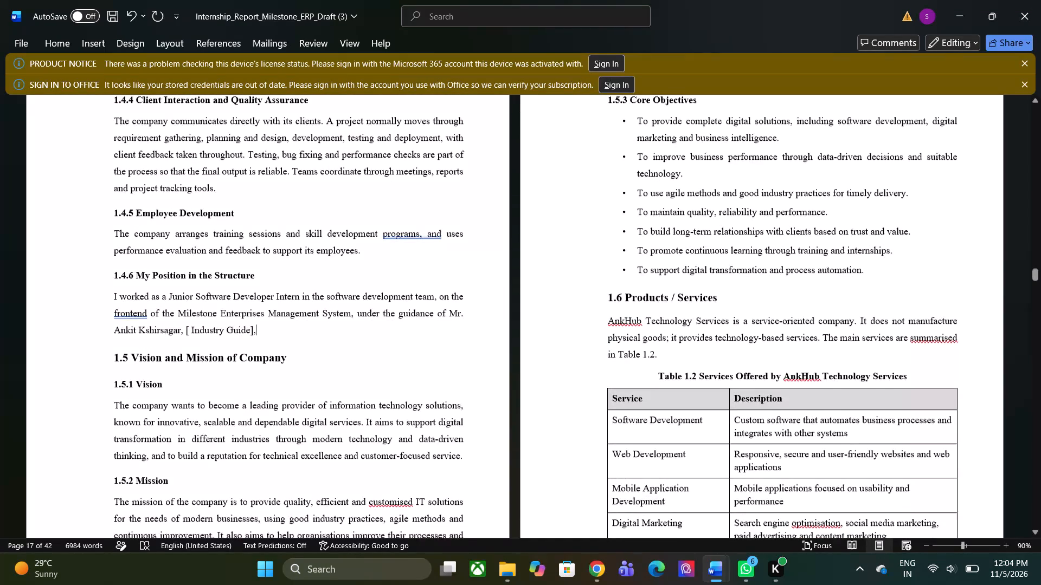
scroll(547, 343, "down", 1)
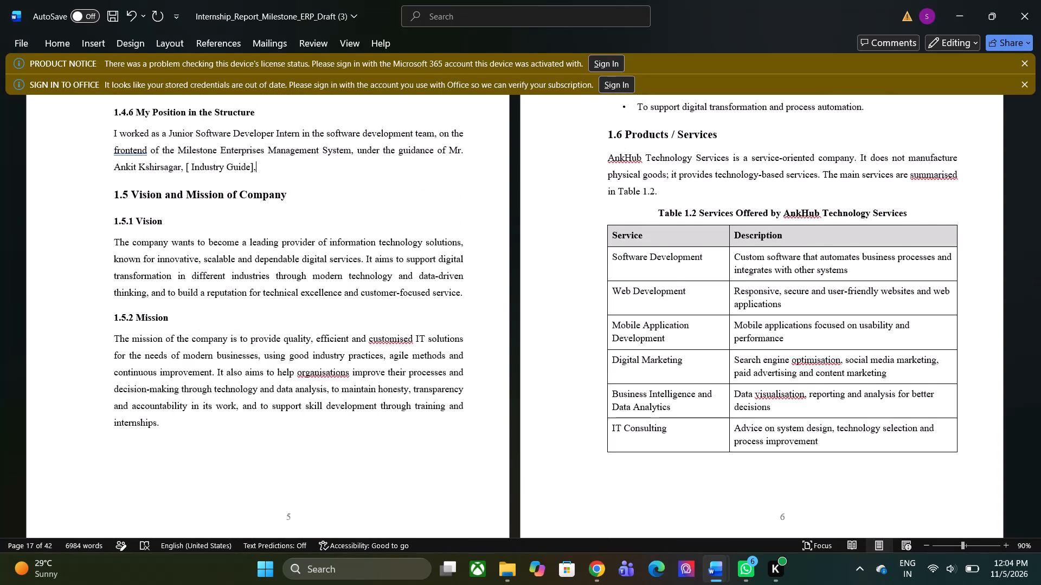
scroll(547, 343, "down", 1)
scroll(547, 343, "up", 2)
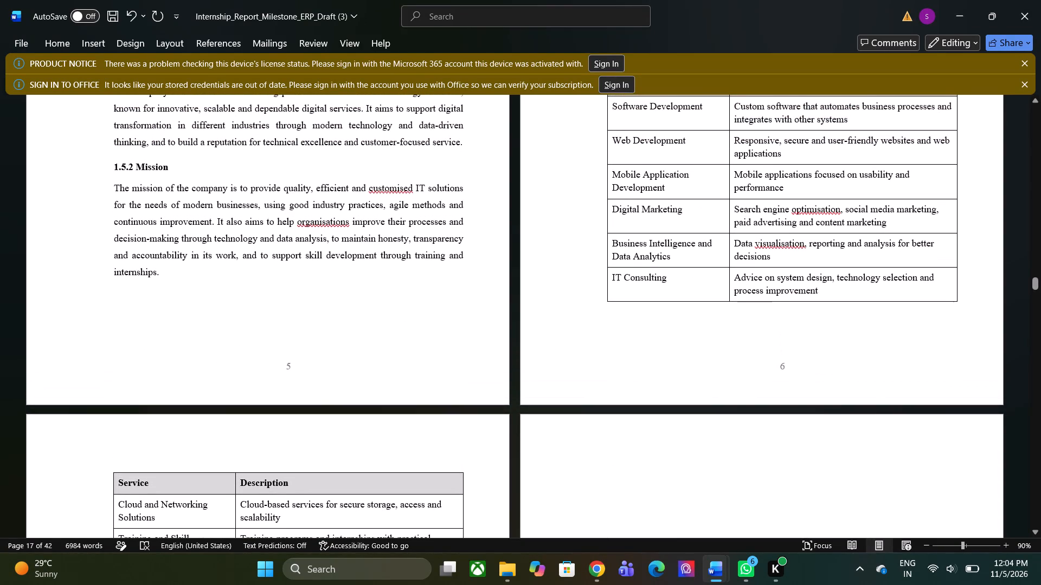
scroll(547, 343, "down", 1)
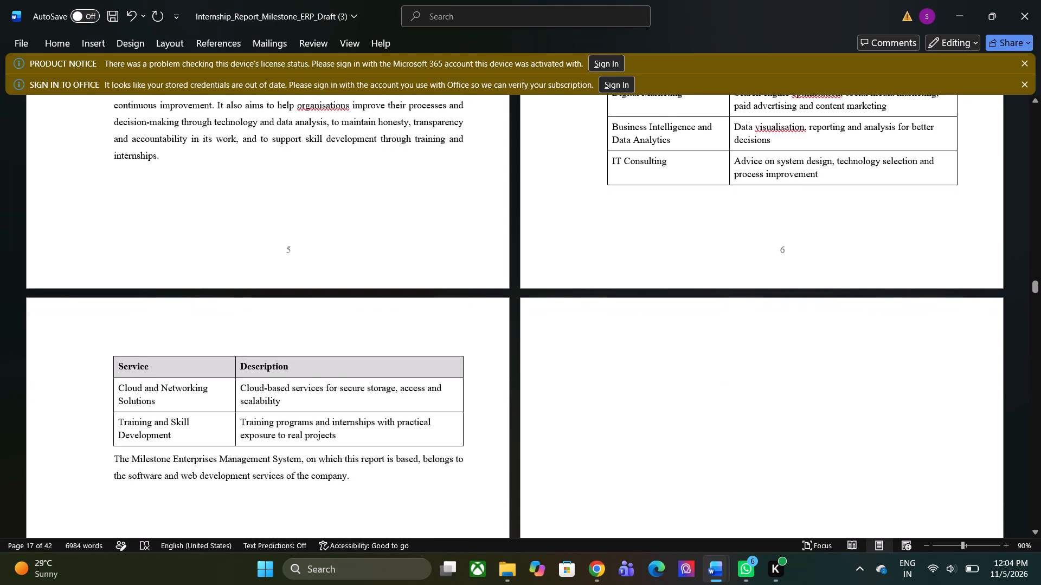
scroll(547, 343, "down", 1)
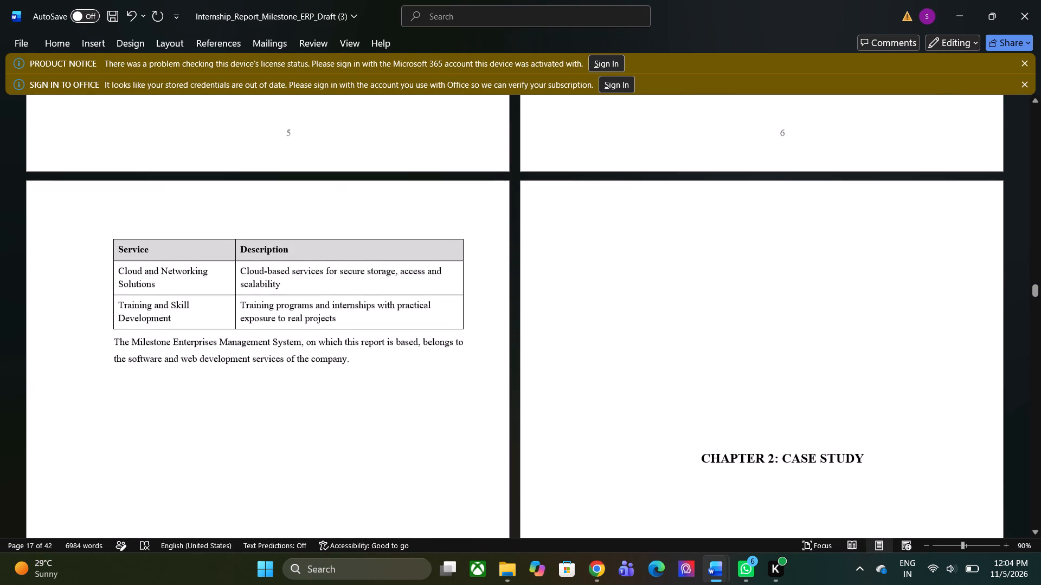
scroll(547, 343, "down", 3)
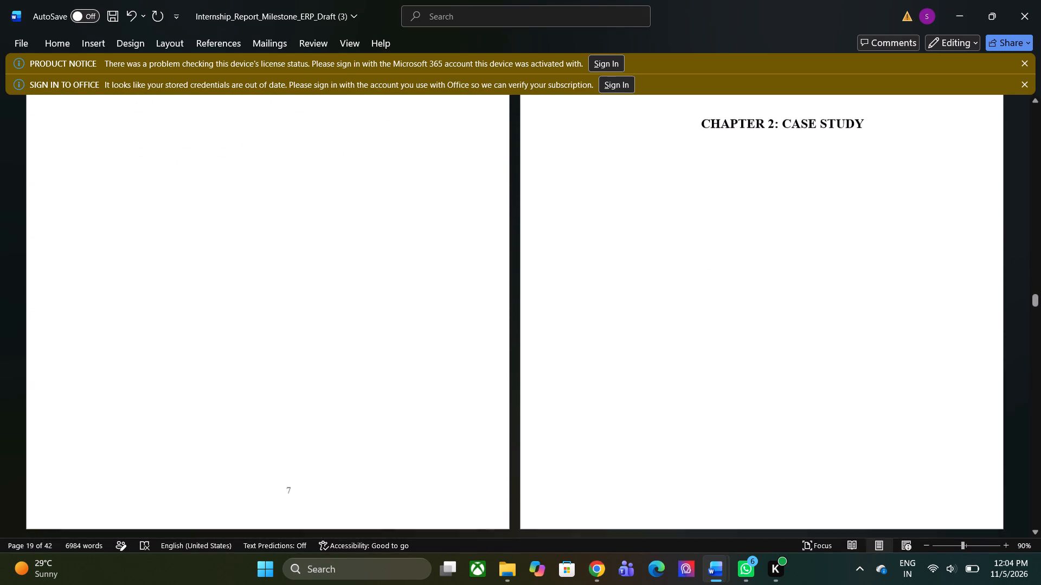
Examine the opening of Chapter 2, sections 2.1 and 2.2, including the highlighted "[1]" citation in the Introduction.
scroll(547, 343, "down", 1)
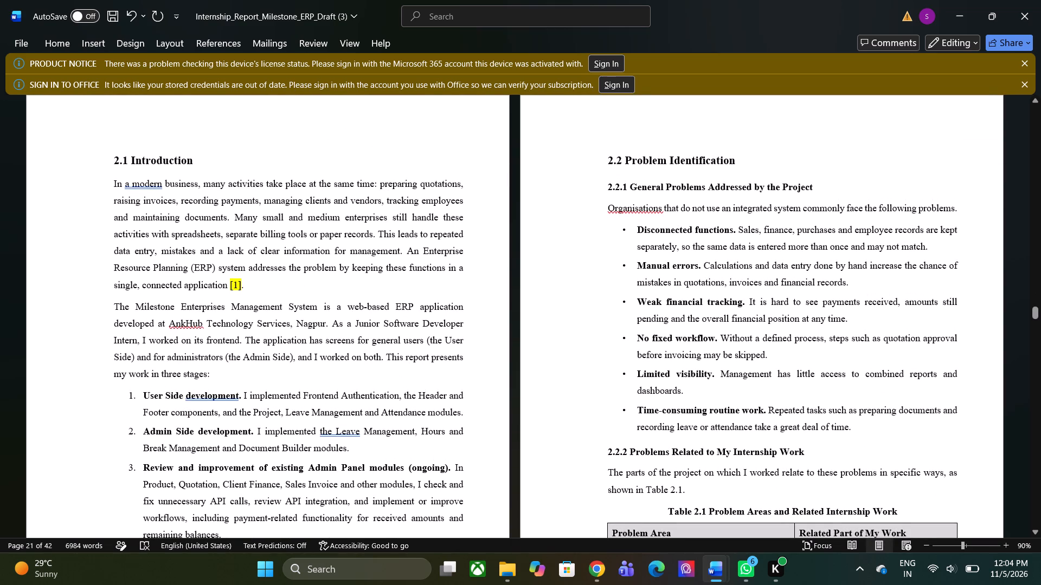
left_click(248, 289)
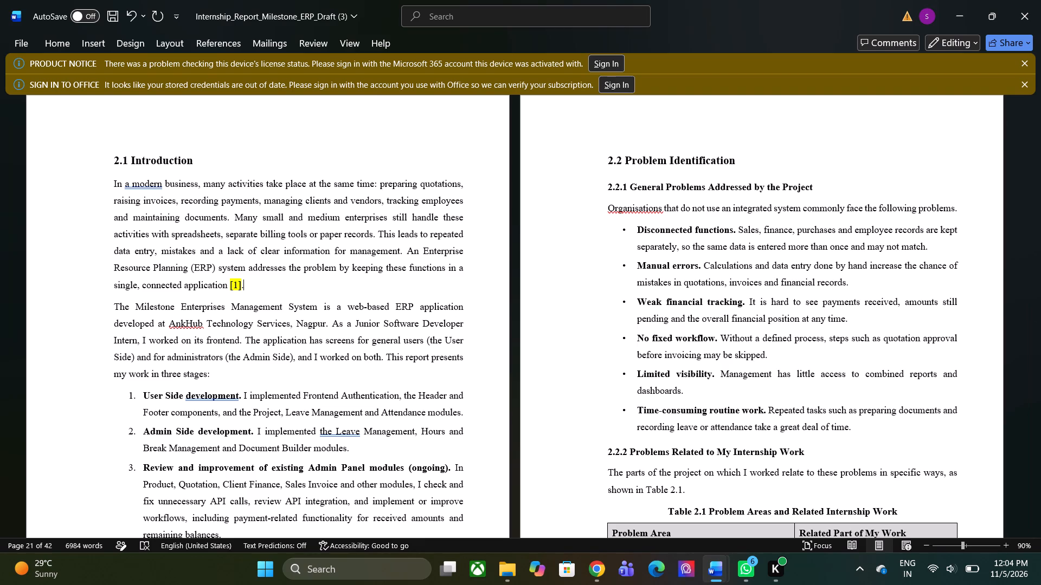
scroll(248, 289, "down", 1)
scroll(248, 289, "up", 1)
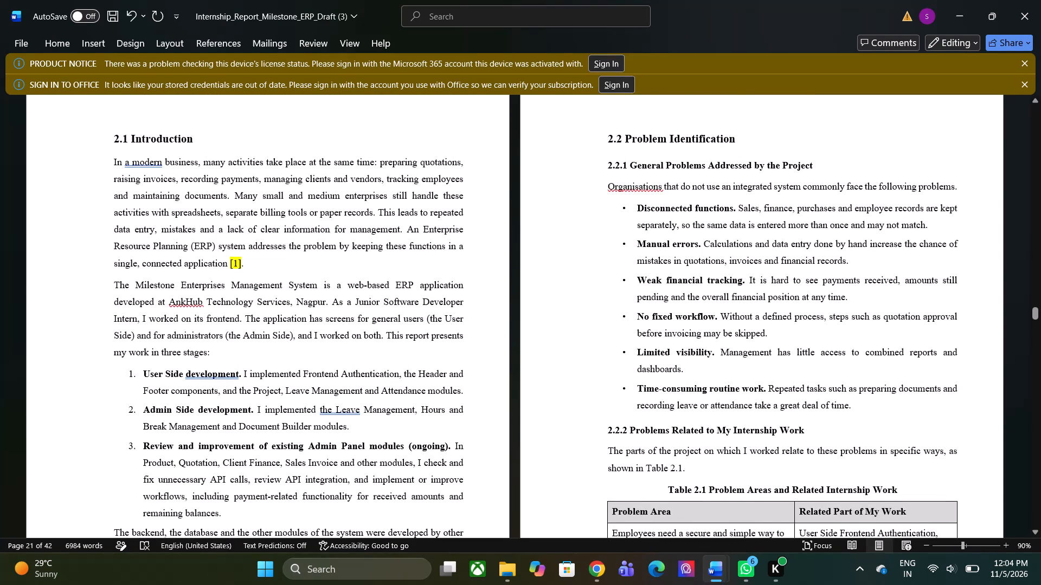
scroll(248, 289, "up", 4)
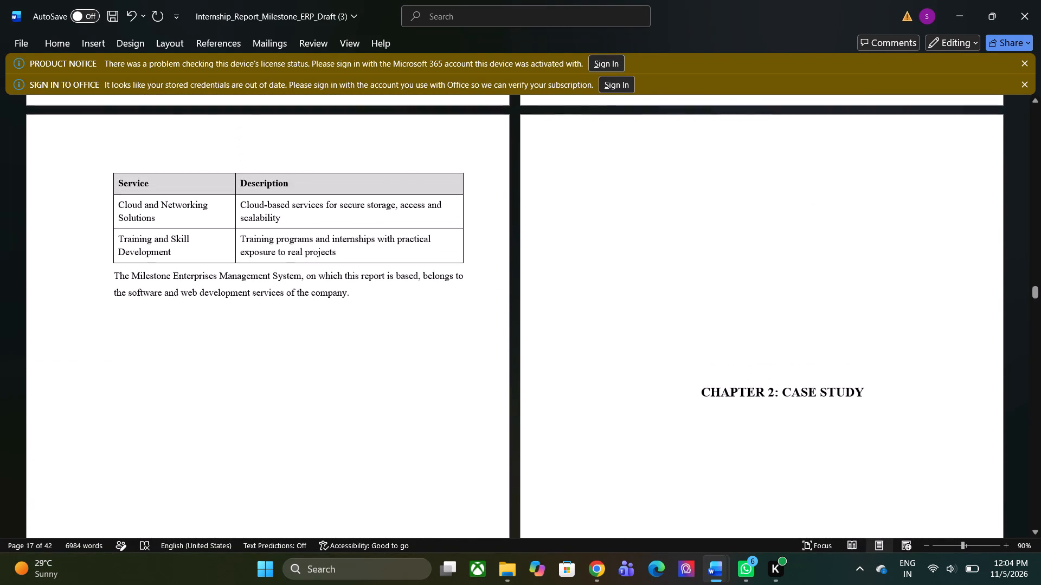
scroll(248, 289, "down", 3)
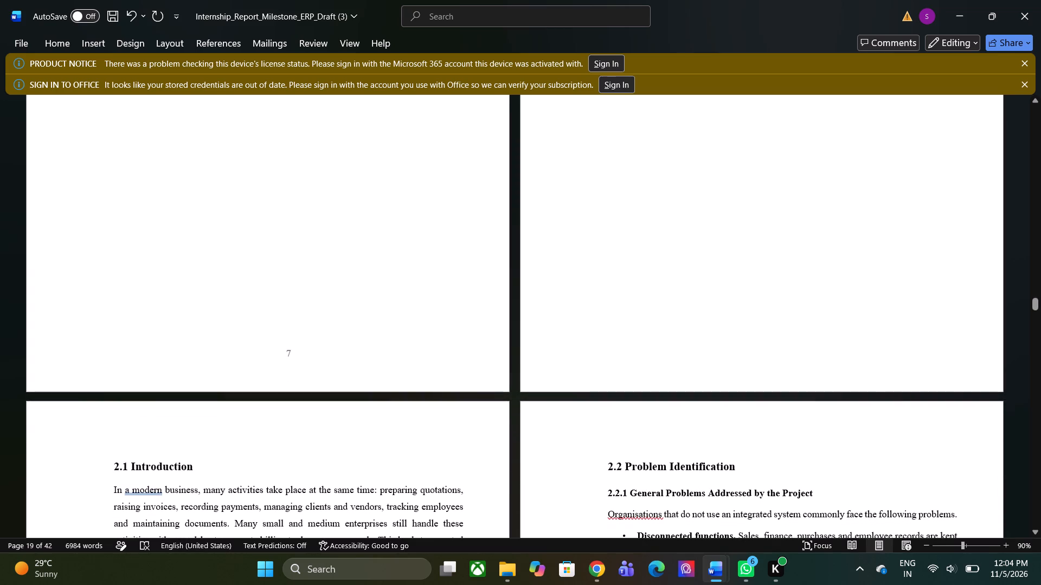
scroll(248, 289, "down", 2)
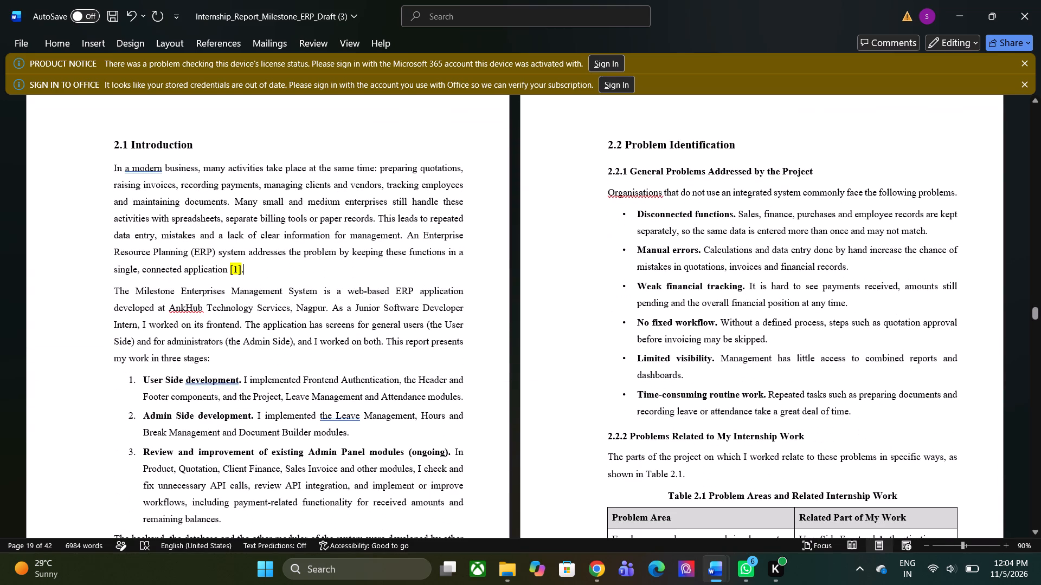
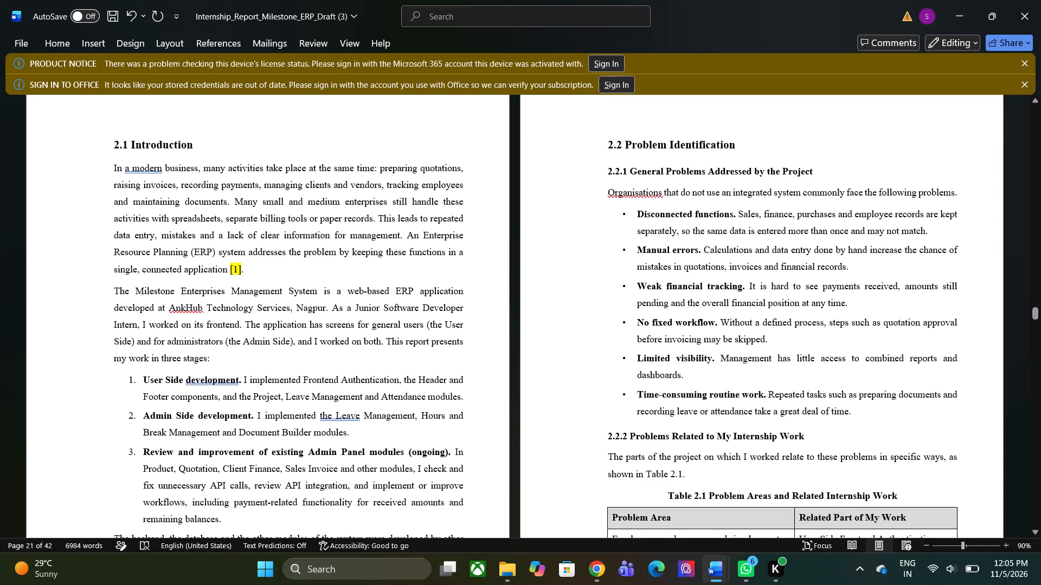
Delete the highlighted "[1]" citation after "single, connected application" in the first paragraph of section 2.1 Introduction.
left_click(249, 267)
key("Left")
key("BackSpace")
key("BackSpace")
key("BackSpace")
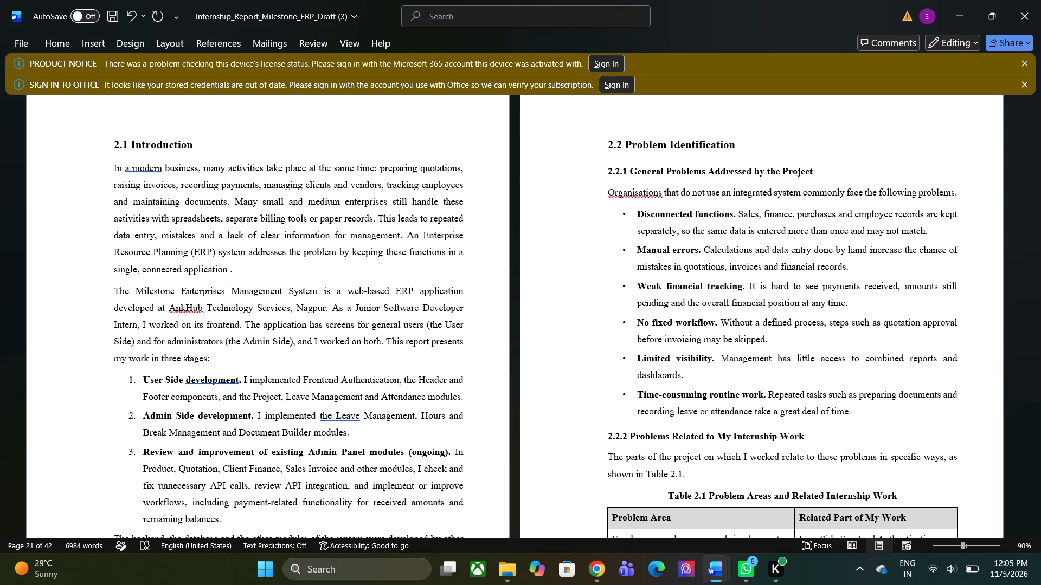
Delete the highlighted "[confirm]" placeholder and the space before it after "members of the team" in section 2.1 Introduction.
scroll(262, 300, "down", 1)
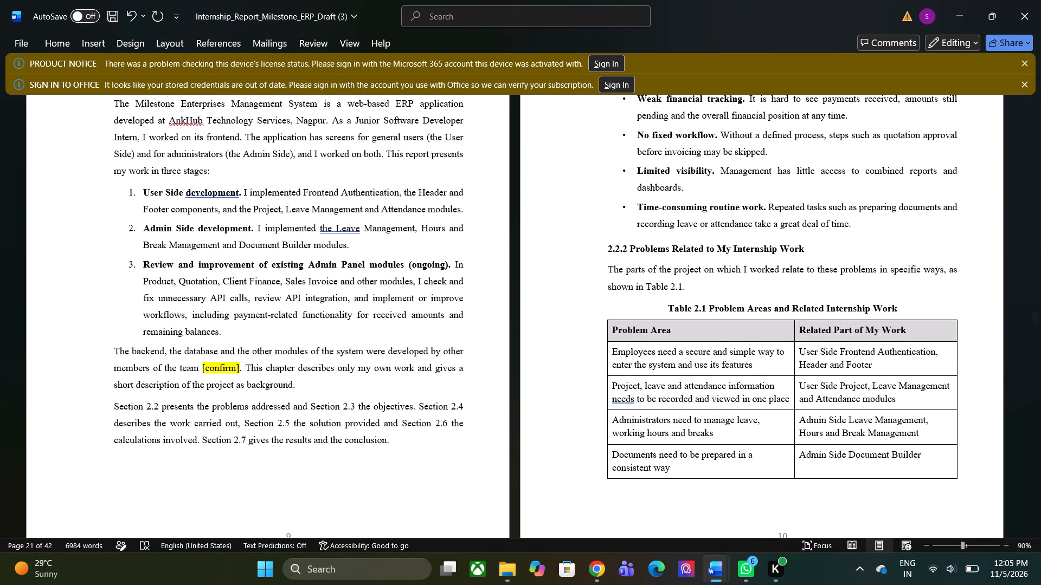
left_click(240, 371)
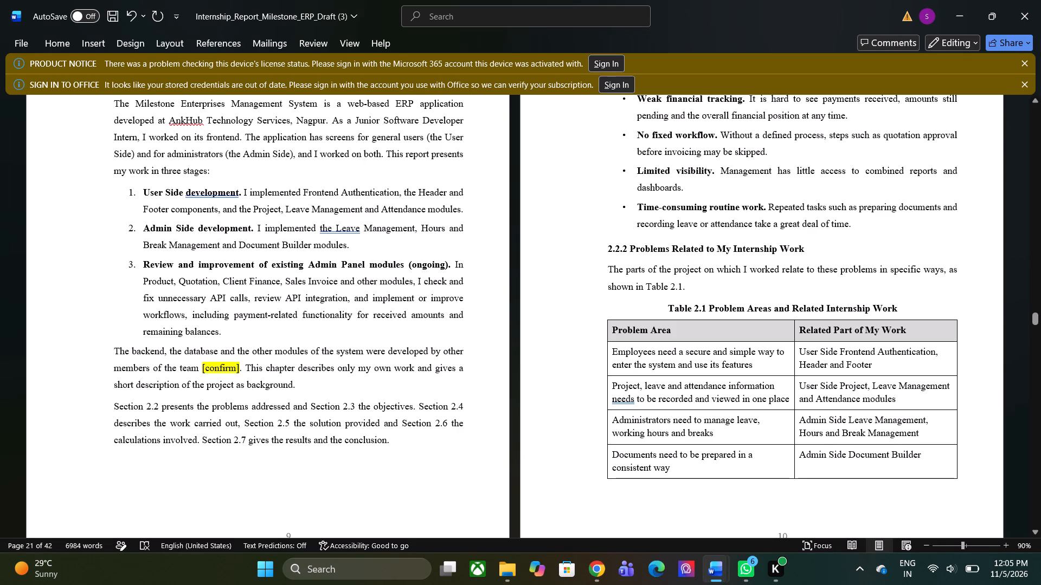
key("BackSpace")
key("BackSpace")
key("BackSpace")
key("BackSpace")
key("BackSpace")
key("BackSpace")
key("BackSpace")
key("BackSpace")
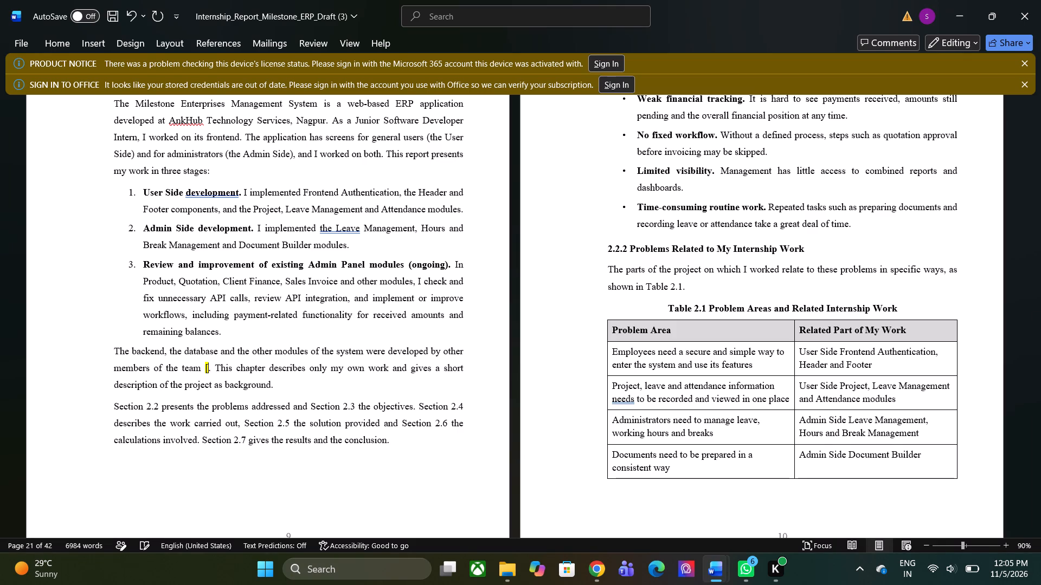
key("BackSpace")
key("BackSpace")
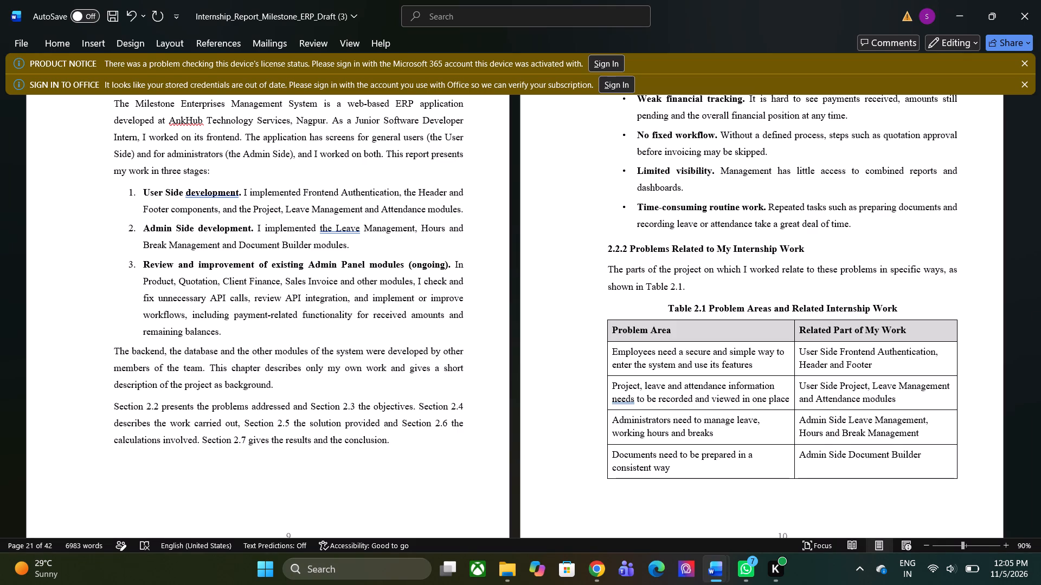
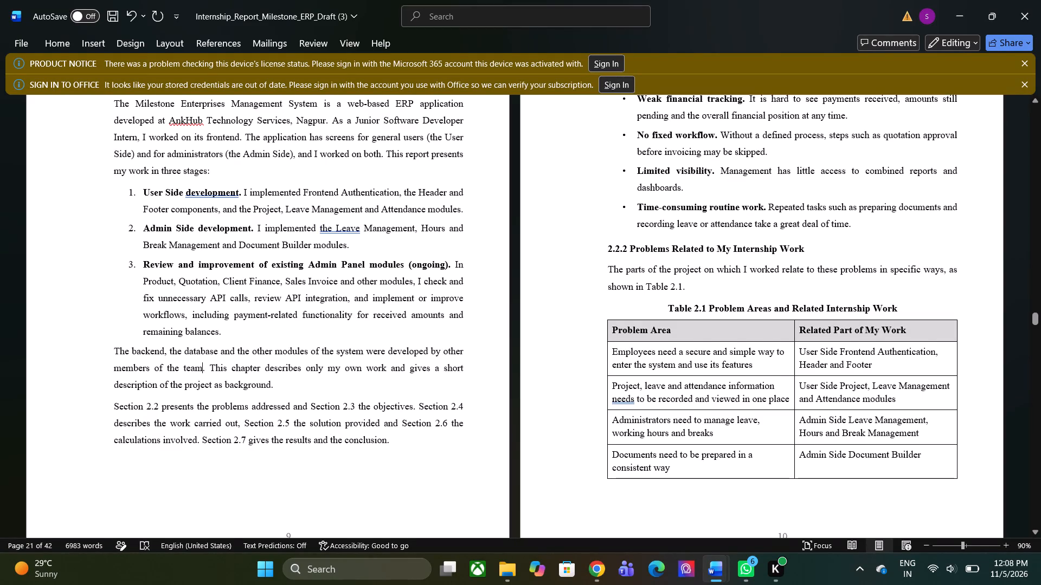
Delete the highlighted "[Confirm each row with your Industry Guide...]" note below the problem areas table, just before section 2.3 Objectives.
scroll(740, 282, "up", 1)
scroll(740, 282, "down", 1)
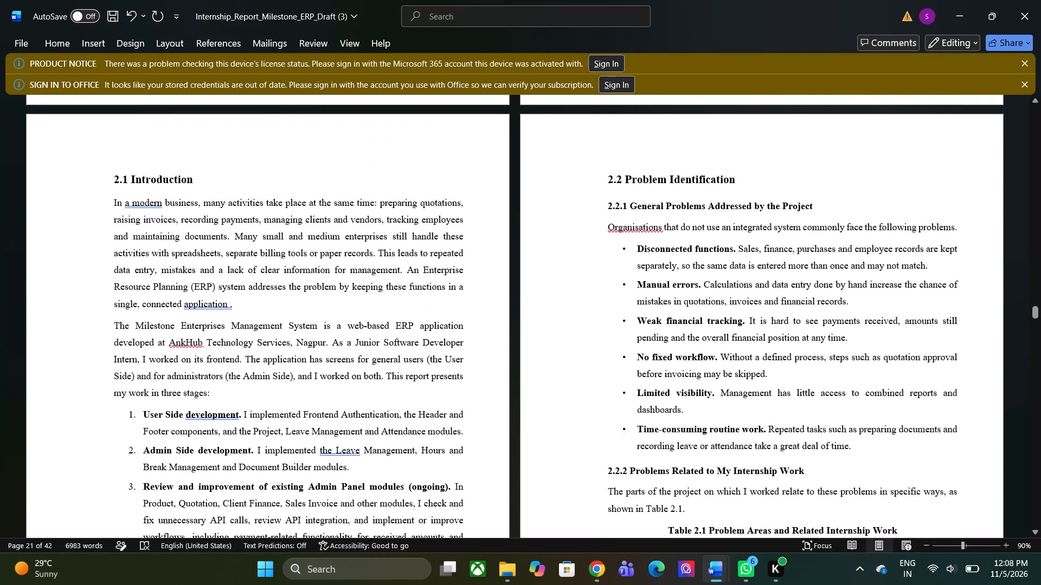
scroll(740, 282, "down", 3)
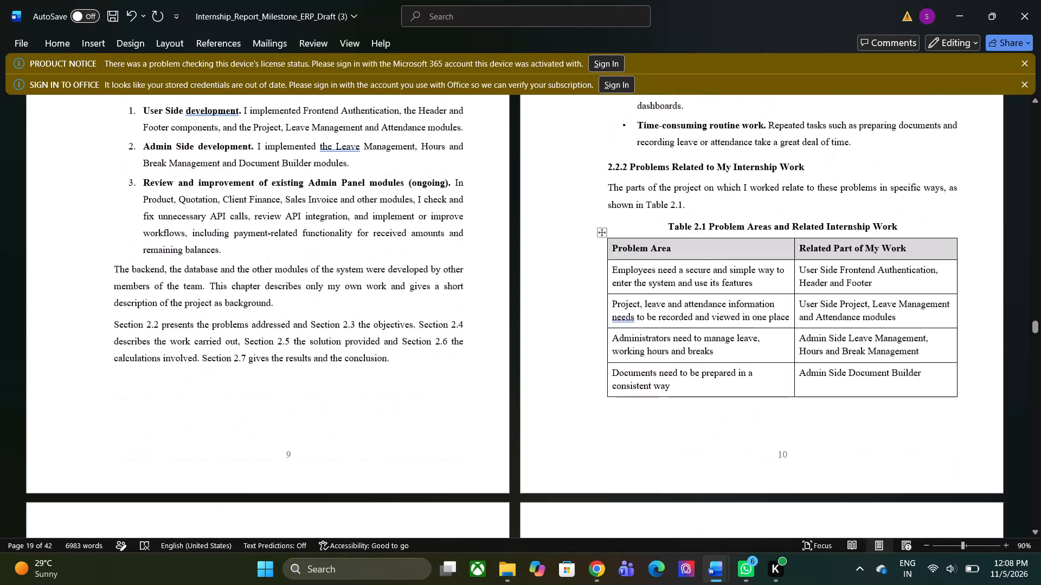
scroll(740, 282, "down", 1)
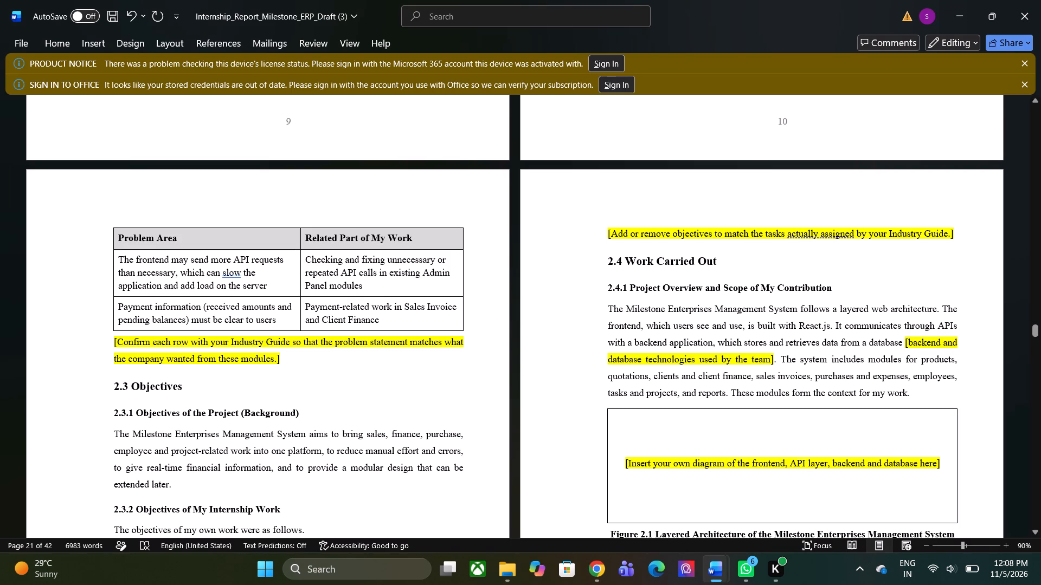
left_click_drag(285, 358, 42, 342)
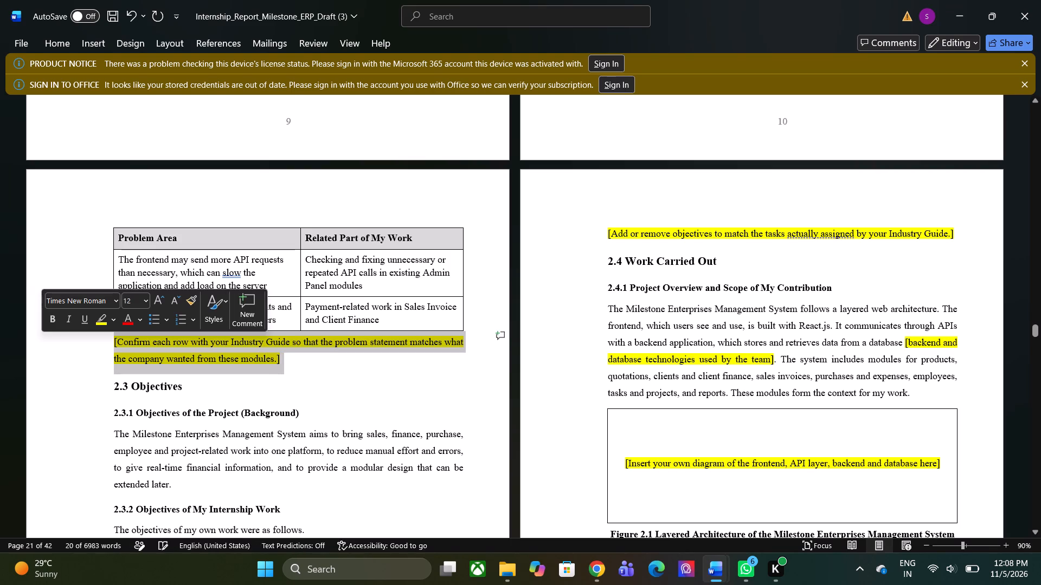
key("BackSpace")
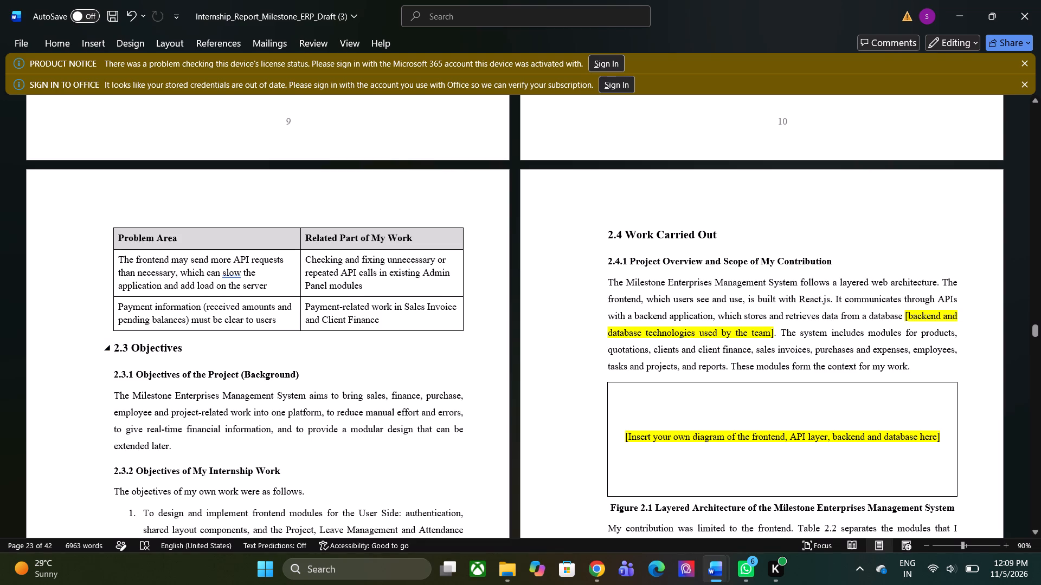
Delete the highlighted "[Add or remove objectives to match the tasks actually assigned by your Industry Guide.]" note at the end of section 2.3.2.
scroll(326, 375, "down", 1)
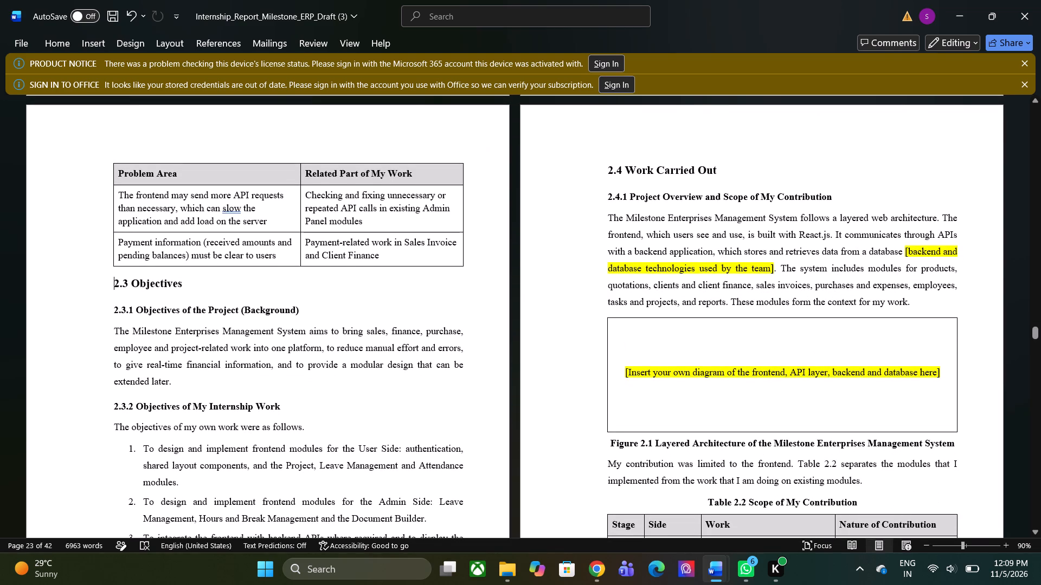
scroll(326, 375, "down", 1)
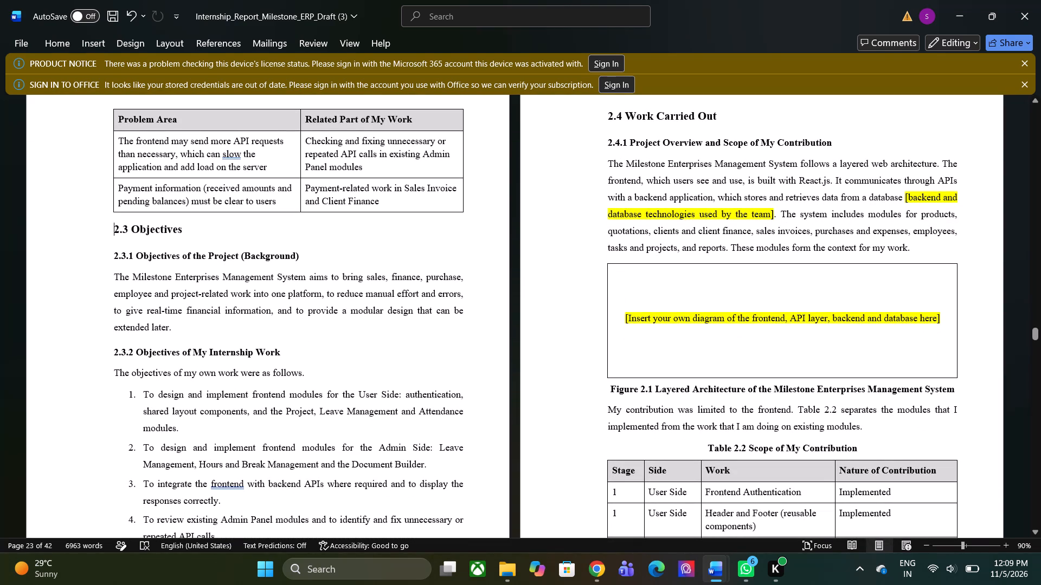
scroll(326, 375, "down", 2)
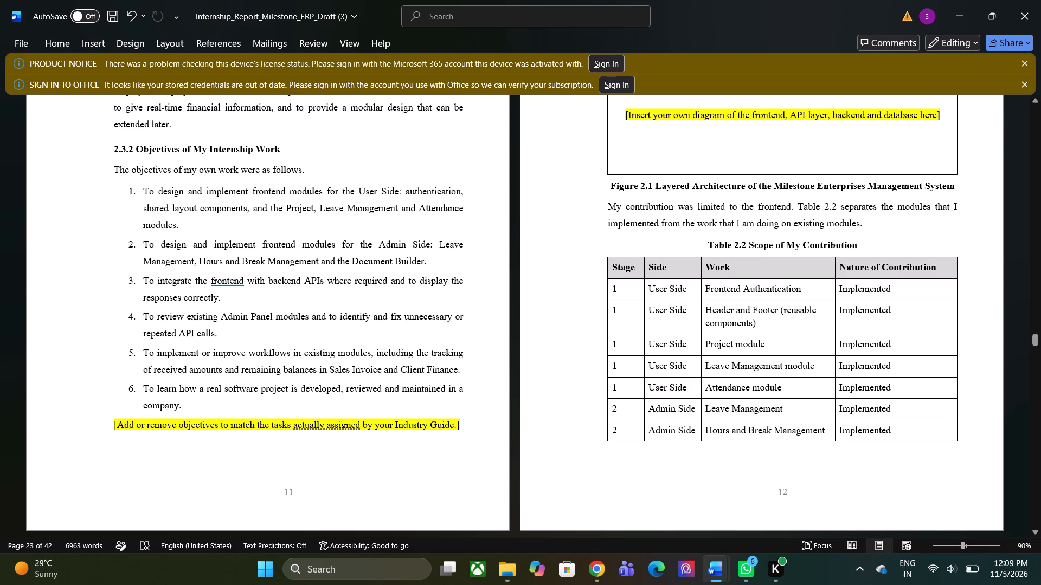
left_click_drag(110, 425, 285, 433)
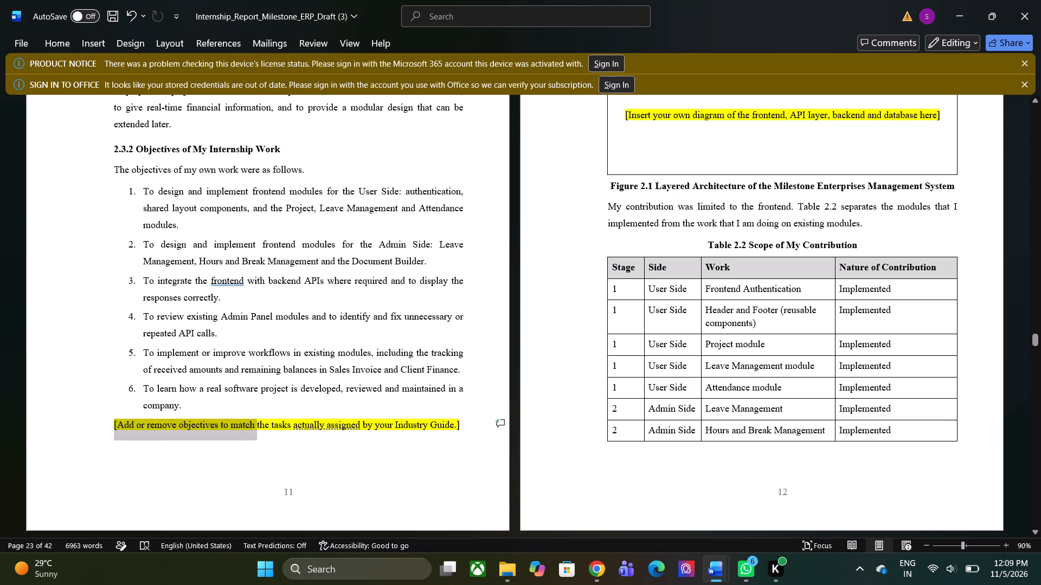
left_click_drag(285, 433, 464, 446)
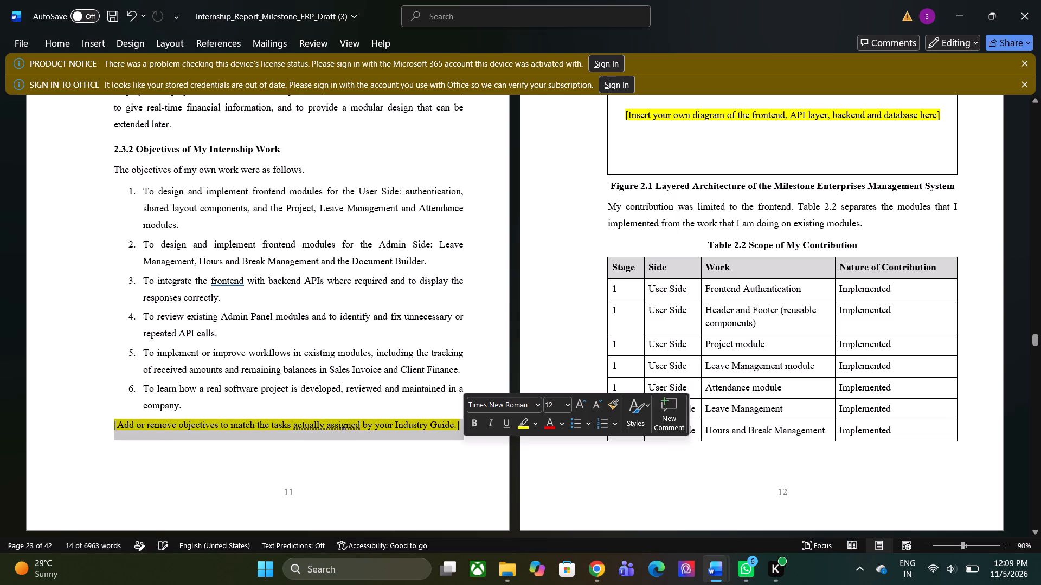
key("BackSpace")
Clear the yellow highlight from "[backend and" in the first paragraph of section 2.4.1, keeping the text.
scroll(777, 285, "left", 1)
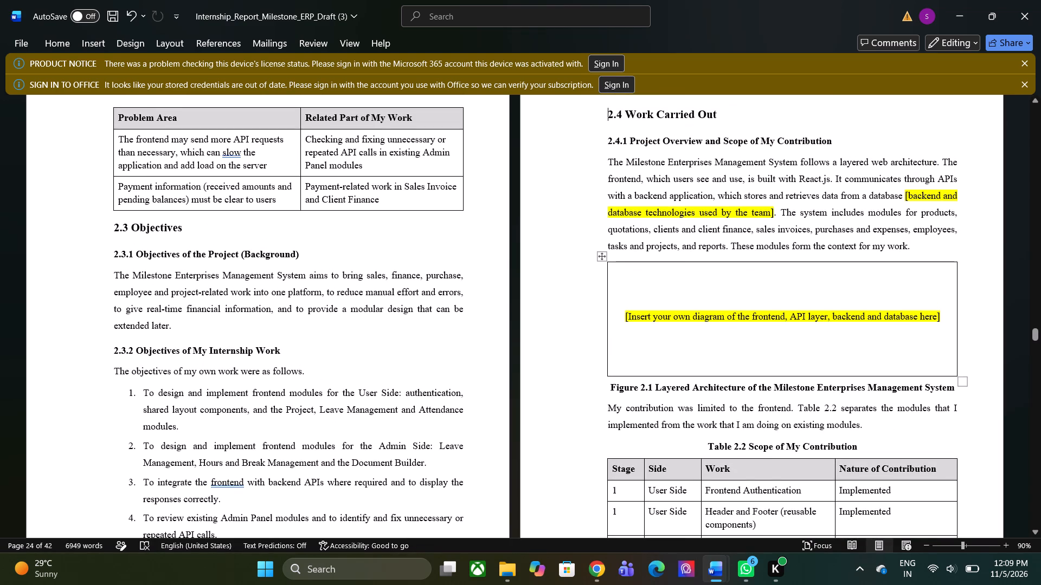
scroll(777, 285, "up", 1)
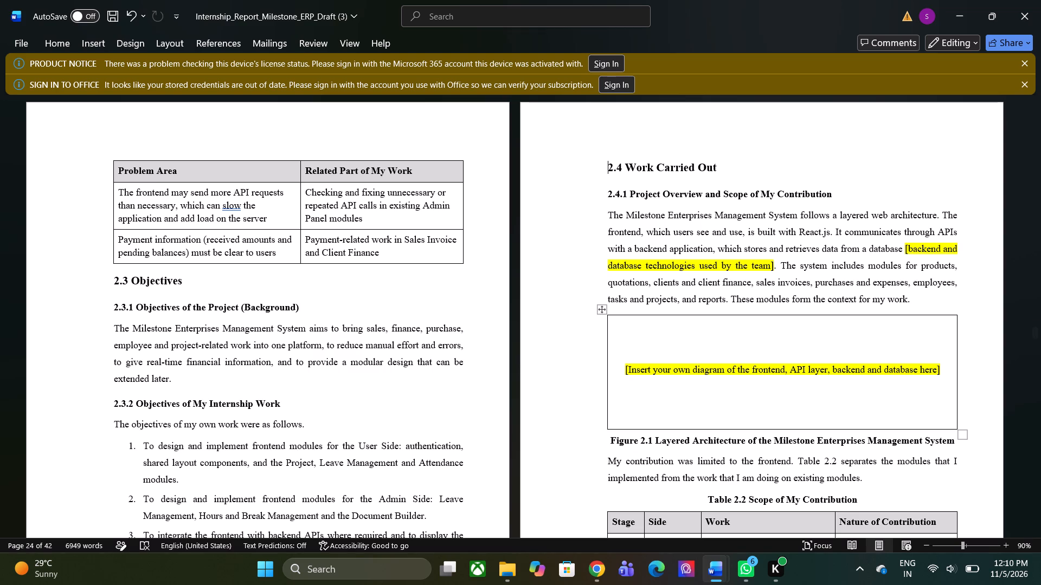
left_click(939, 252)
left_click_drag(901, 249, 943, 252)
left_click(943, 252)
left_click_drag(903, 251, 946, 253)
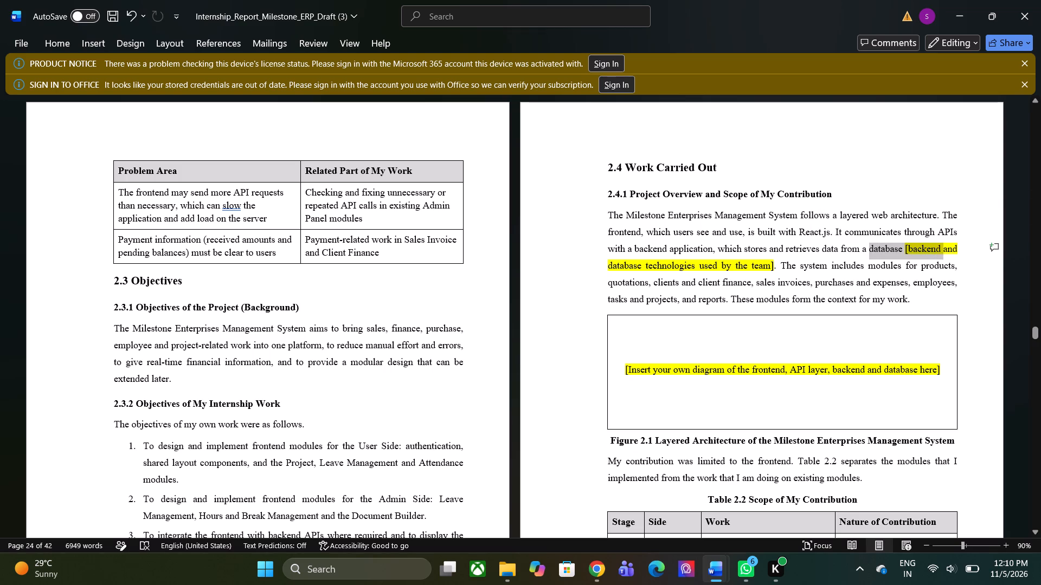
left_click_drag(946, 253, 949, 252)
left_click(949, 252)
left_click_drag(961, 249, 928, 248)
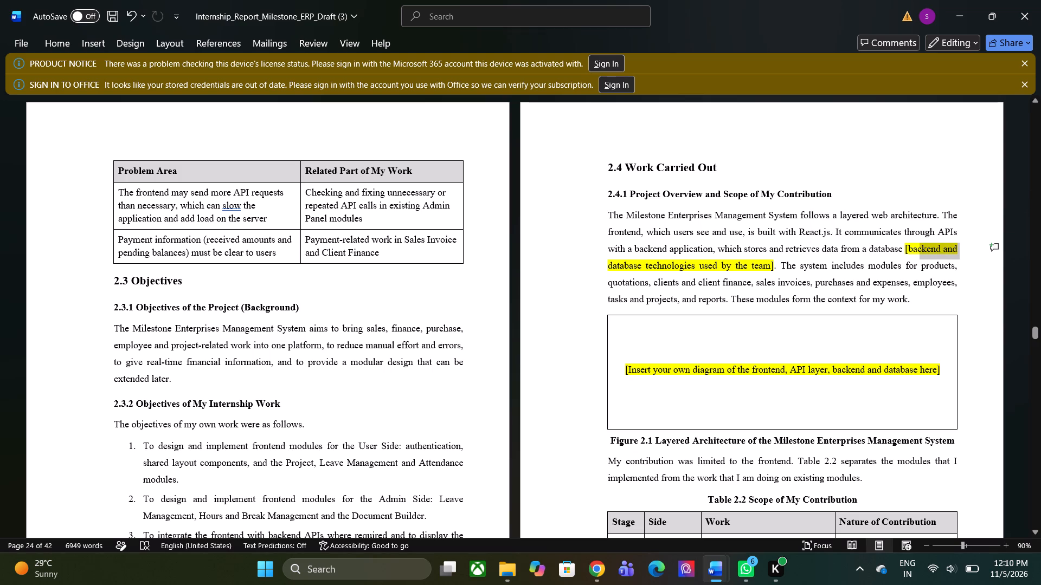
left_click_drag(928, 248, 902, 249)
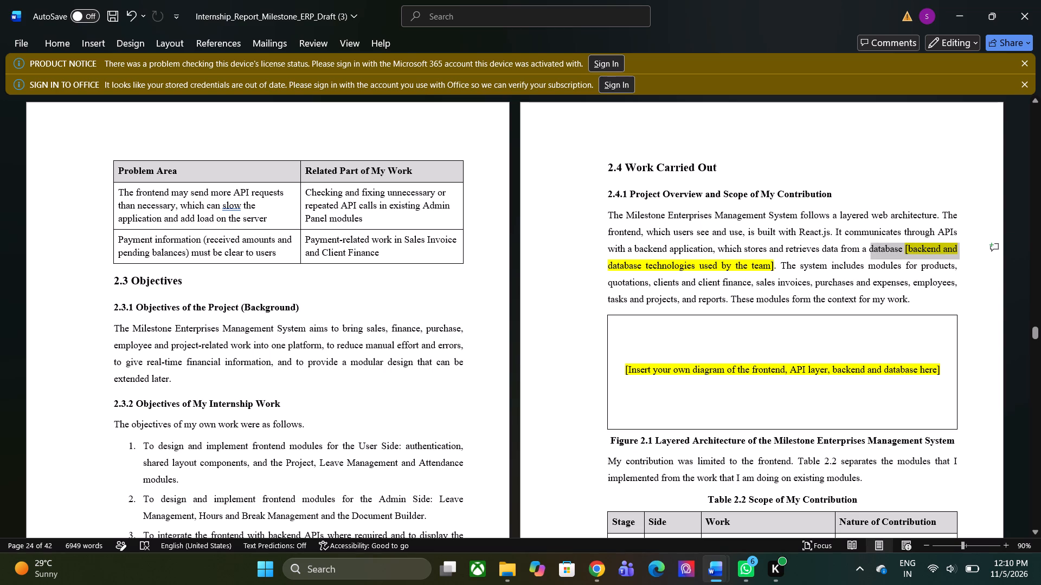
left_click_drag(902, 249, 905, 251)
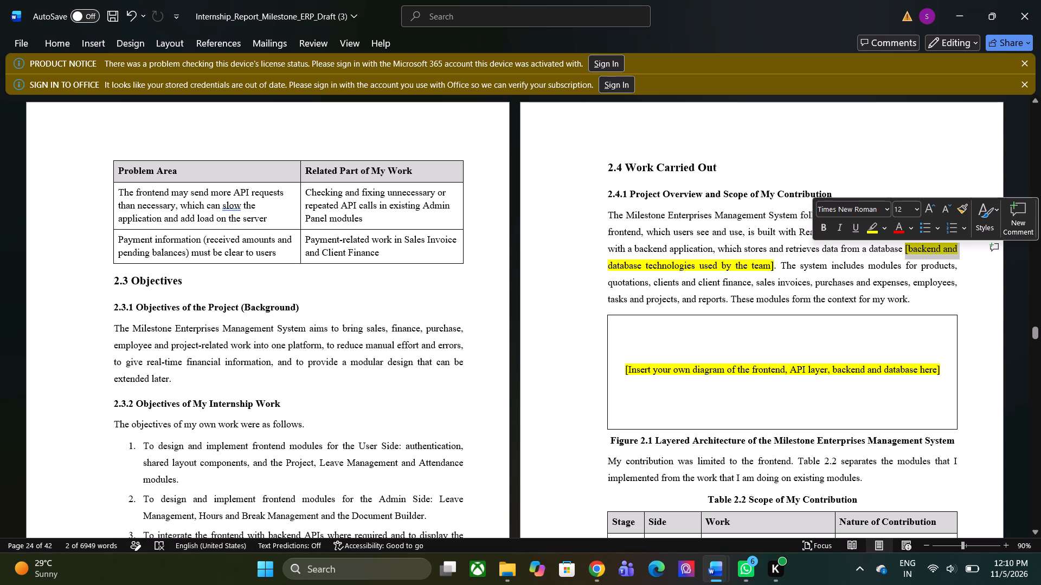
key("ctrl+space")
left_click(886, 259)
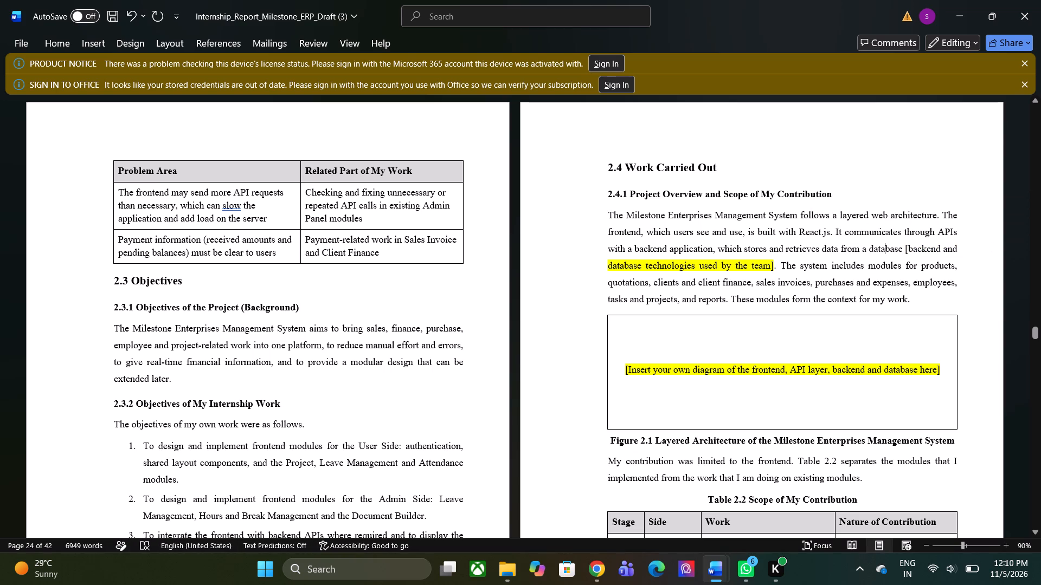
Clear the yellow highlight from the rest of that placeholder, "database technologies used by the team]", keeping the text.
left_click_drag(772, 267, 753, 267)
left_click_drag(753, 267, 597, 274)
left_click(656, 264)
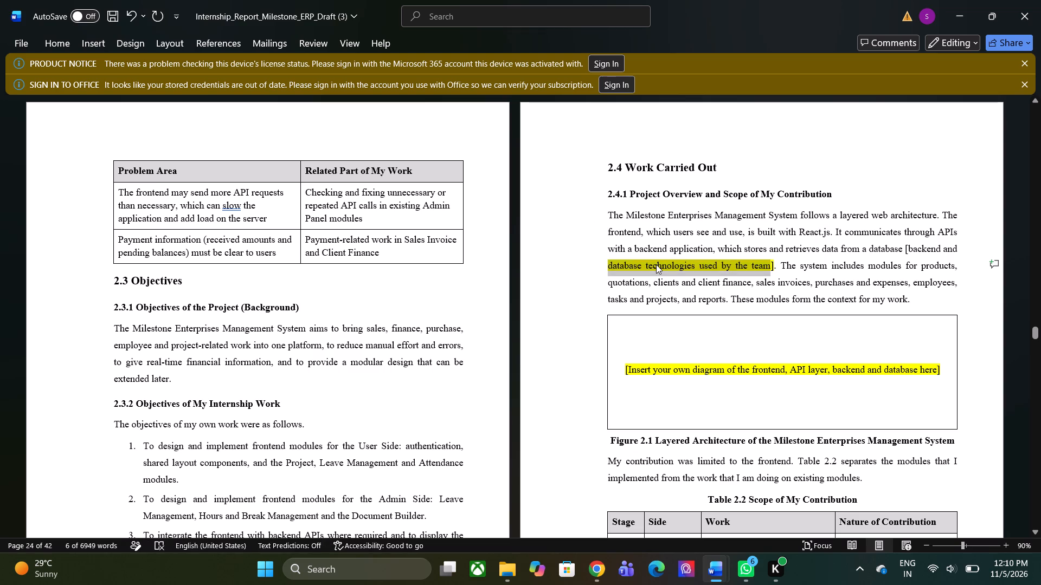
left_click_drag(600, 266, 706, 270)
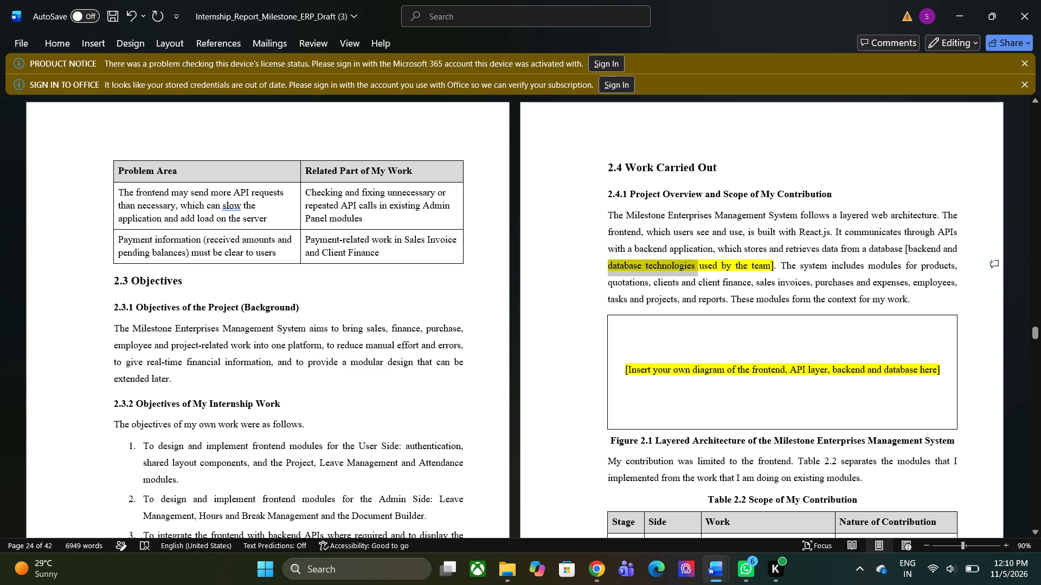
left_click_drag(706, 270, 775, 272)
key("ctrl+space")
left_click(727, 276)
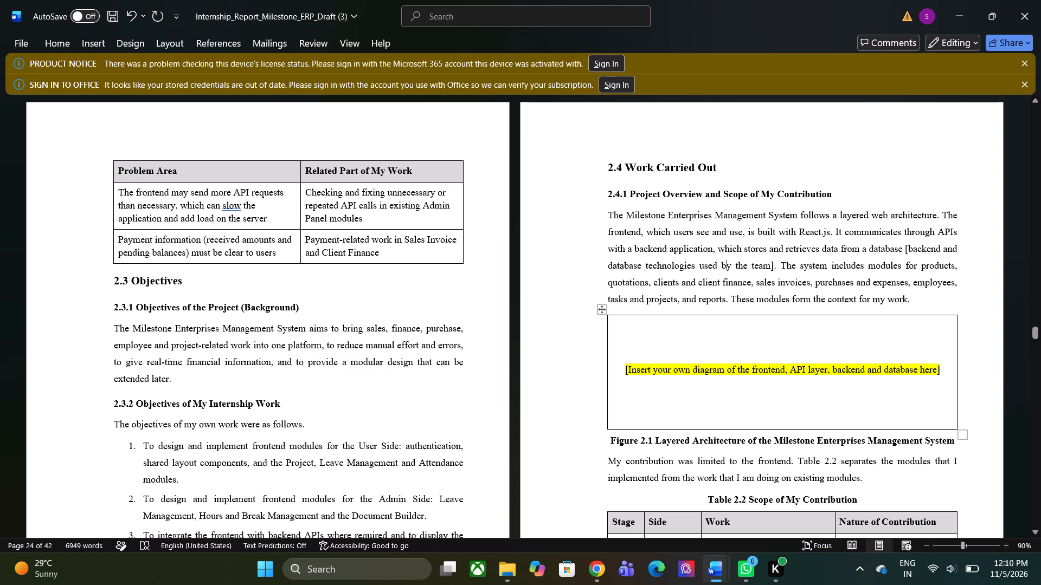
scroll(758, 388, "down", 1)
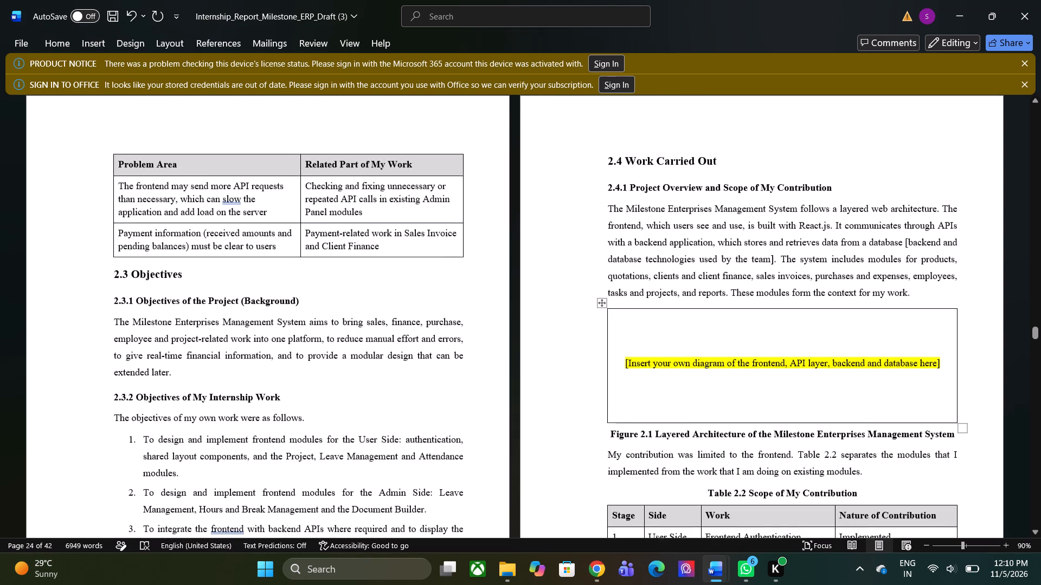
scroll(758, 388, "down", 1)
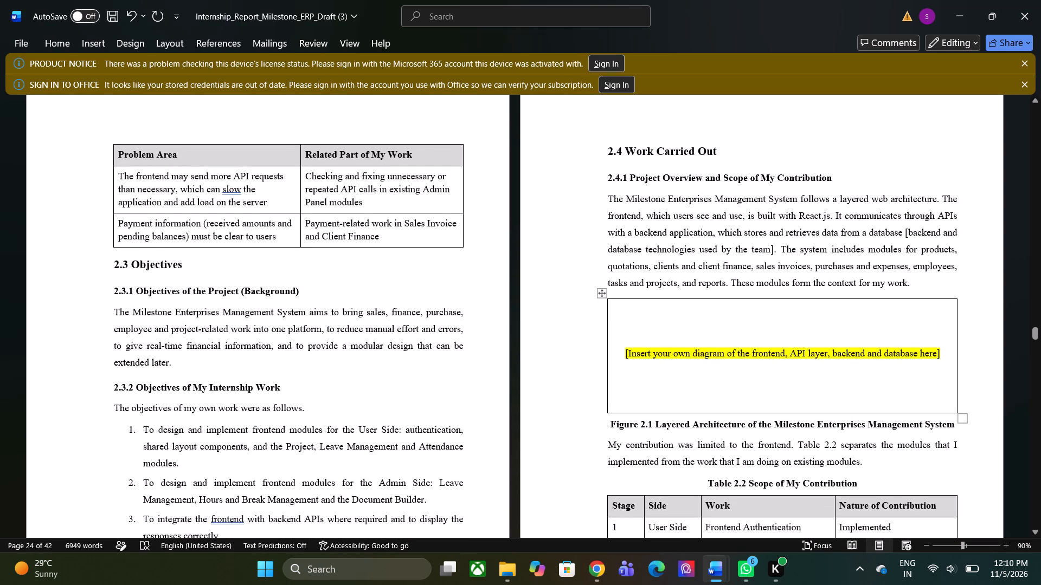
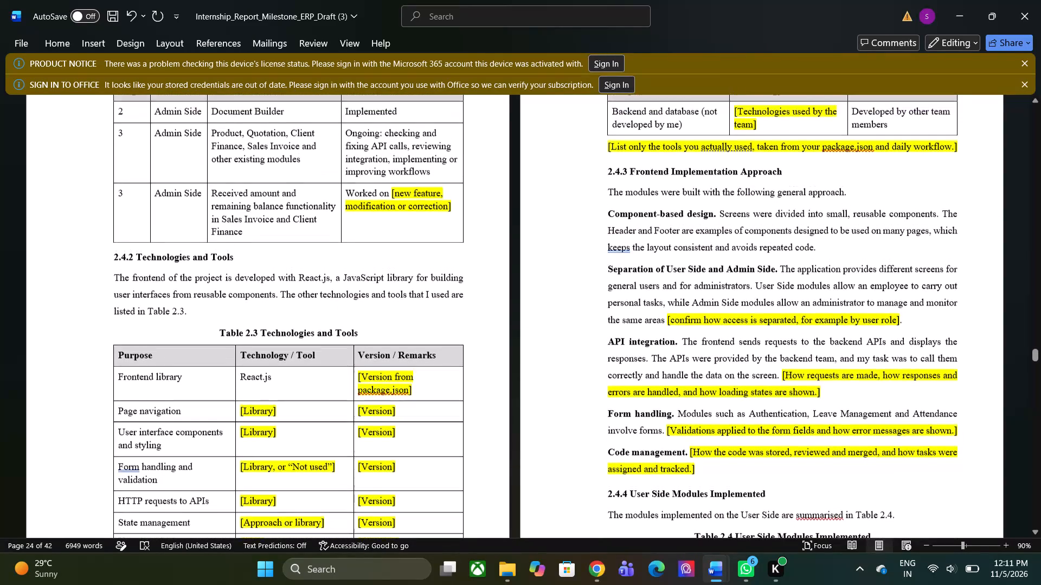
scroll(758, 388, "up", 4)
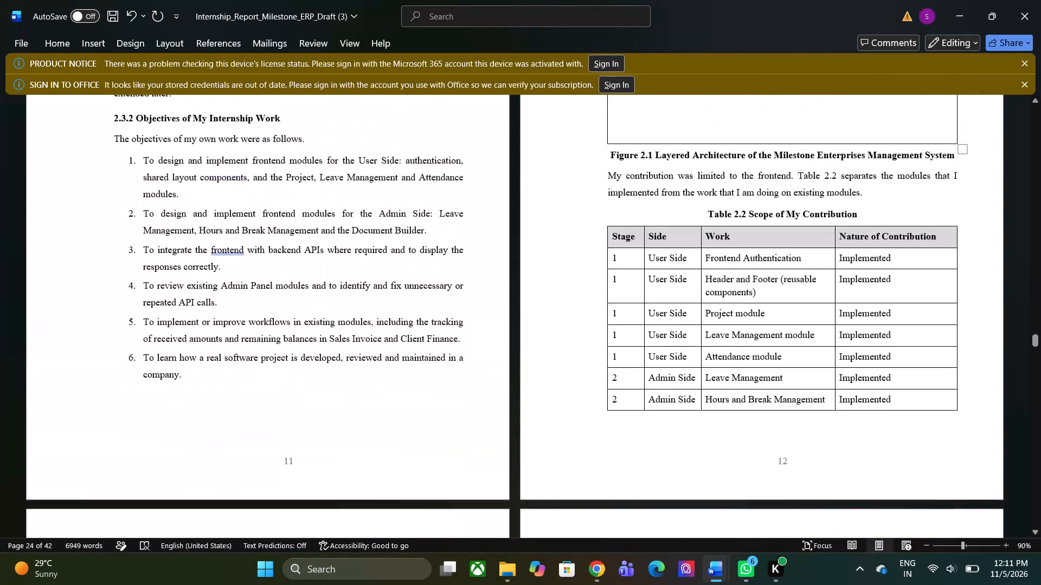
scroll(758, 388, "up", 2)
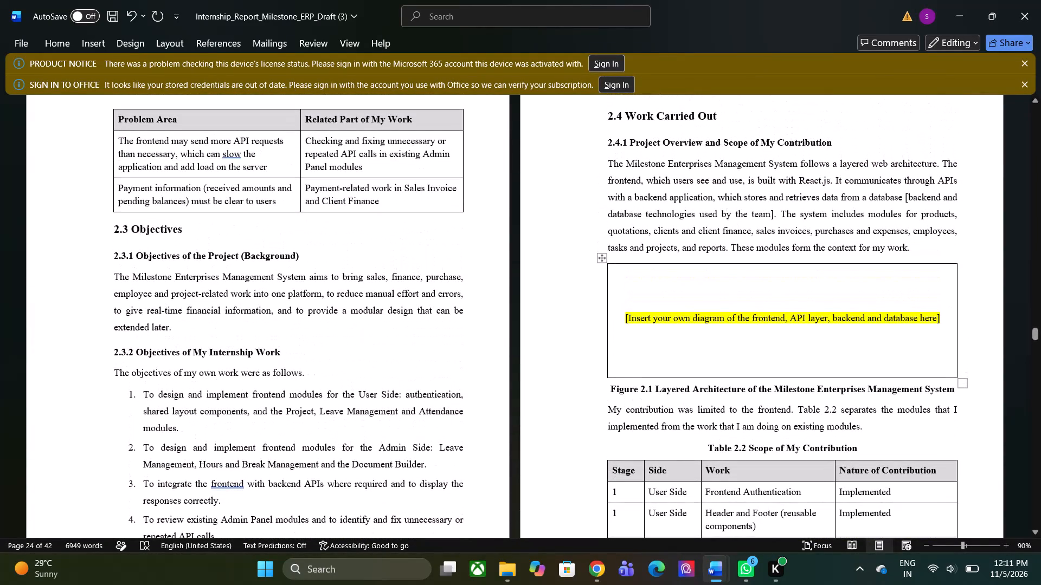
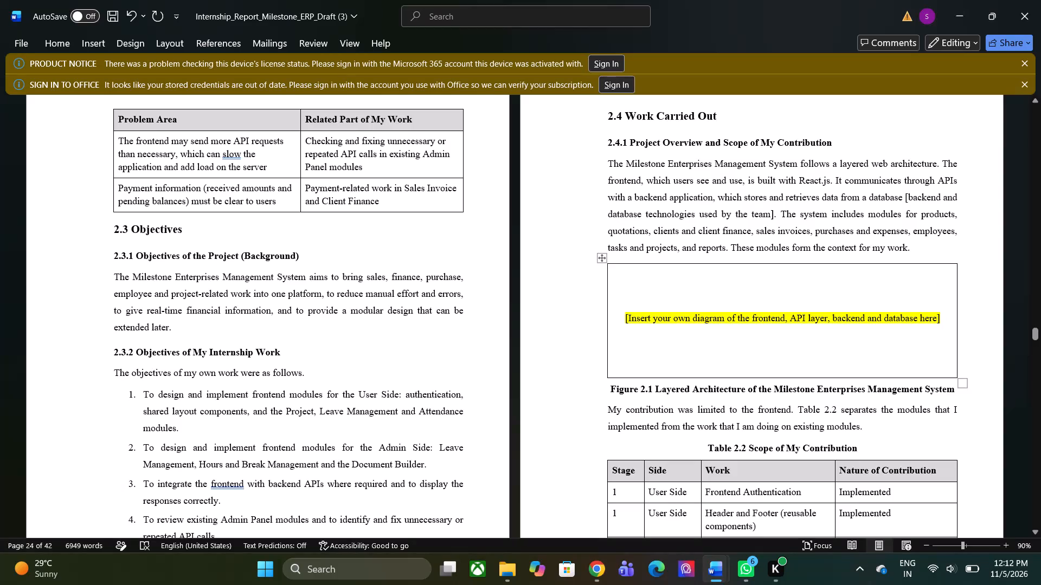
Copy the full Figure 2.1 caption, "Layered Architecture of the Milestone Enterprises Management System", in section 2.4.1.
left_click_drag(605, 388, 883, 391)
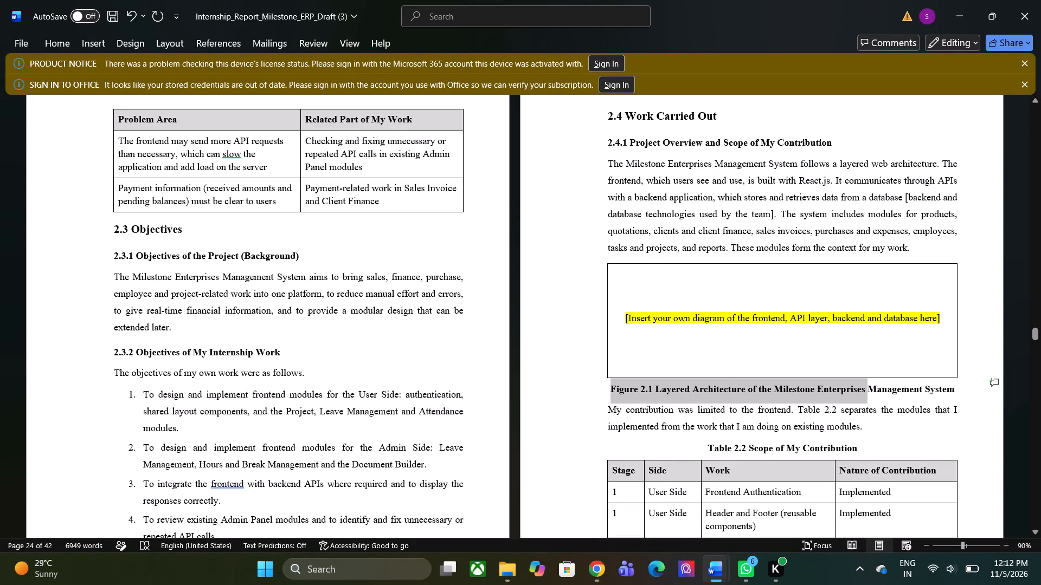
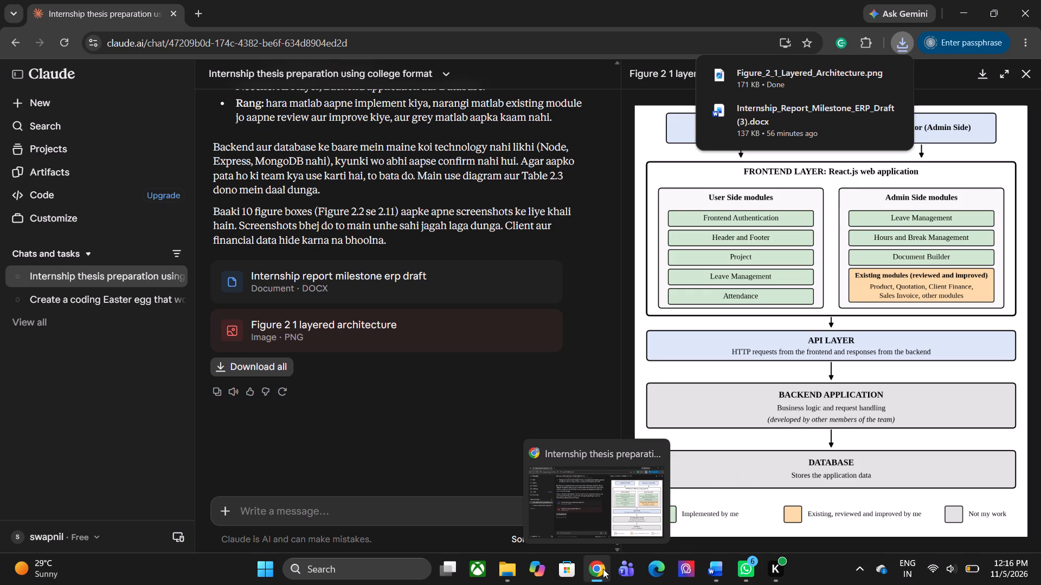
Switch to the Internship_Report_Milestone_ERP_Draft (3) document in Word and delete the highlighted placeholder text inside the Figure 2.1 box.
left_click(724, 564)
left_click(754, 526)
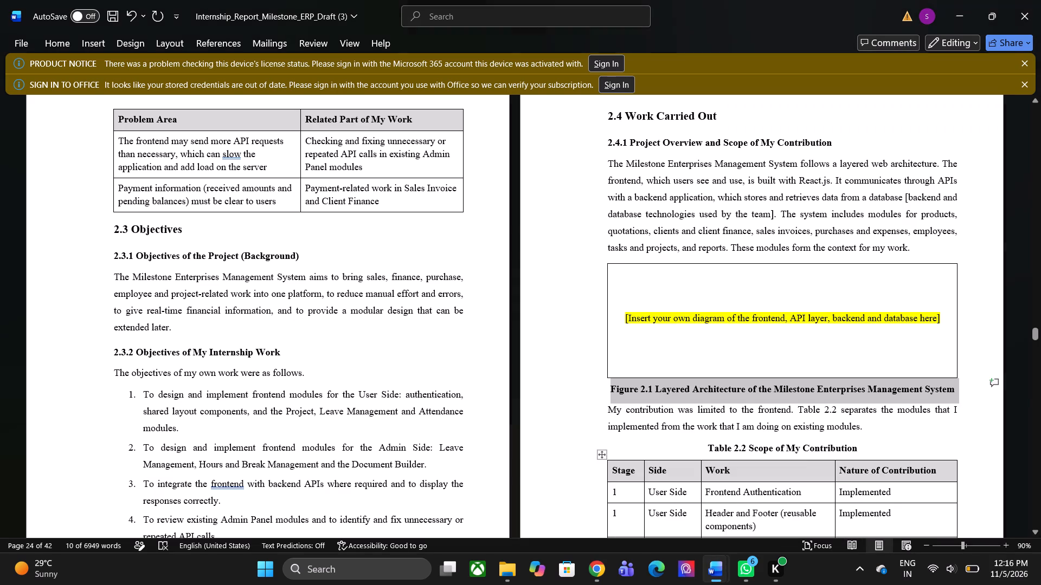
left_click(944, 318)
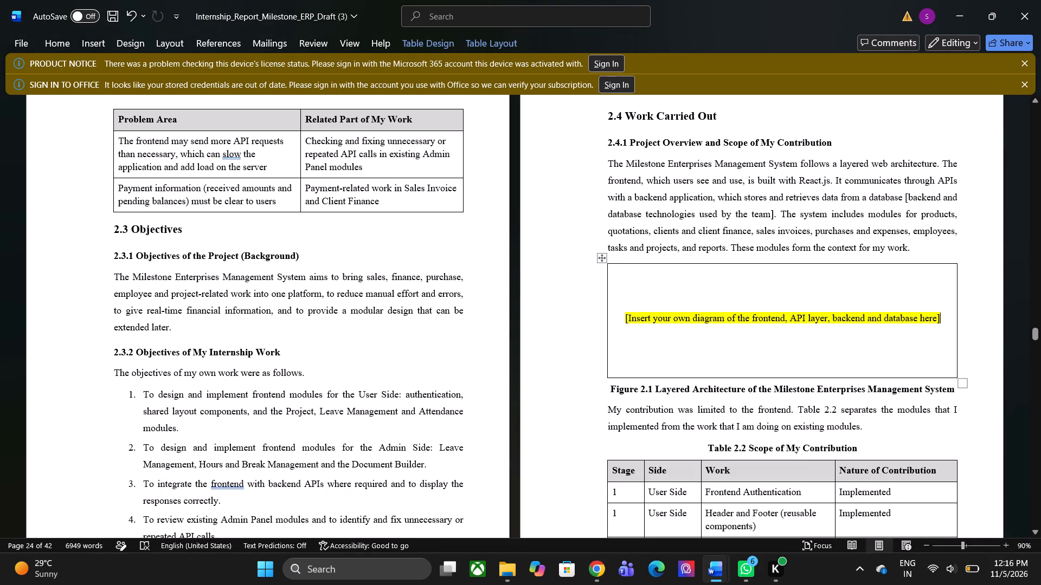
key("BackSpace")
key("BackSpace")
key("BackSpace")
key("BackSpace")
key("BackSpace")
key("BackSpace")
key("BackSpace")
key("BackSpace")
key("BackSpace")
key("BackSpace")
key("BackSpace")
key("BackSpace")
key("BackSpace")
key("BackSpace")
key("BackSpace")
key("BackSpace")
key("BackSpace")
key("BackSpace")
key("BackSpace")
key("BackSpace")
key("BackSpace")
key("BackSpace")
key("BackSpace")
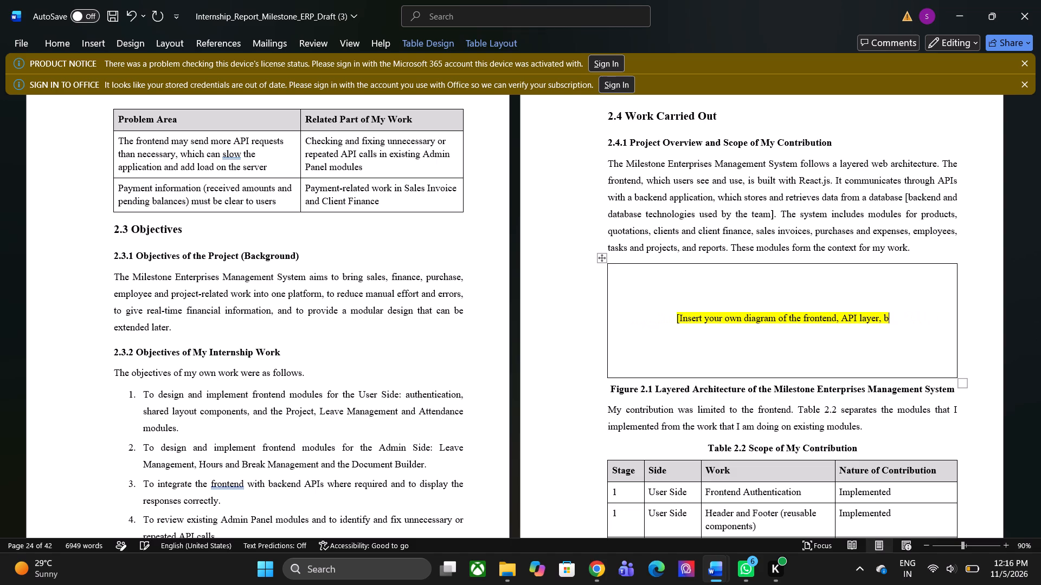
key("BackSpace")
key("BackSpace")
key("BackSpace")
key("BackSpace")
key("BackSpace")
key("BackSpace")
key("BackSpace")
key("BackSpace")
key("BackSpace")
key("BackSpace")
key("BackSpace")
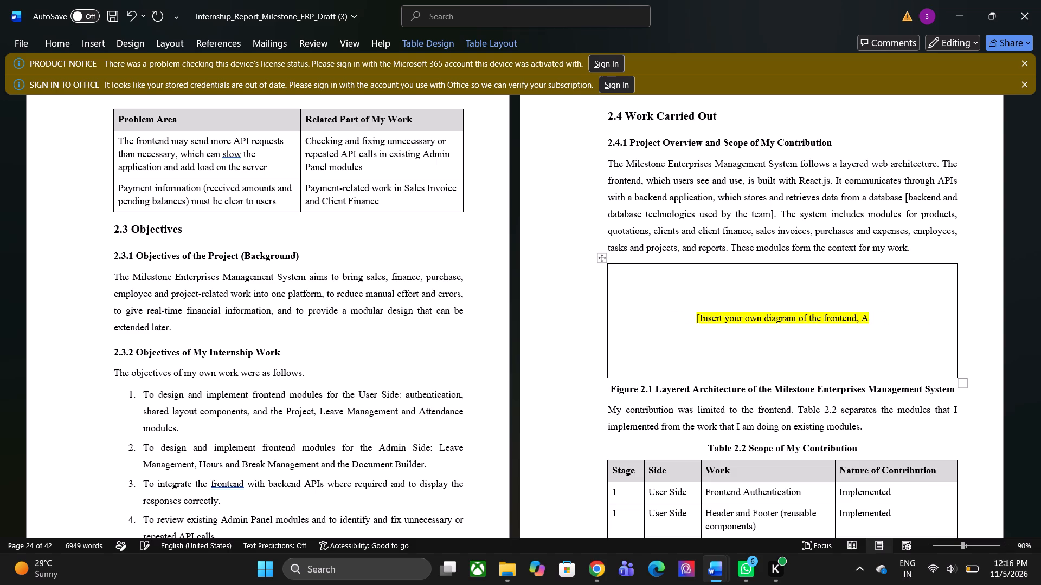
key("BackSpace")
key("BackSpace")
key("BackSpace")
key("BackSpace")
key("BackSpace")
key("BackSpace")
key("BackSpace")
key("BackSpace")
key("BackSpace")
key("BackSpace")
key("BackSpace")
key("BackSpace")
key("BackSpace")
key("BackSpace")
key("BackSpace")
key("BackSpace")
key("BackSpace")
key("BackSpace")
key("BackSpace")
key("BackSpace")
key("BackSpace")
key("BackSpace")
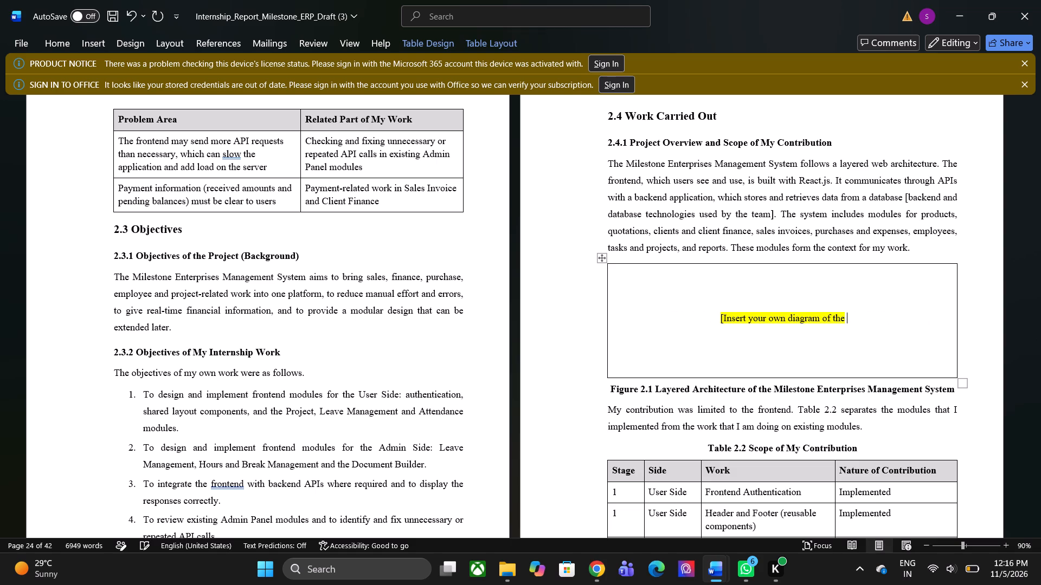
key("BackSpace")
key("BackSpace")
key("BackSpace")
key("BackSpace")
key("BackSpace")
key("BackSpace")
key("BackSpace")
key("BackSpace")
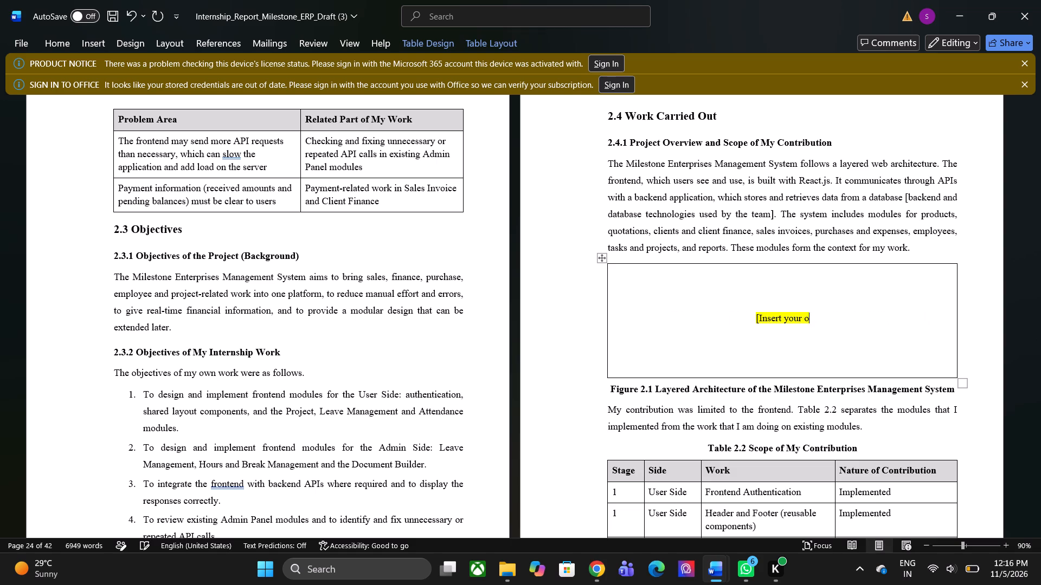
key("BackSpace")
key("BackSpace")
key("BackSpace")
key("BackSpace")
key("BackSpace")
key("BackSpace")
key("BackSpace")
key("BackSpace")
key("BackSpace")
key("BackSpace")
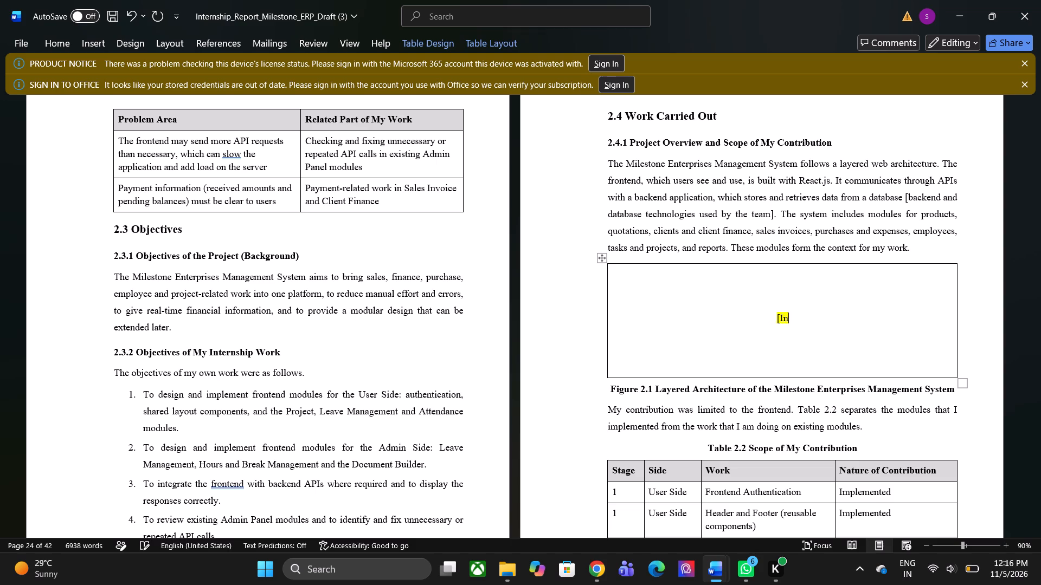
key("BackSpace")
key("BackSpace")
key("BackSpace")
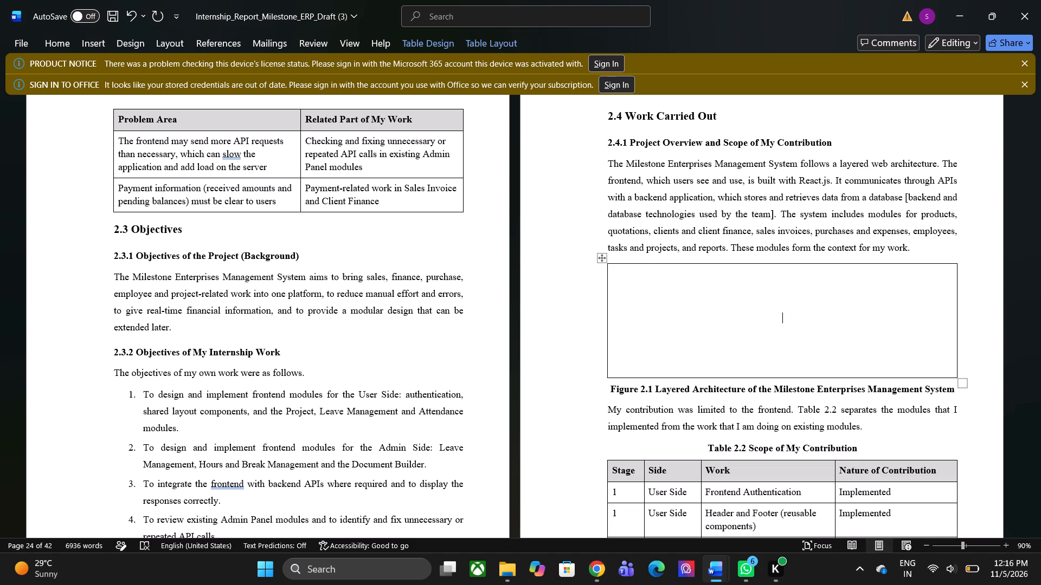
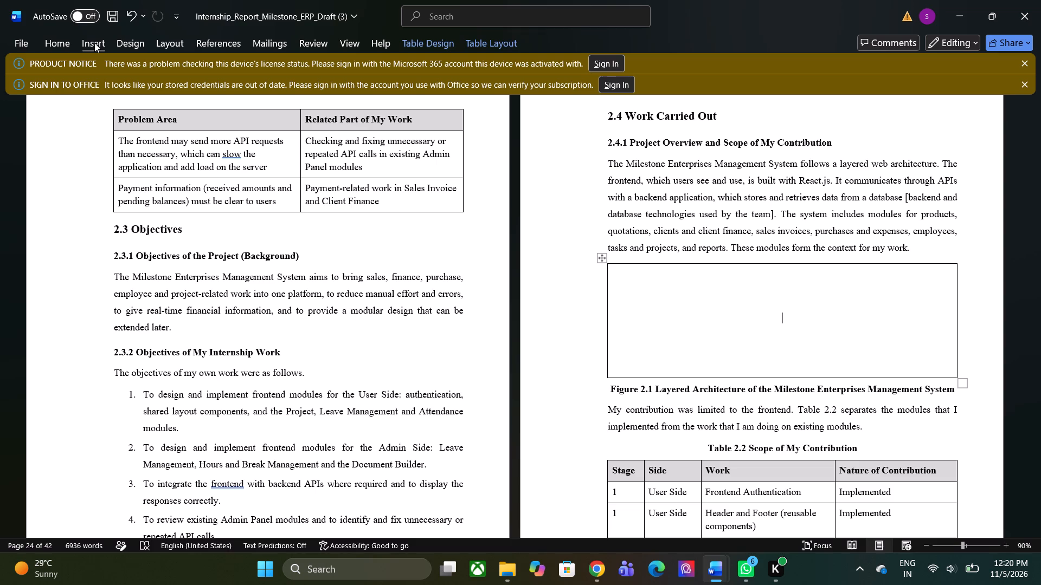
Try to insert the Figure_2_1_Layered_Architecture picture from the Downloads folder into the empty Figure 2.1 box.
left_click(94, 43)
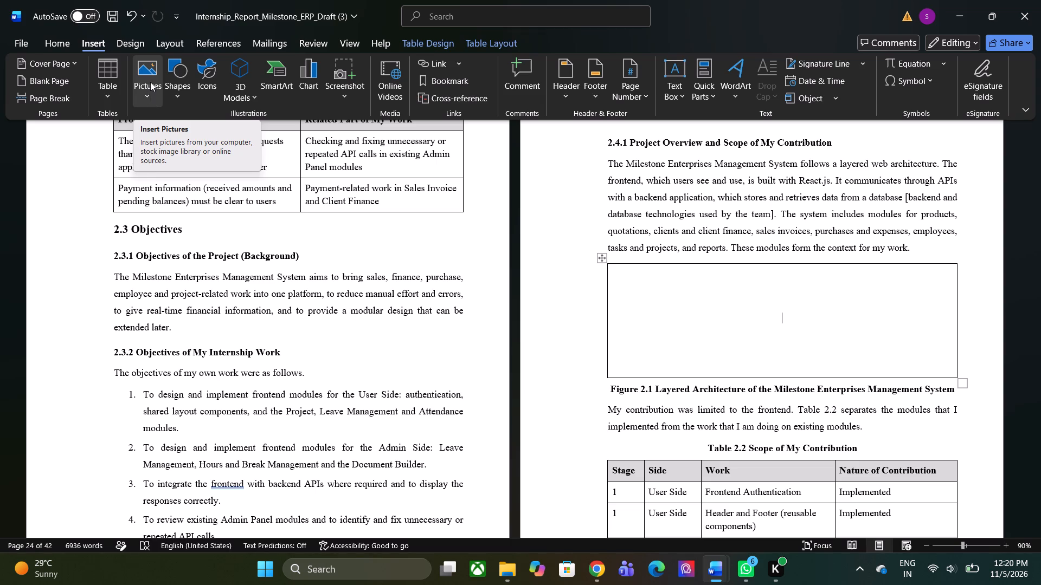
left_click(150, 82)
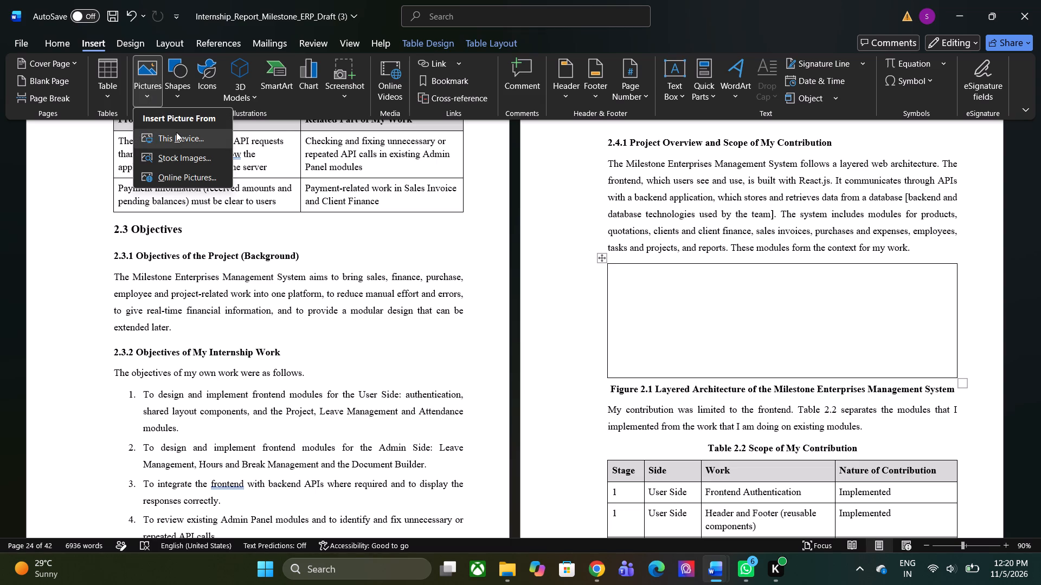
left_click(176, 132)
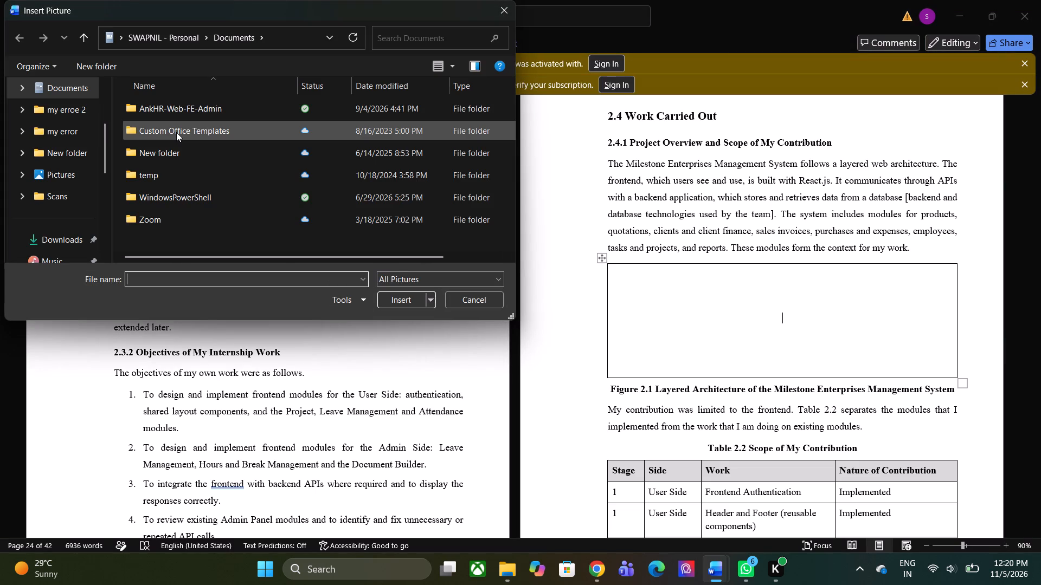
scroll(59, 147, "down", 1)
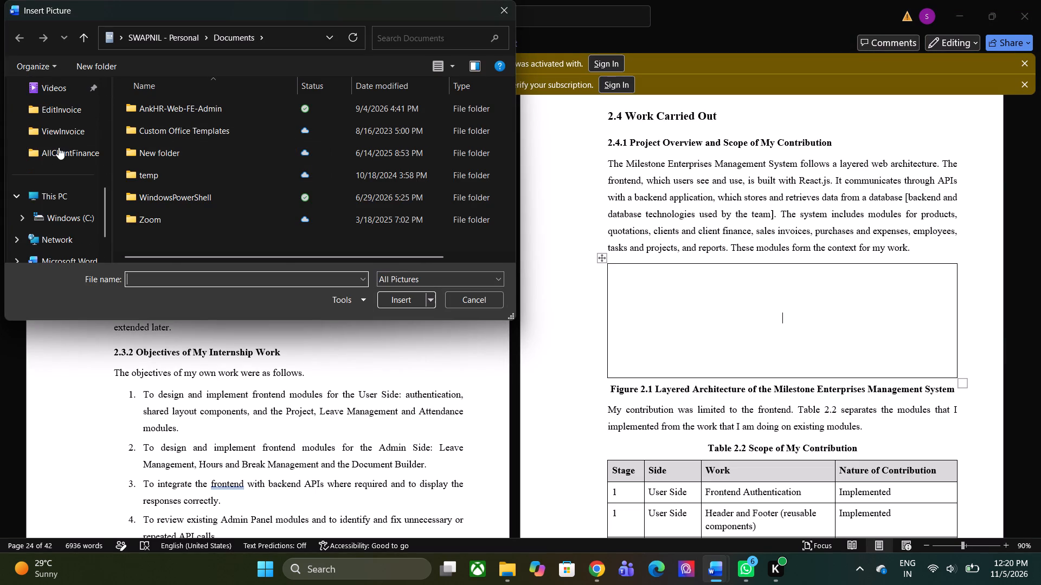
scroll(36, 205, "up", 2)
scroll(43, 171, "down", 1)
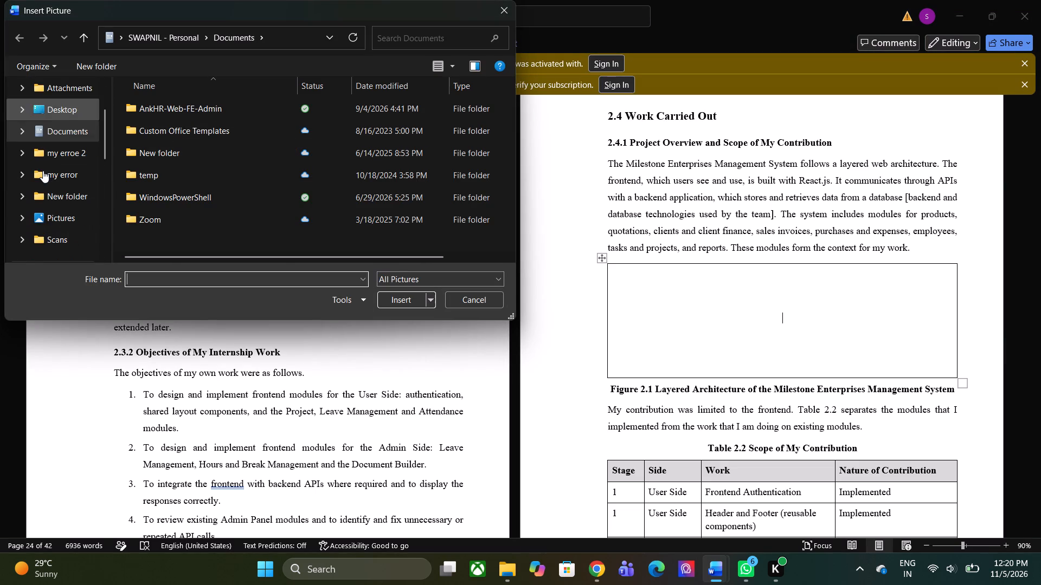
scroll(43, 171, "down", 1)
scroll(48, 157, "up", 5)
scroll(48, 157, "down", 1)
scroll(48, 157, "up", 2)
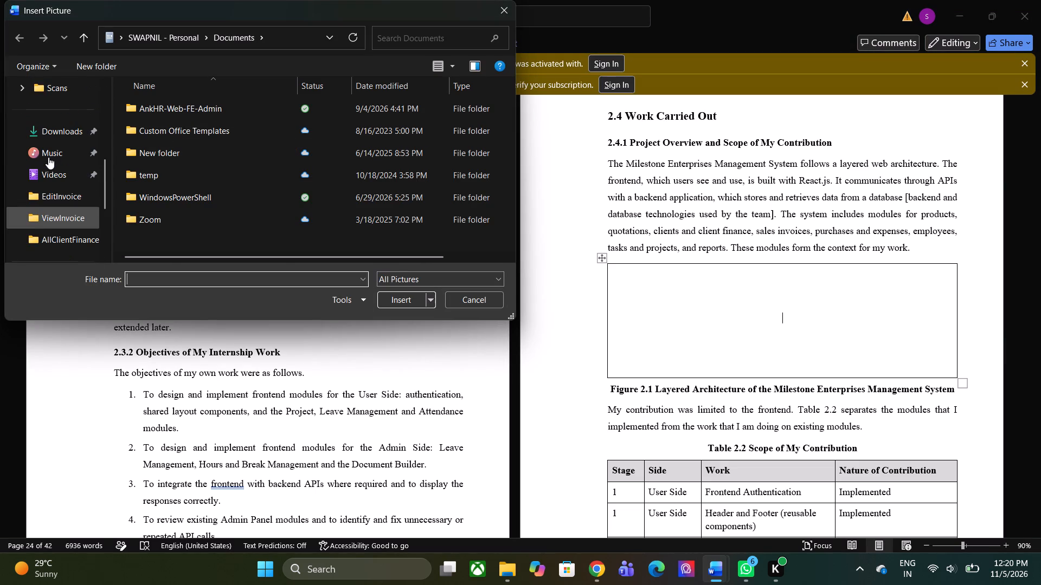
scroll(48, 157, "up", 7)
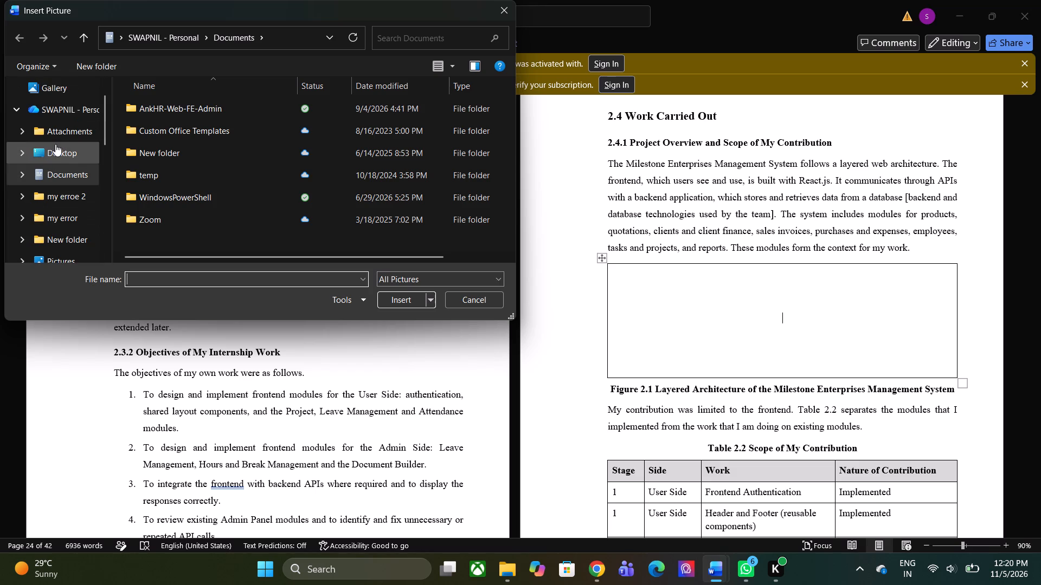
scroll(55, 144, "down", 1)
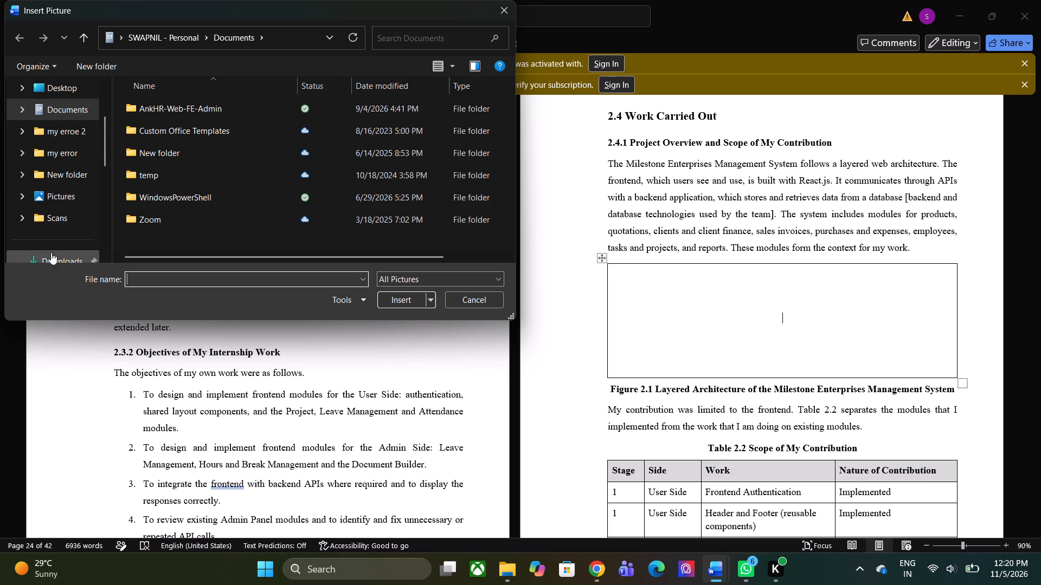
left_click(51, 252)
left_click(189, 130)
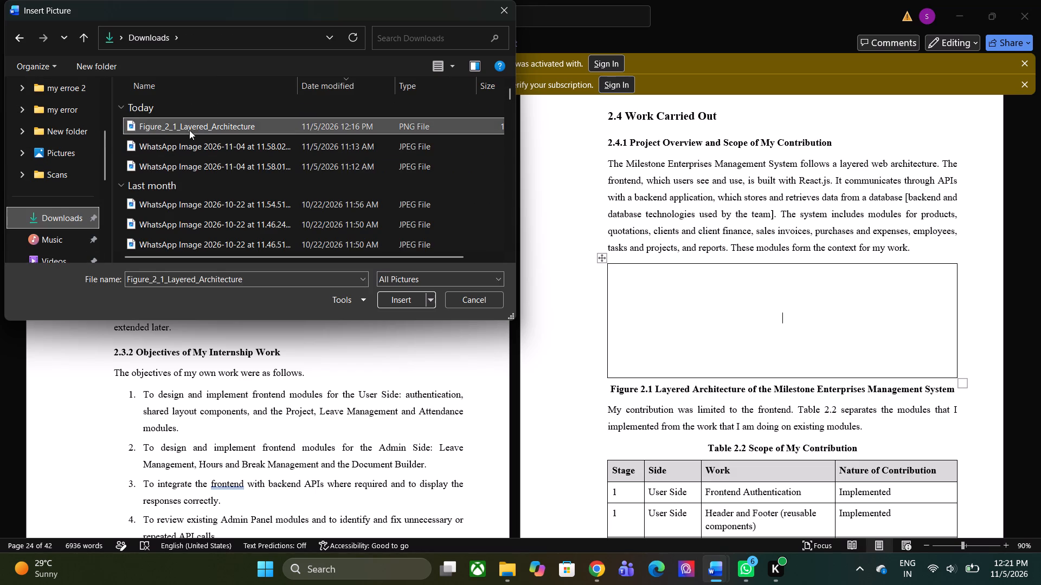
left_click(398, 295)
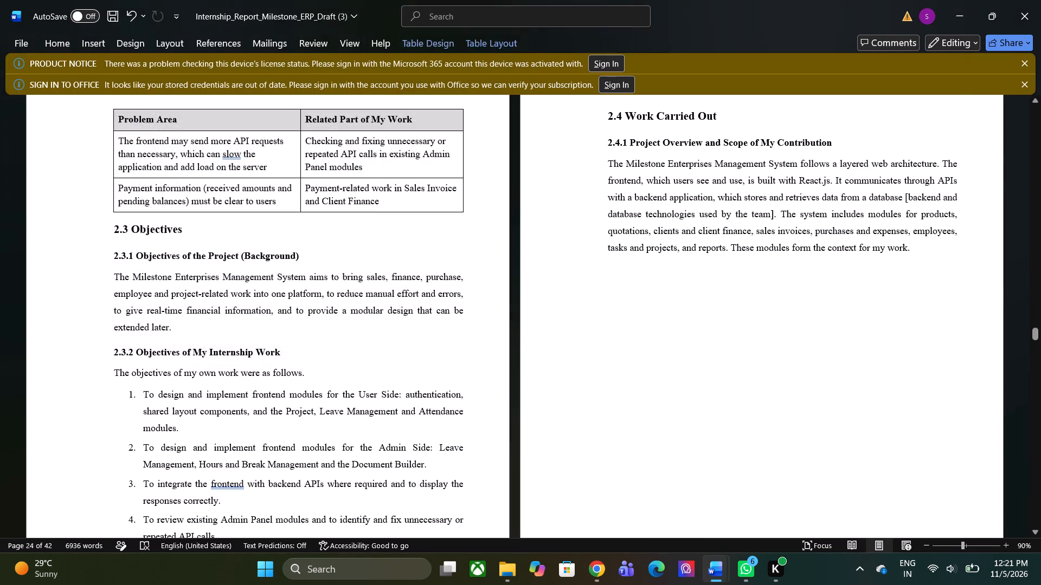
Examine how the inserted architecture diagram fits on its page and affects the layout of the surrounding Chapter 2 pages.
scroll(374, 250, "up", 1)
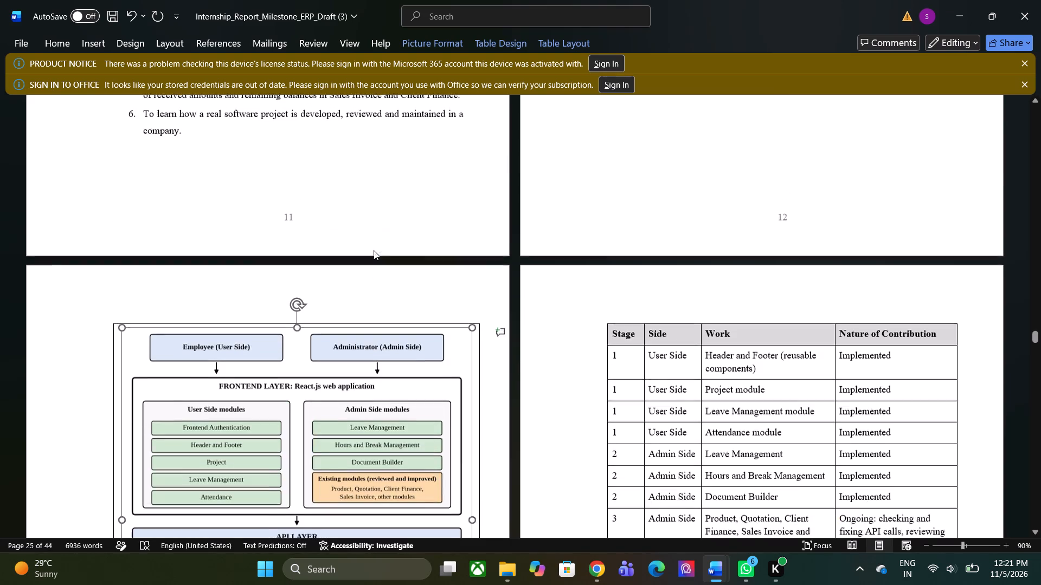
scroll(374, 250, "up", 1)
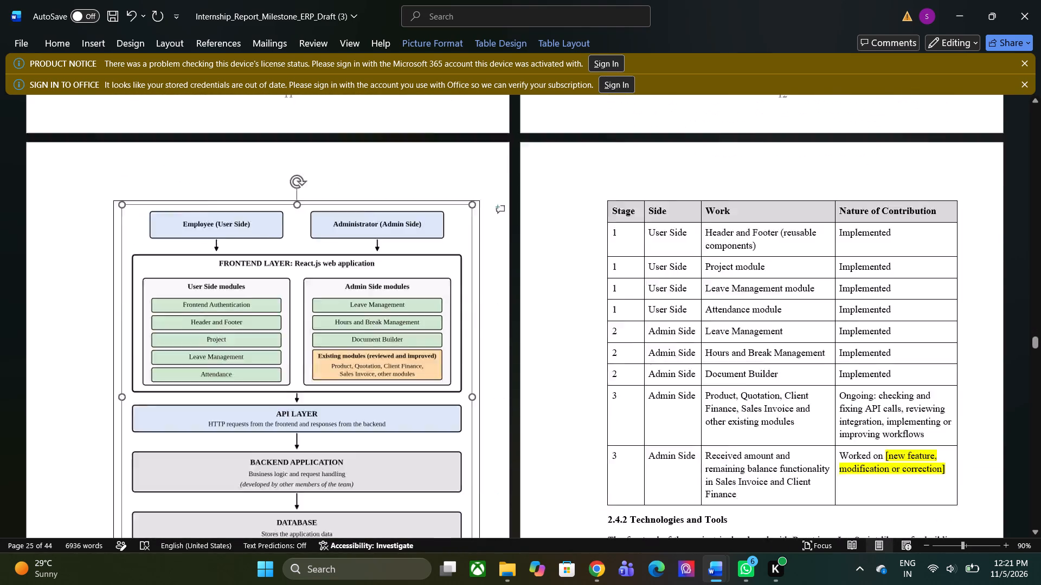
scroll(374, 250, "down", 2)
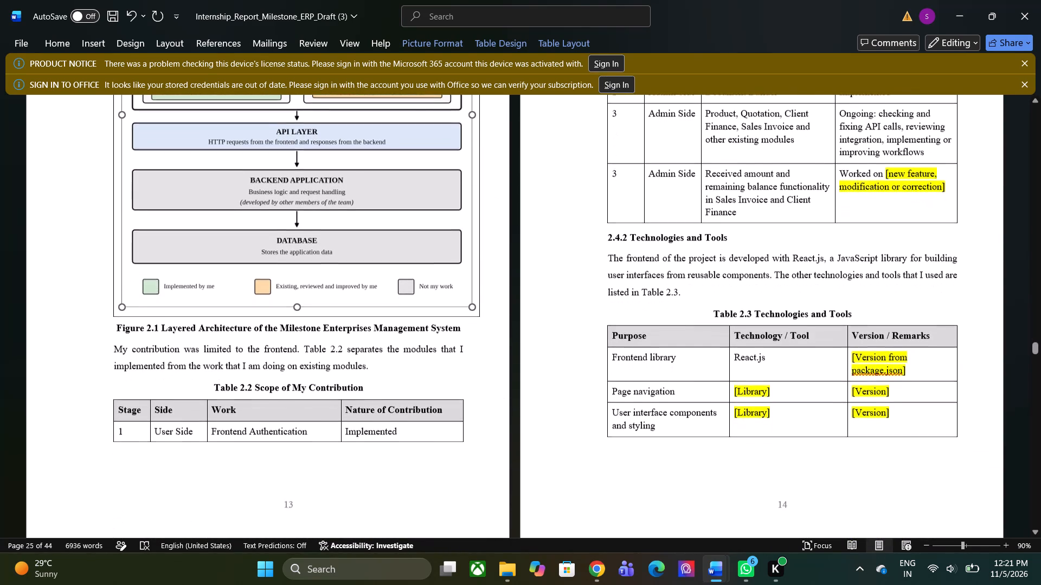
scroll(374, 250, "down", 4)
scroll(374, 250, "up", 8)
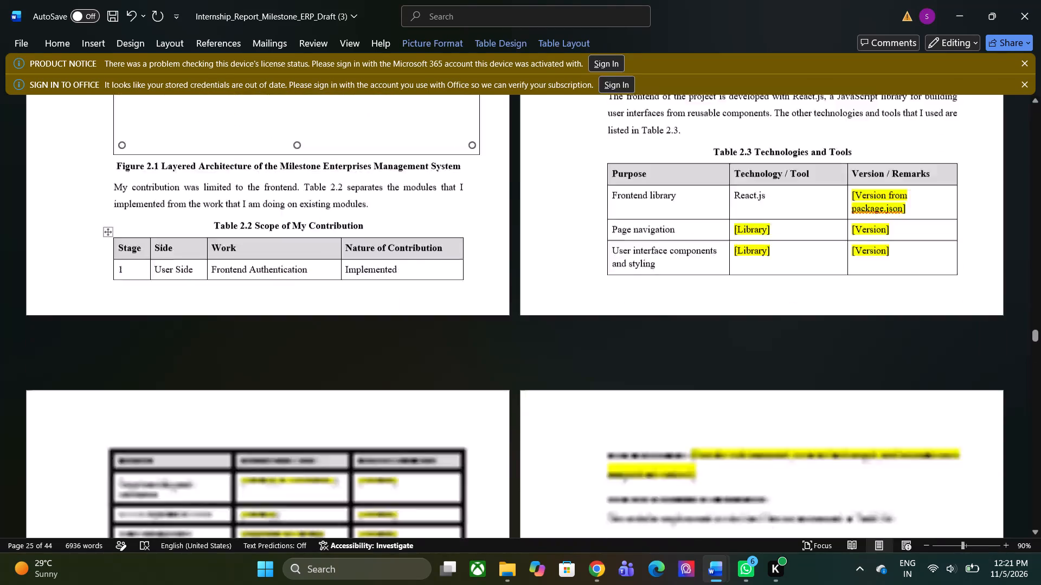
scroll(374, 250, "up", 6)
scroll(374, 250, "down", 5)
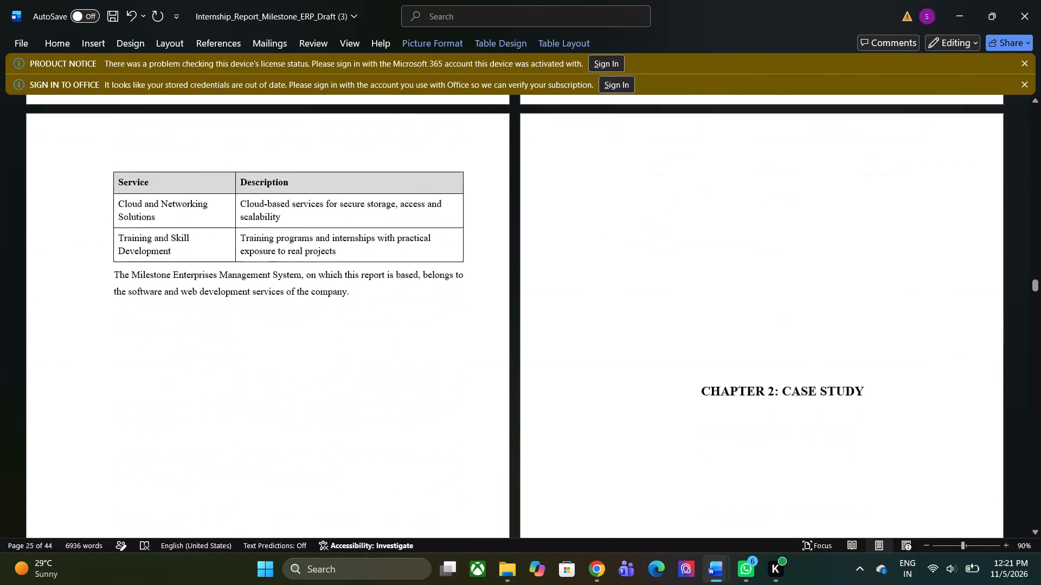
scroll(374, 250, "down", 5)
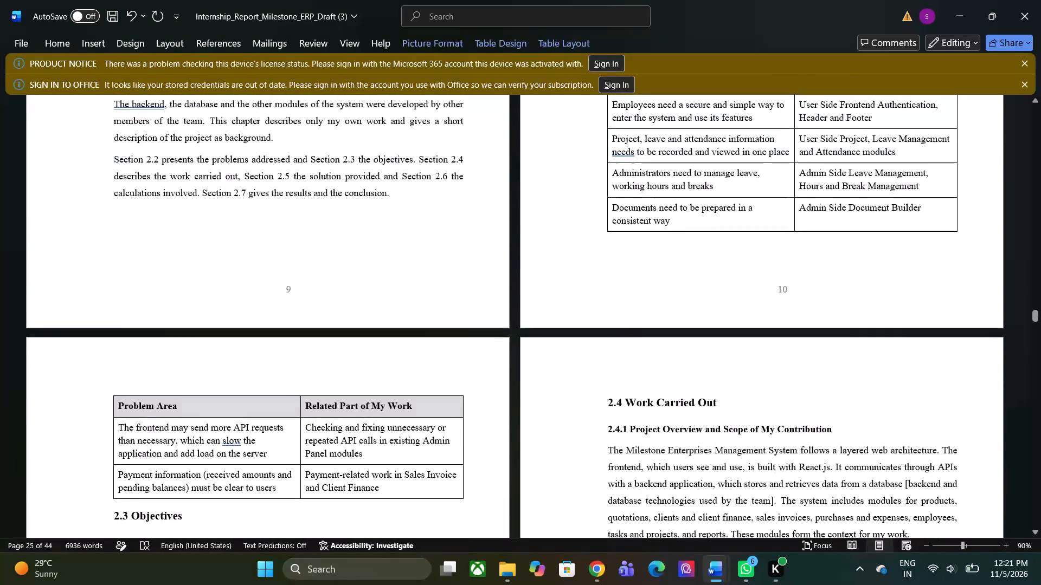
scroll(374, 250, "down", 5)
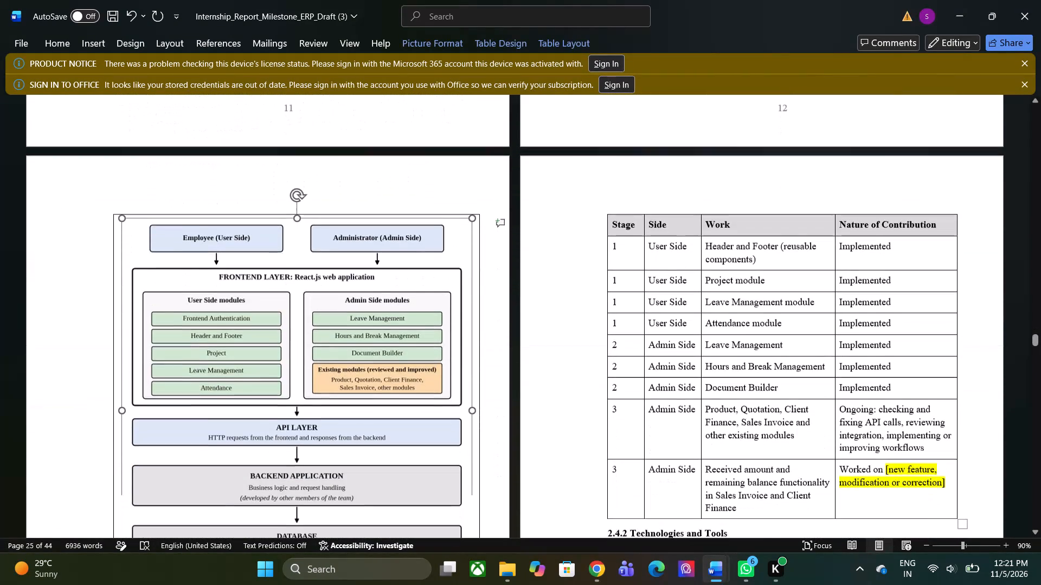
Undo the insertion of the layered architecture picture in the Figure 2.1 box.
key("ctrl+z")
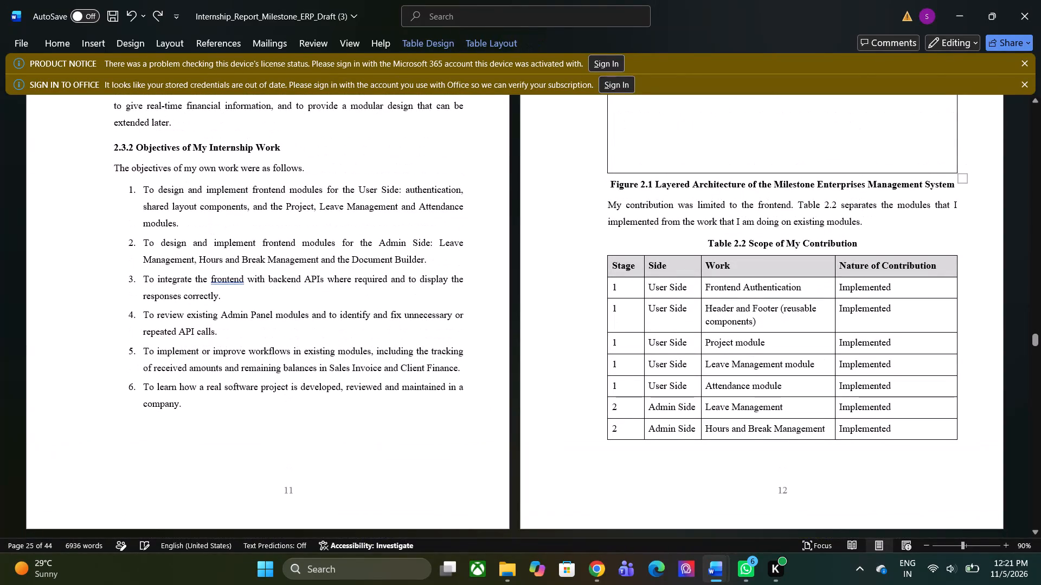
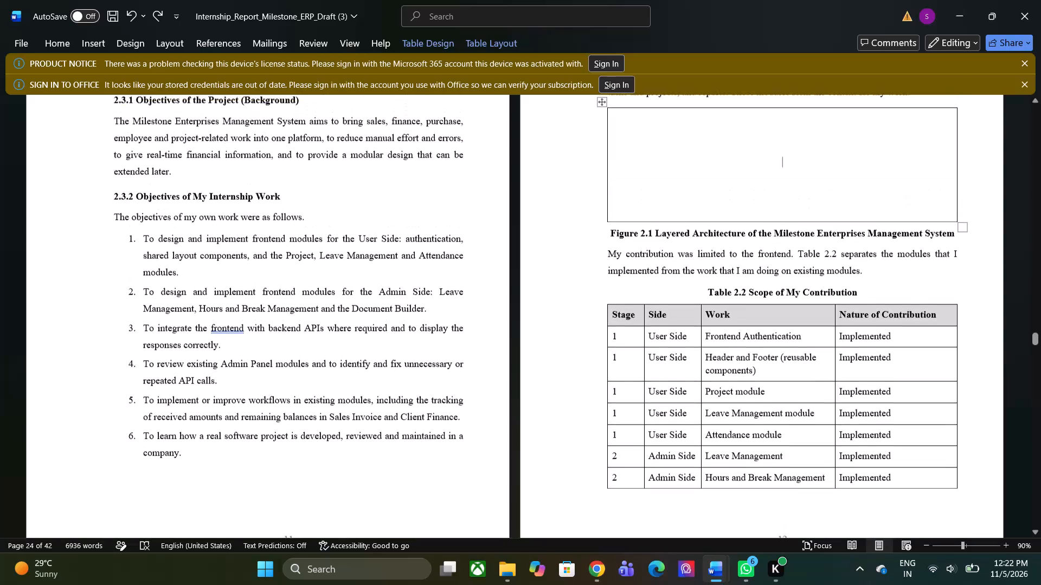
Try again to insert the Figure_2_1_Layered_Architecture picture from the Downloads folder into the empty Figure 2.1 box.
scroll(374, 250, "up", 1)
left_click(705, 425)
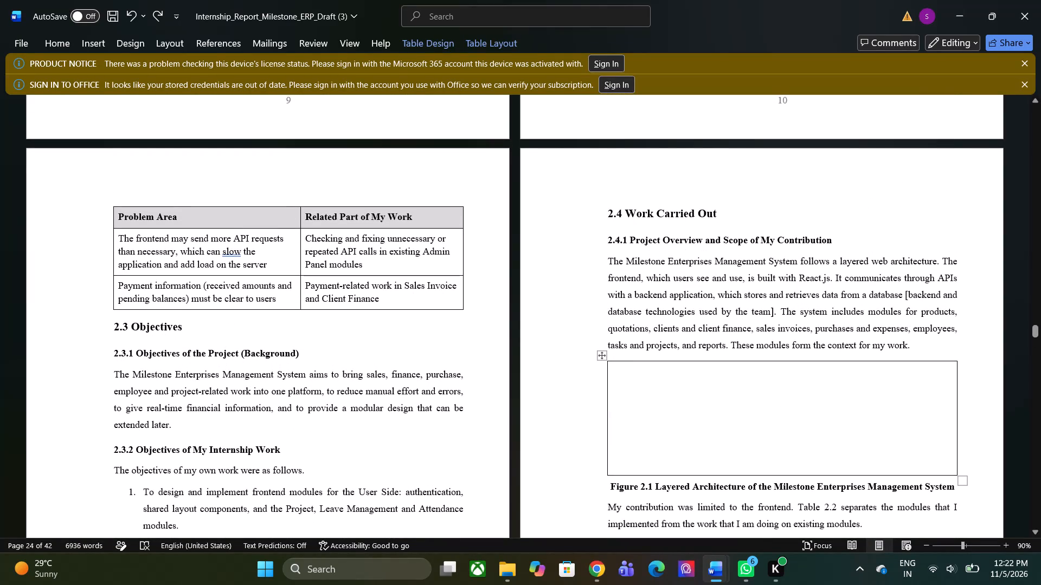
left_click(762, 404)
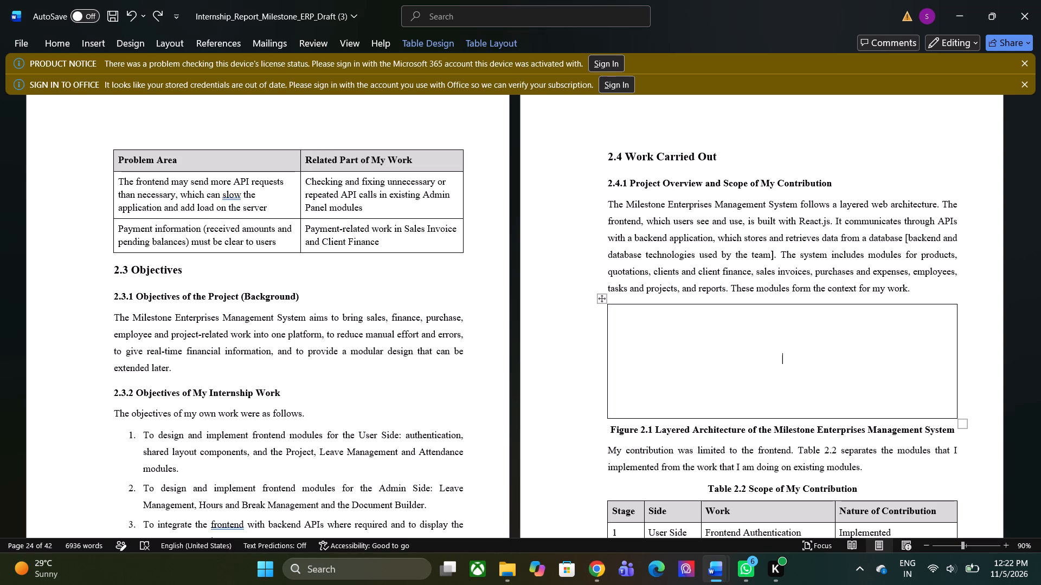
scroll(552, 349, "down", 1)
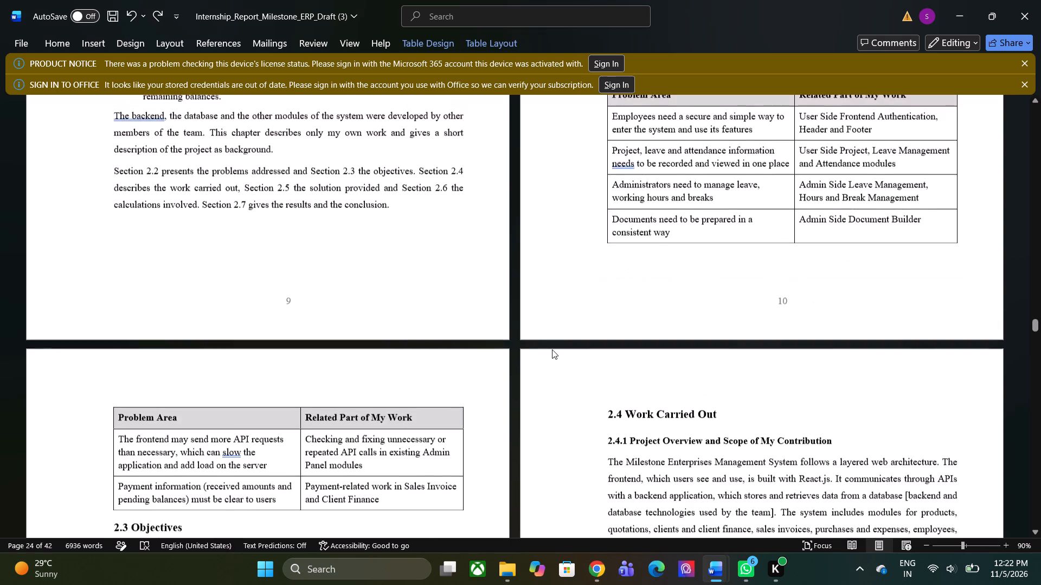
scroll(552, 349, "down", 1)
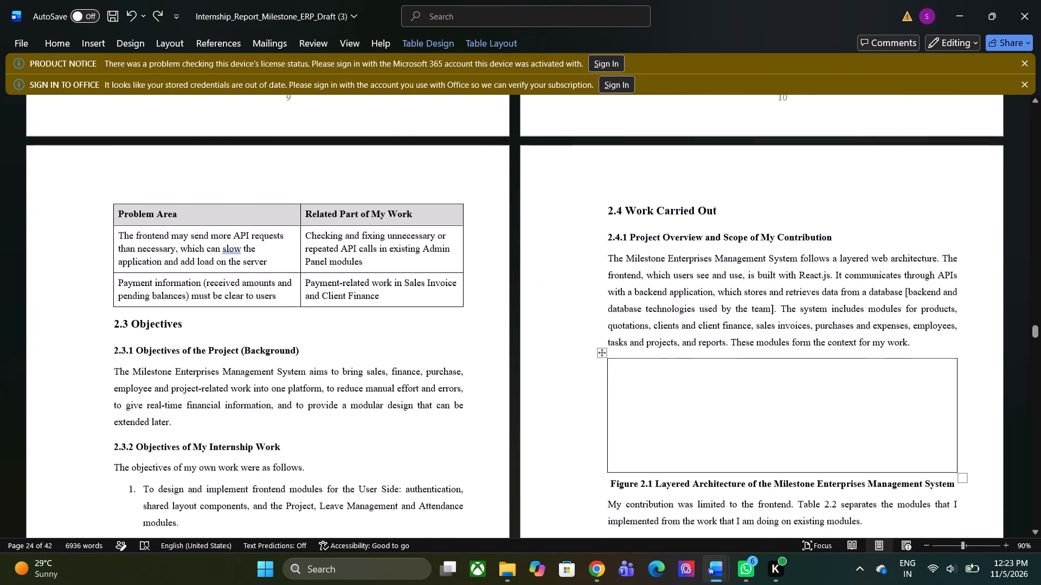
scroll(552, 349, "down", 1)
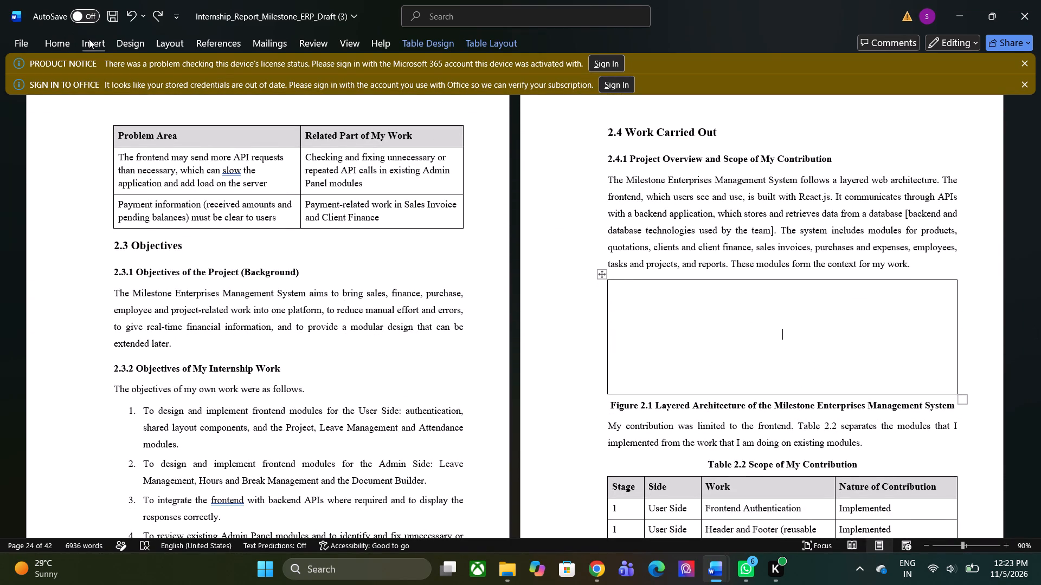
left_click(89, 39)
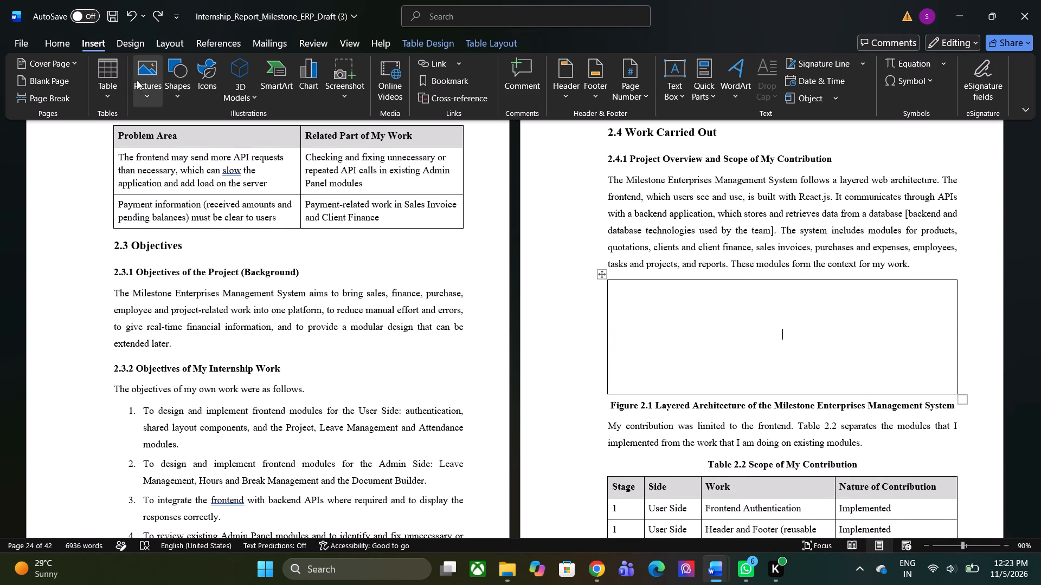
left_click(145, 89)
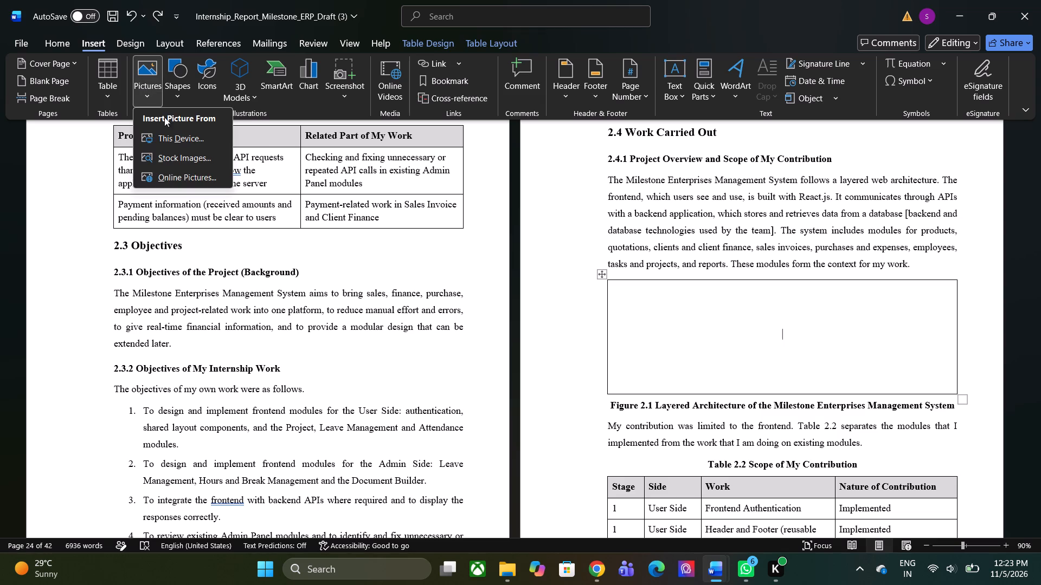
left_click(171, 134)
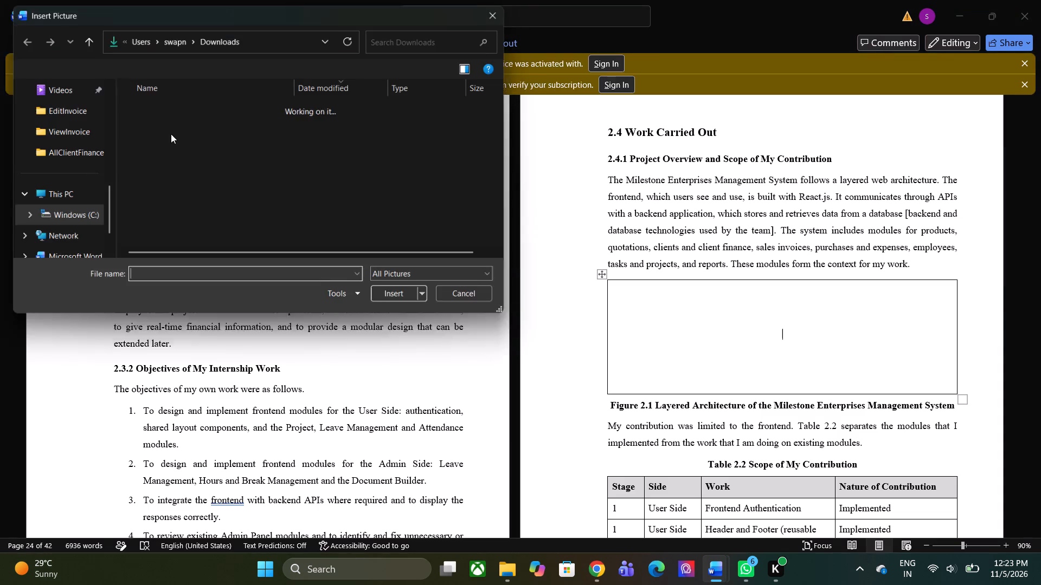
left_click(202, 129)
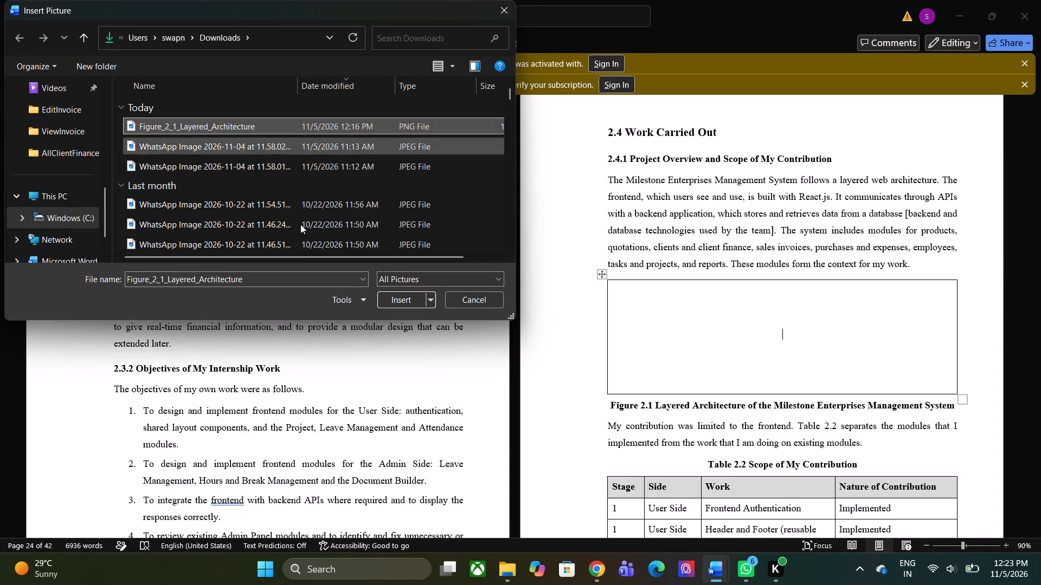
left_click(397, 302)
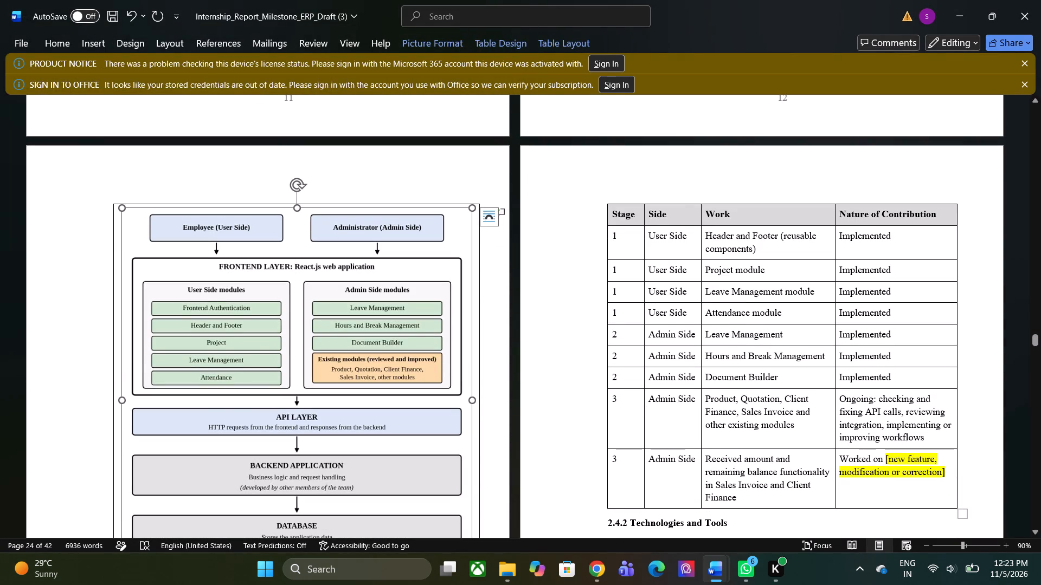
Examine the inserted architecture diagram and how the surrounding Chapter 2 pages and tables flow around it.
scroll(619, 309, "up", 3)
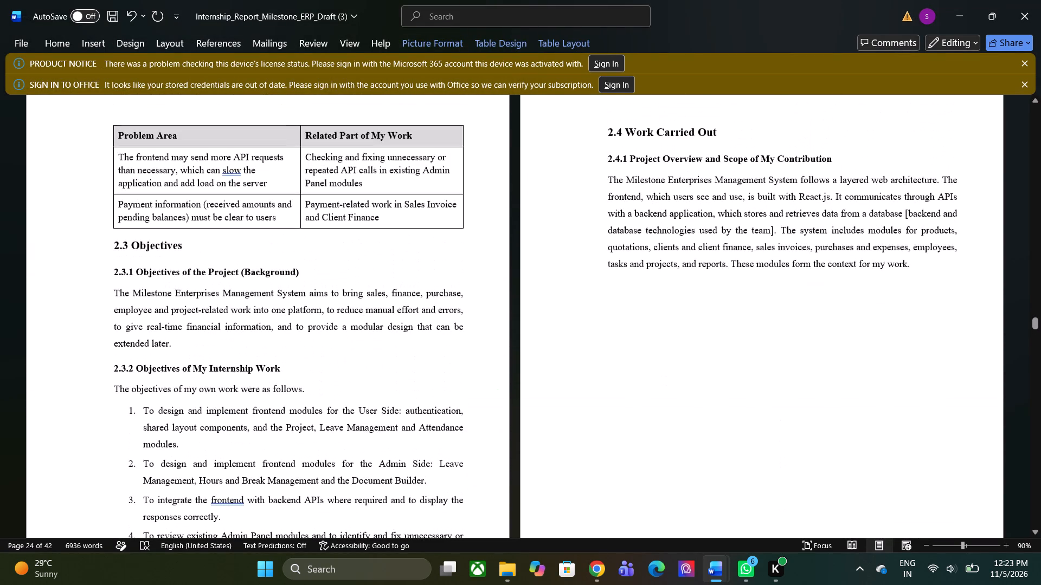
scroll(619, 309, "up", 3)
scroll(619, 309, "down", 1)
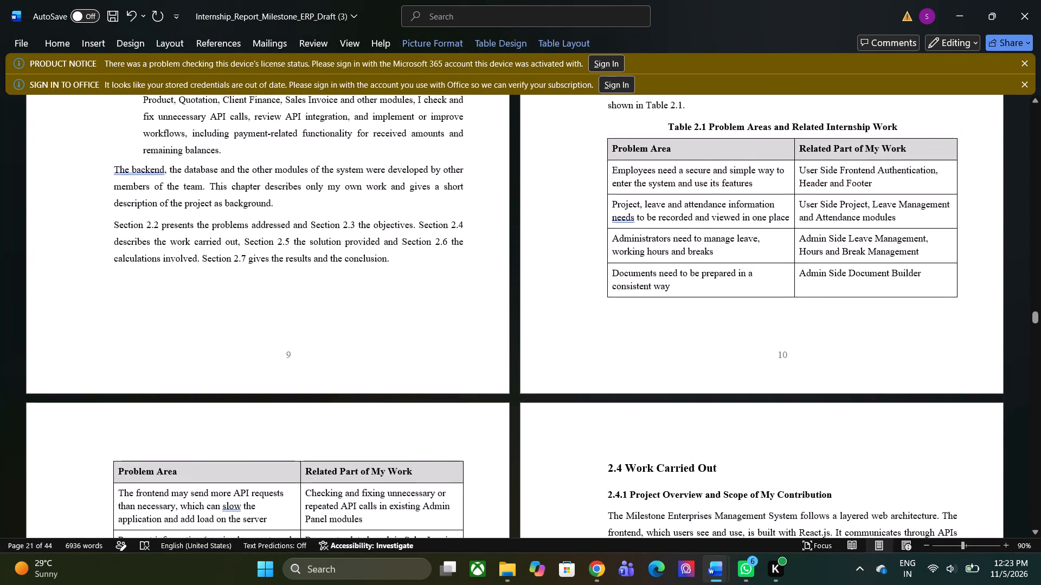
scroll(619, 309, "down", 4)
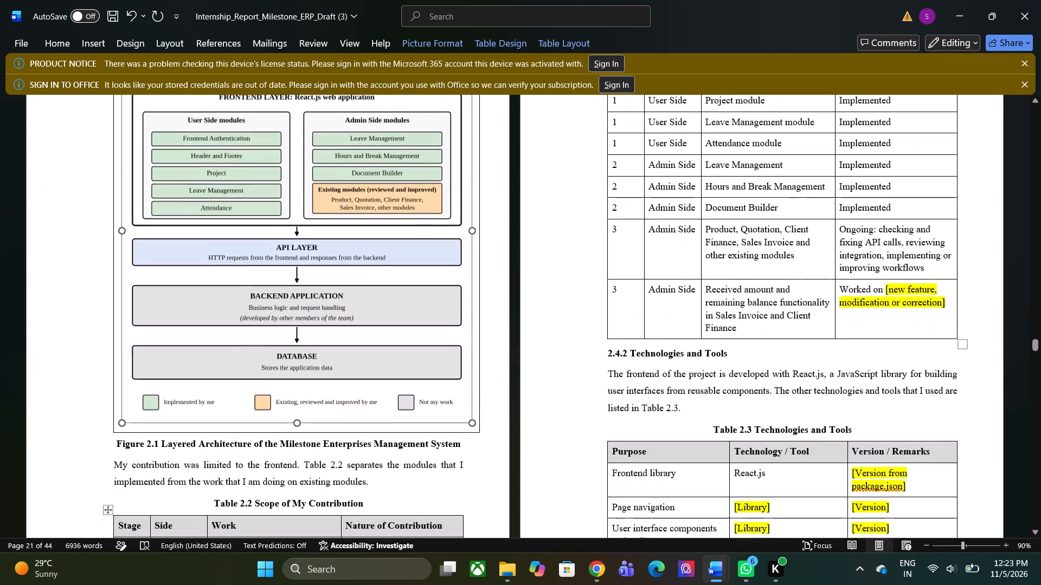
scroll(619, 309, "down", 2)
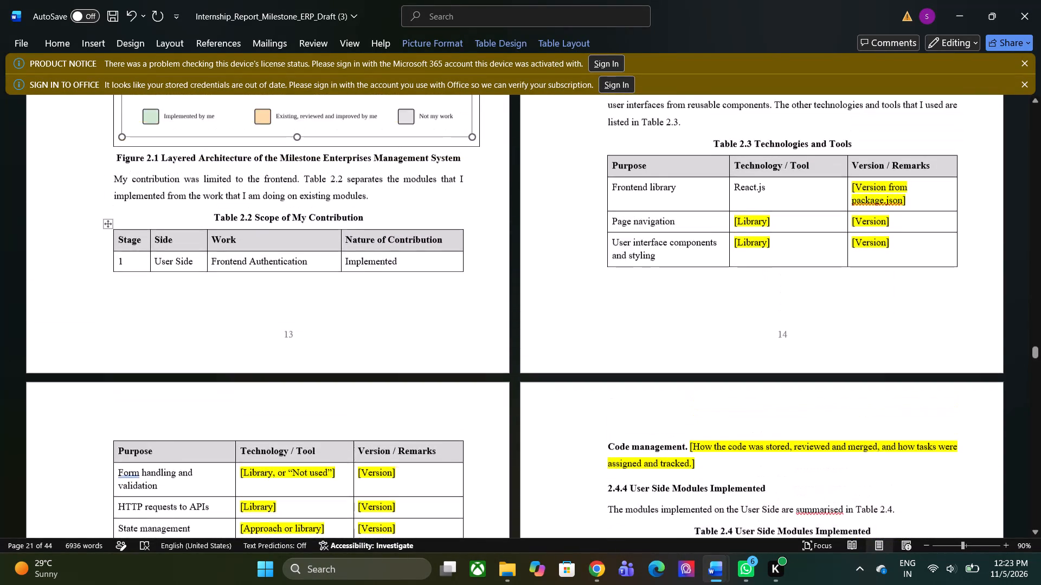
scroll(619, 309, "up", 2)
scroll(619, 309, "down", 1)
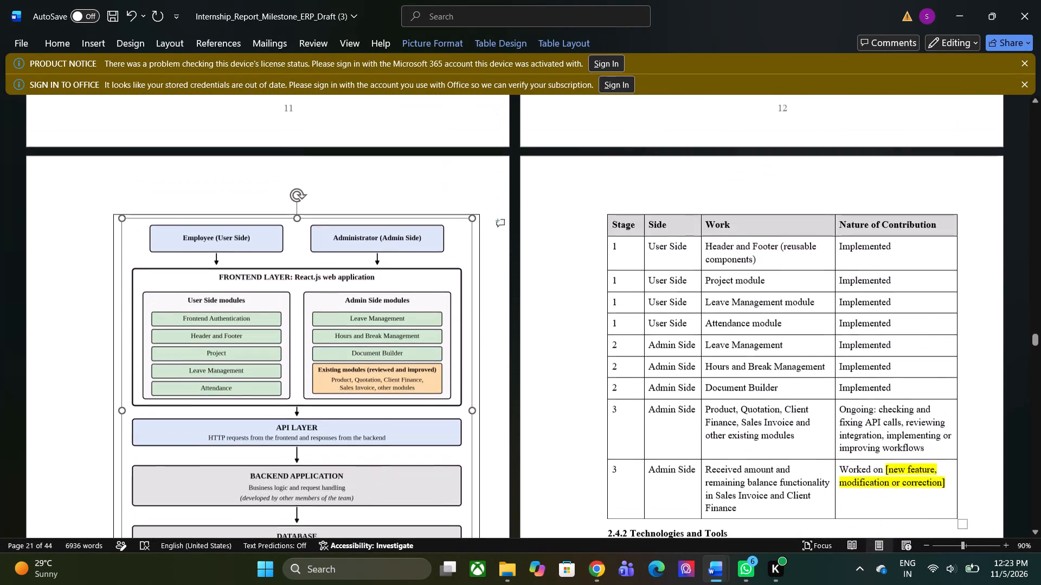
scroll(619, 309, "down", 1)
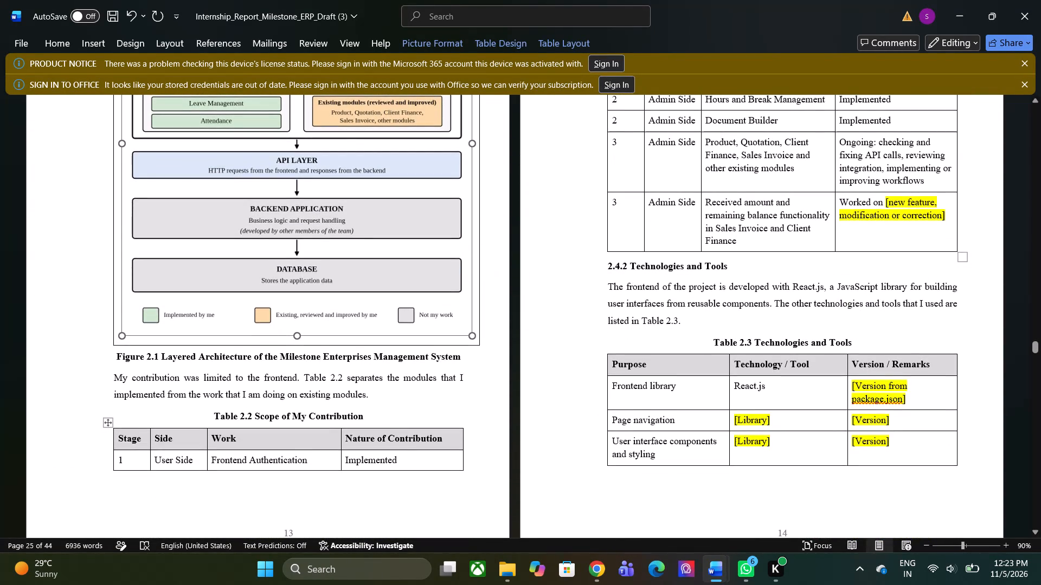
scroll(619, 309, "down", 4)
scroll(619, 309, "up", 5)
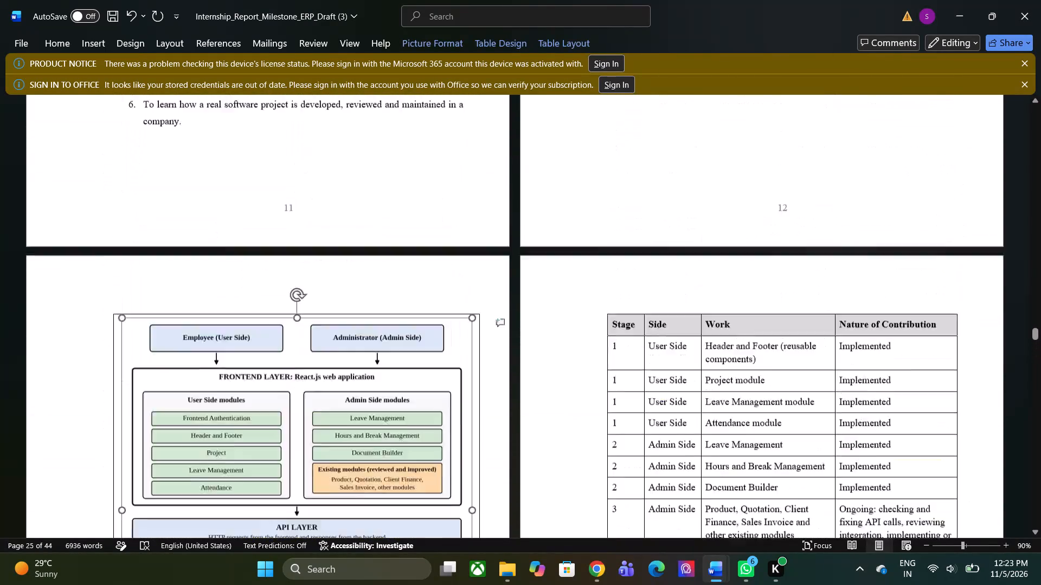
scroll(619, 309, "down", 1)
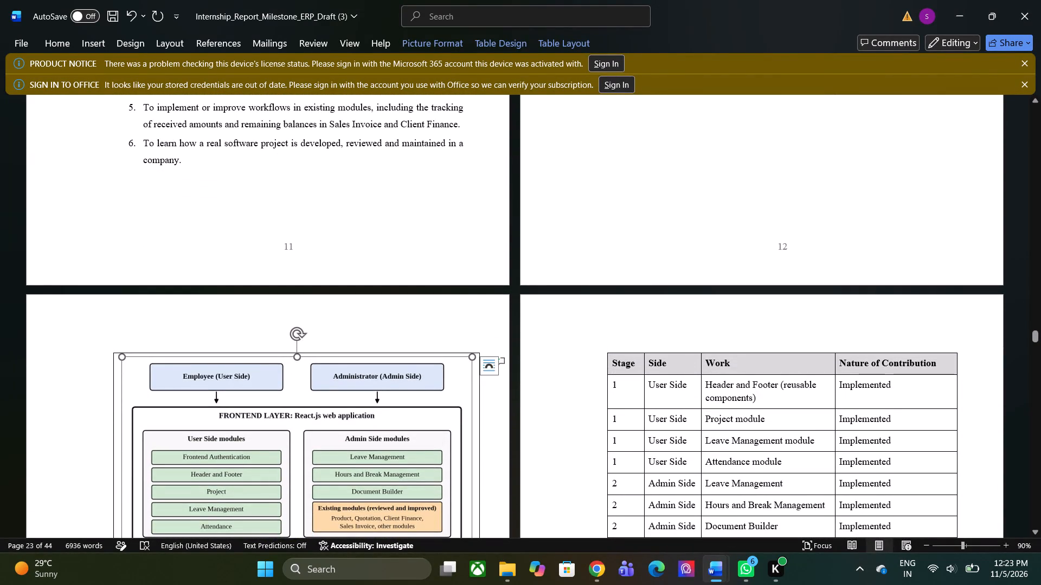
scroll(378, 366, "down", 1)
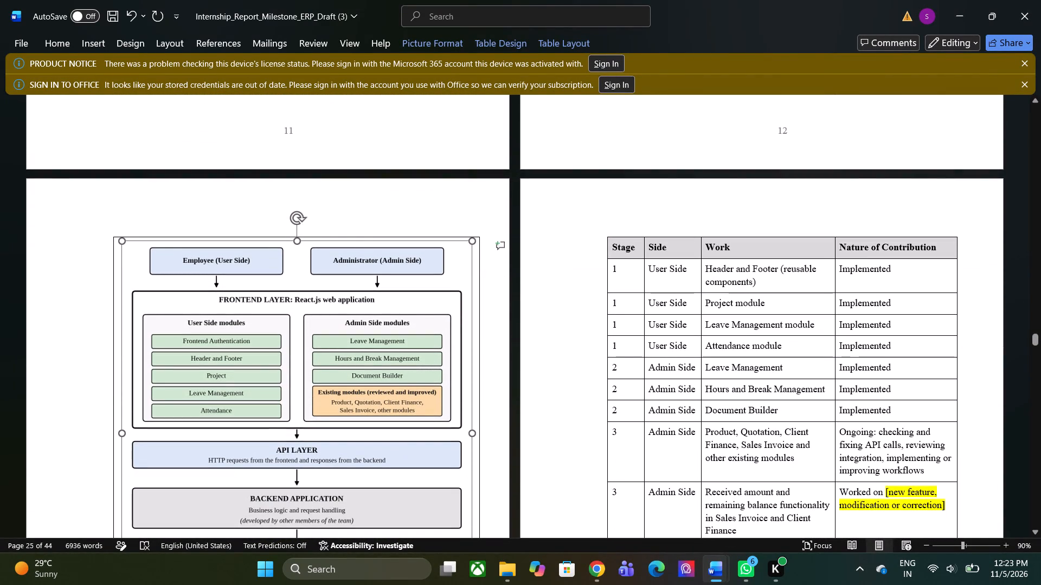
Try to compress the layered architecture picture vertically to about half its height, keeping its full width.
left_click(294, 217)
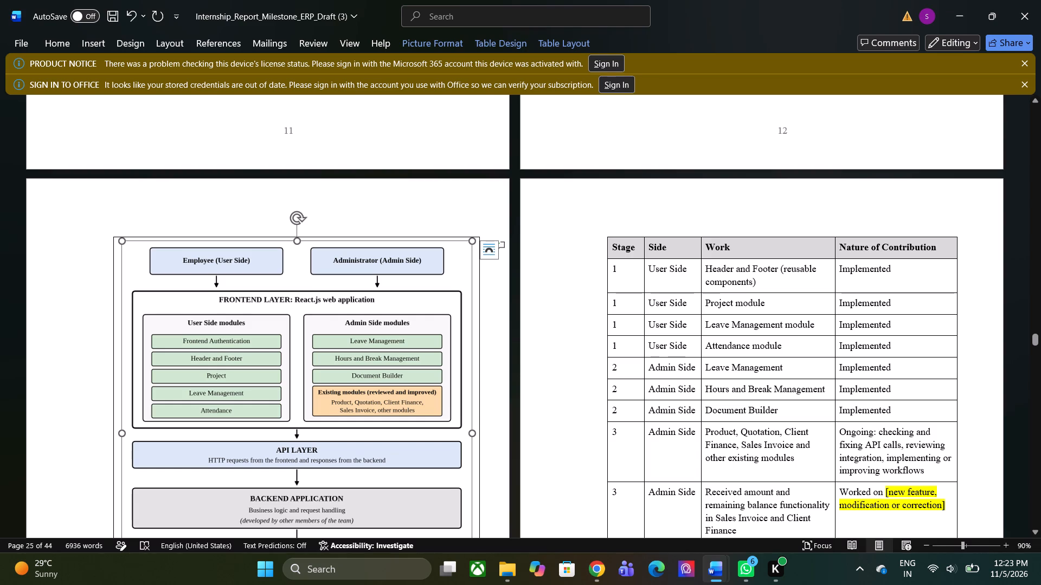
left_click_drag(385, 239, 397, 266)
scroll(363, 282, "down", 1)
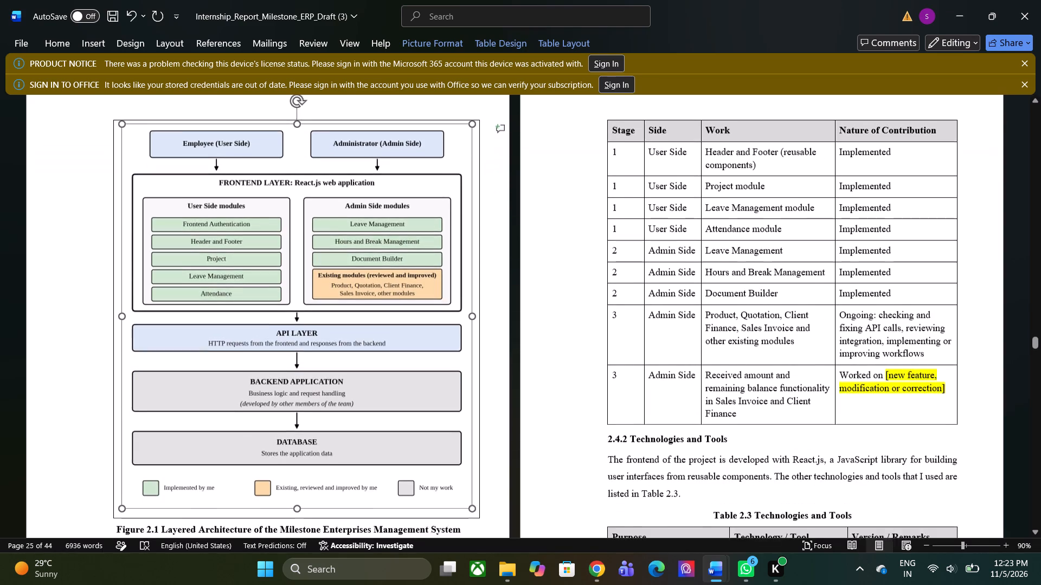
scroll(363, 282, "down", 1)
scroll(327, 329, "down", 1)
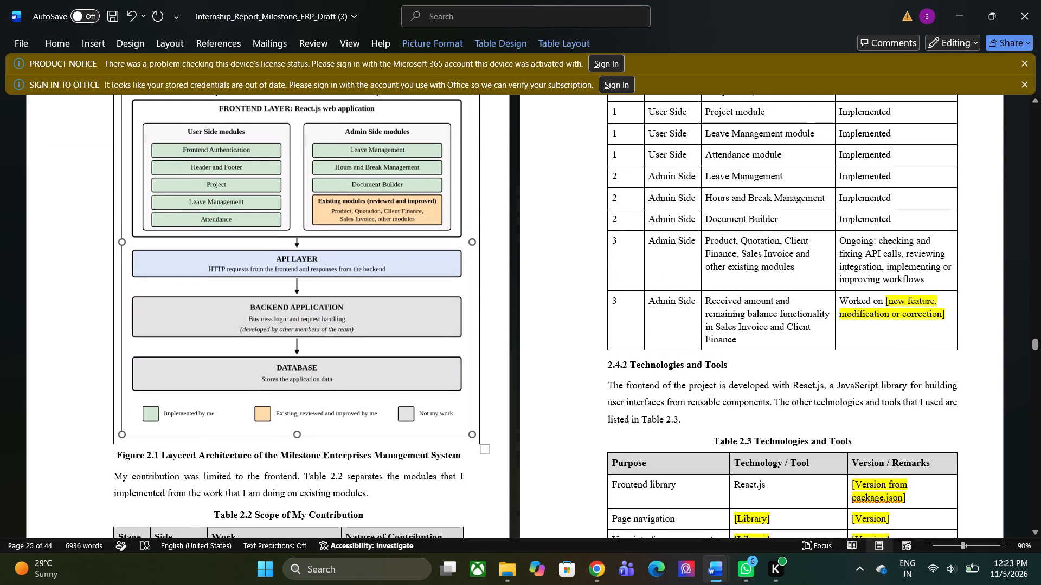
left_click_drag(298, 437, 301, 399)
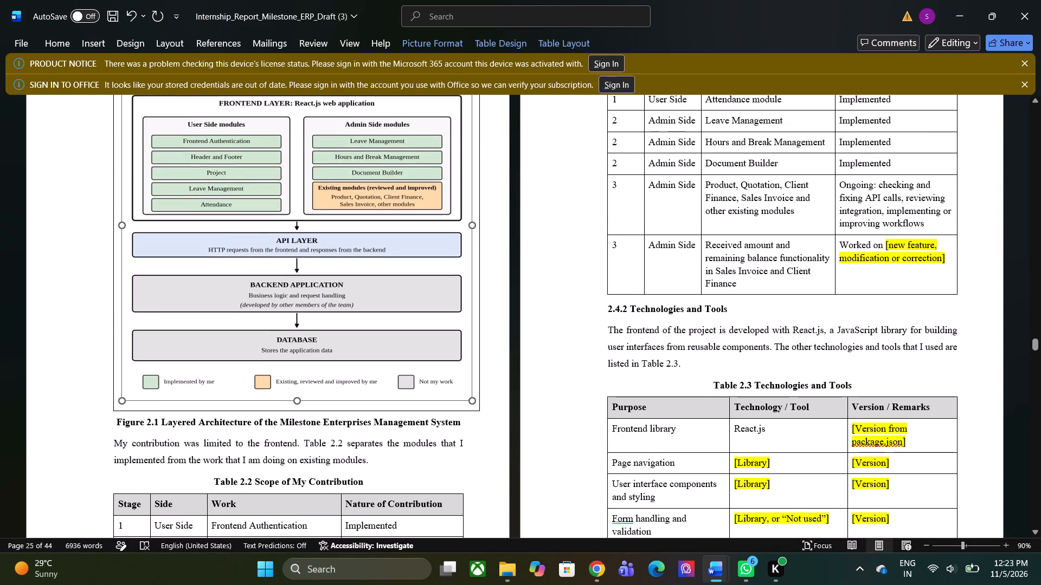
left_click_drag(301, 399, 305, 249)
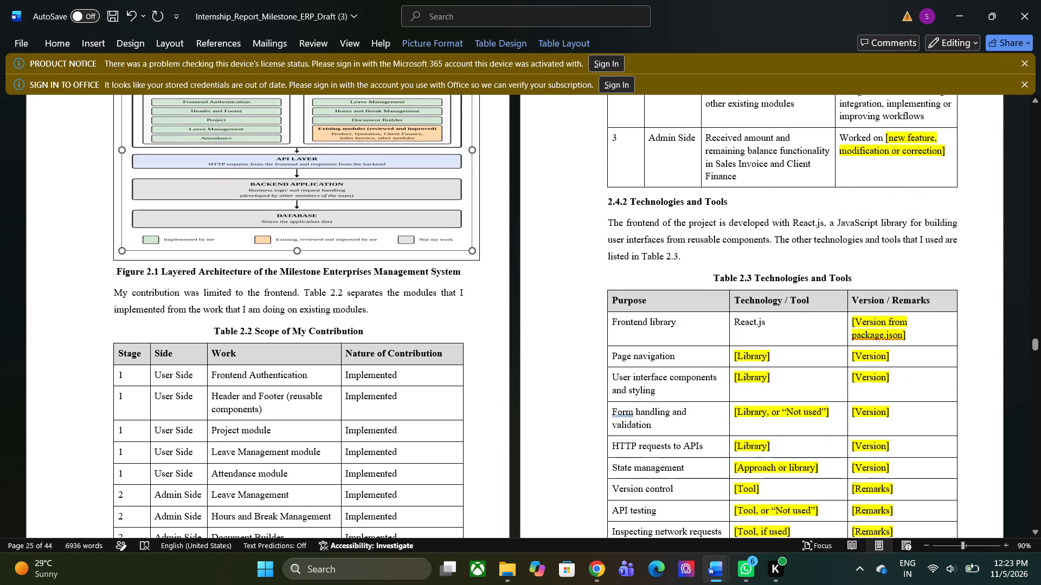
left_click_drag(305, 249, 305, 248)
Check the compressed diagram's legibility and its placement under section 2.4.1, along with the neighbouring Chapter 2 pages.
scroll(305, 248, "up", 1)
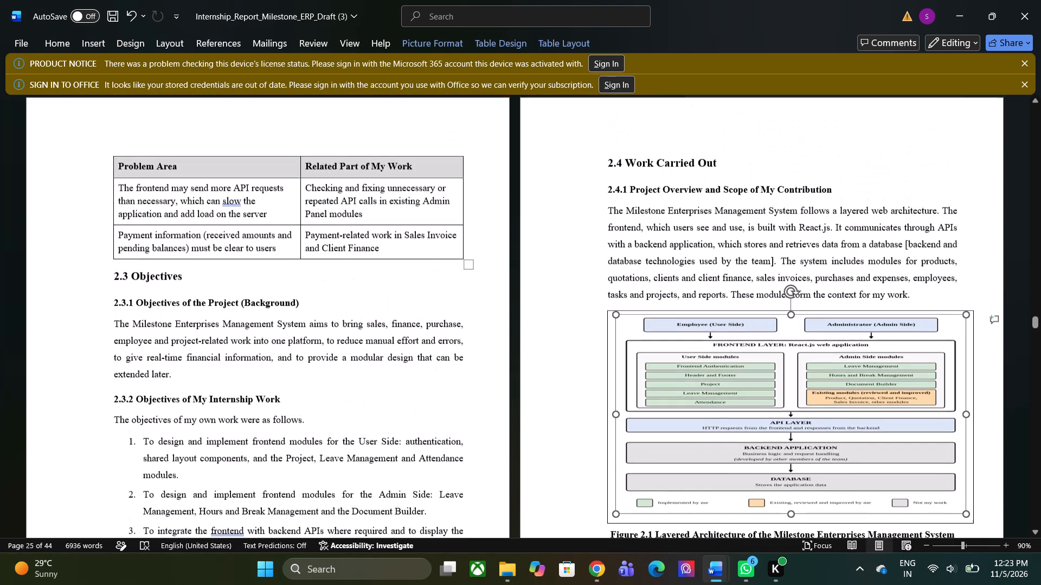
scroll(305, 248, "up", 2)
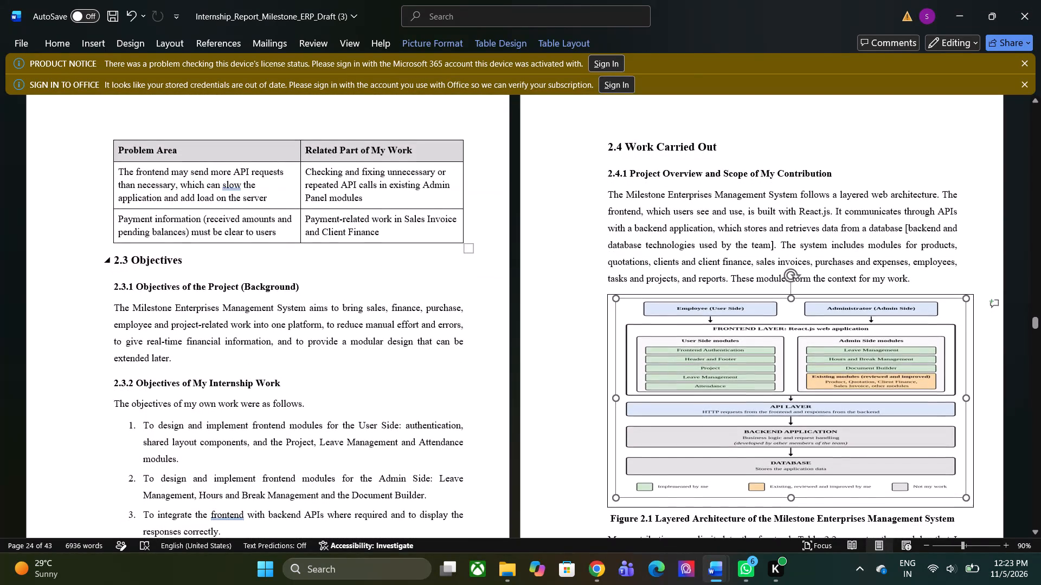
scroll(305, 248, "up", 1)
scroll(305, 248, "down", 1)
scroll(305, 248, "up", 1)
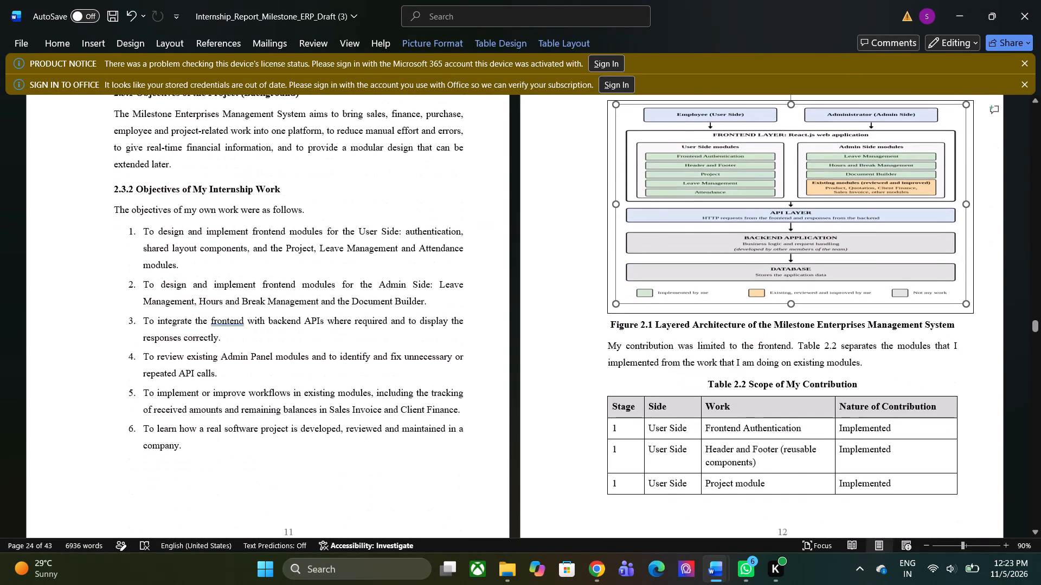
scroll(305, 248, "up", 4)
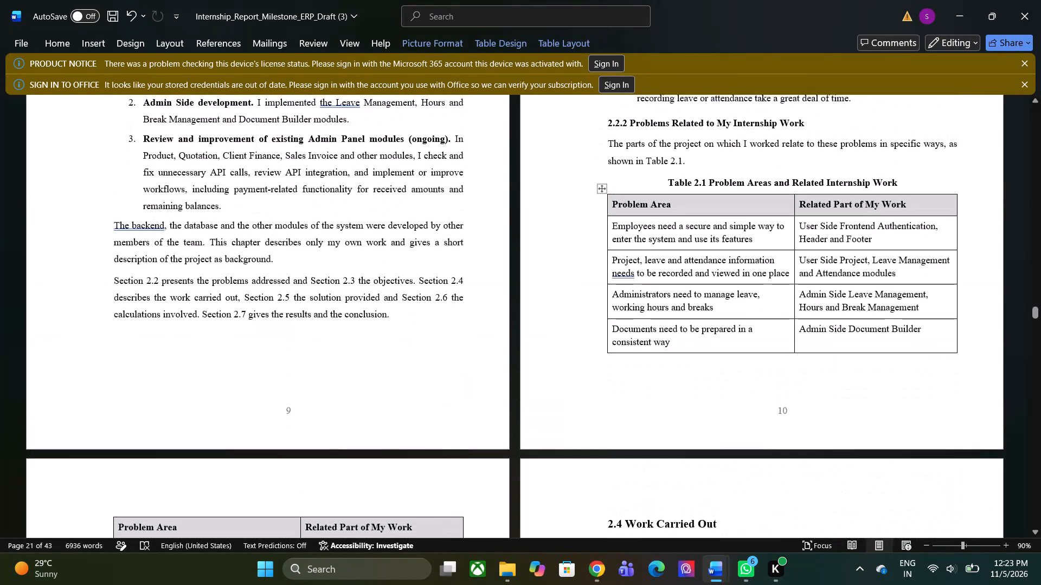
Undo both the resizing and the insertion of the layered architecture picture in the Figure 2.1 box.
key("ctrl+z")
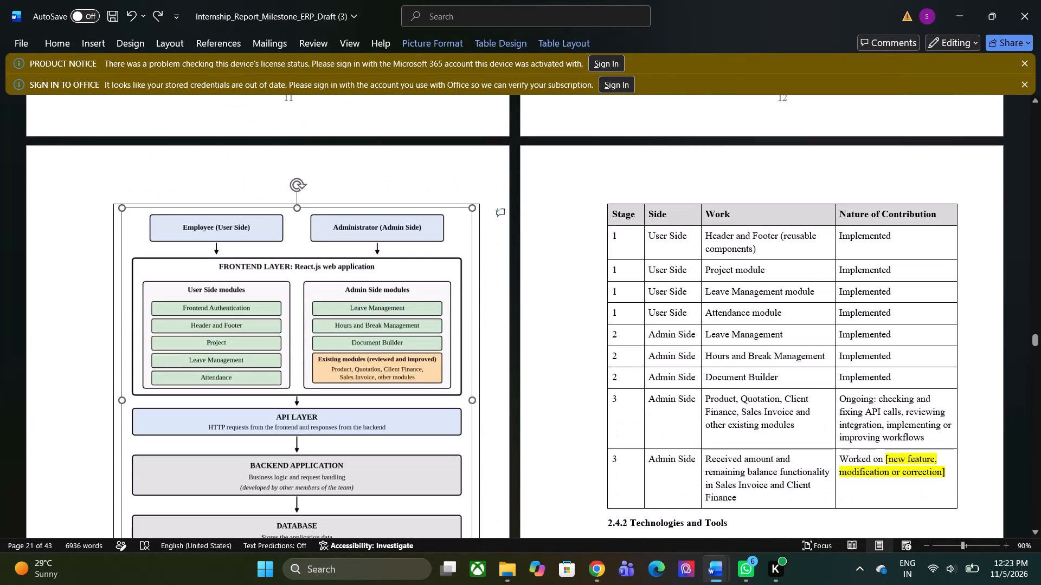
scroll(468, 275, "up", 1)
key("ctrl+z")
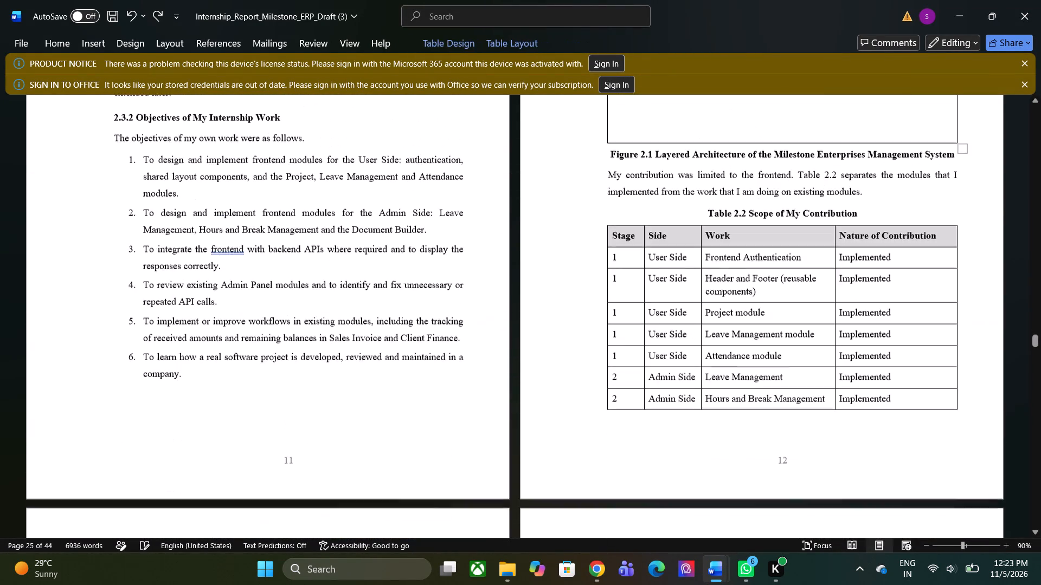
Place the text cursor inside the empty Figure 2.1 box under section 2.4.1.
scroll(599, 265, "up", 2)
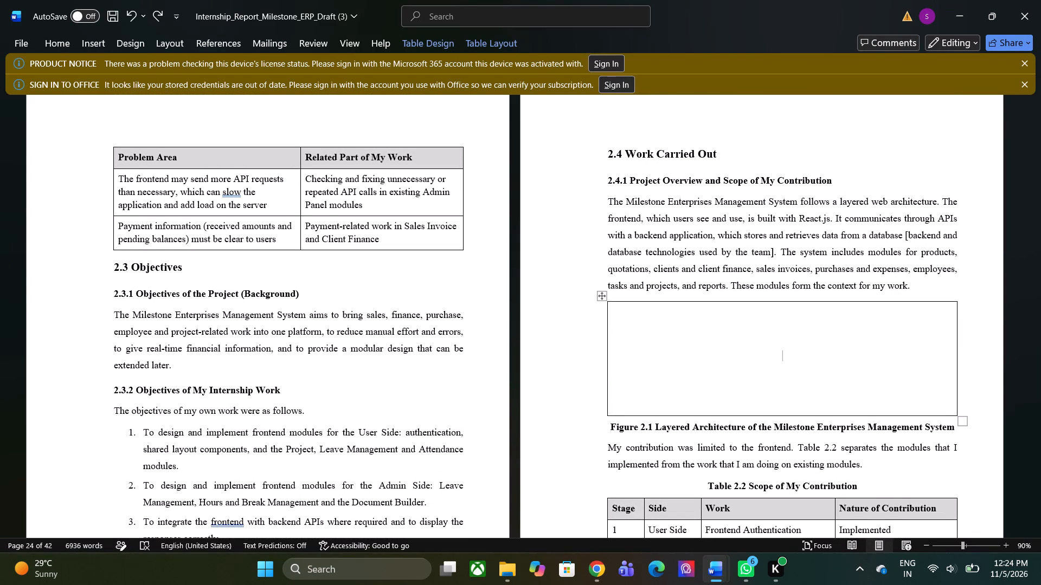
left_click(787, 353)
left_click(707, 357)
left_click(689, 356)
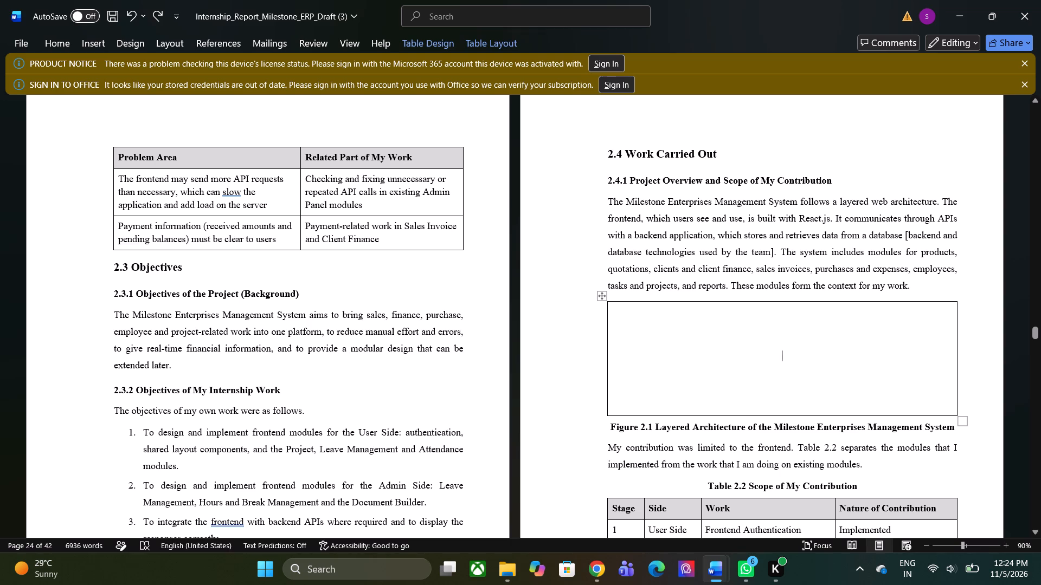
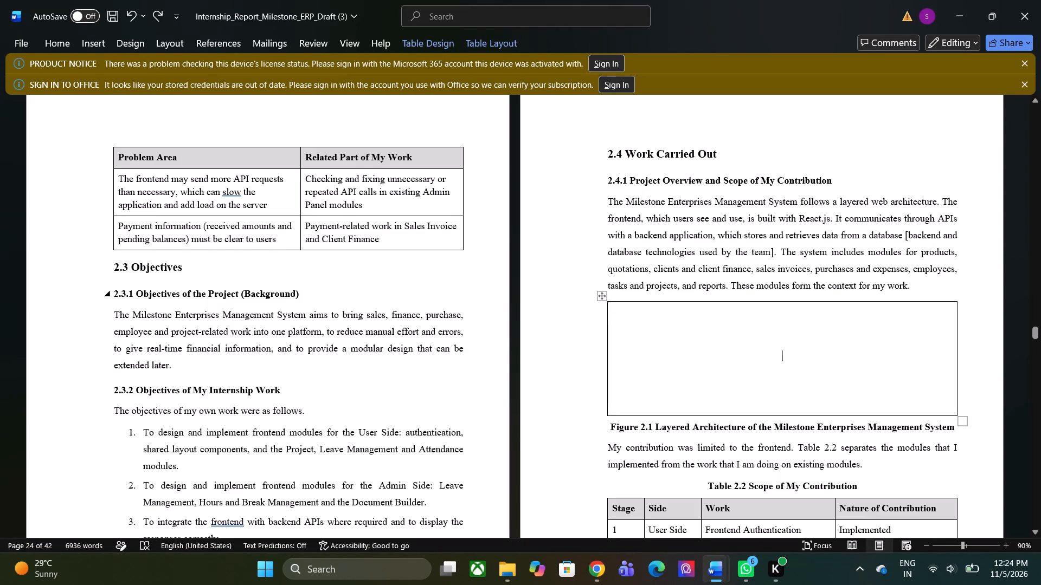
Insert the Figure_2_1_Layered_Architecture picture from the Downloads folder into the empty Figure 2.1 box.
left_click(94, 40)
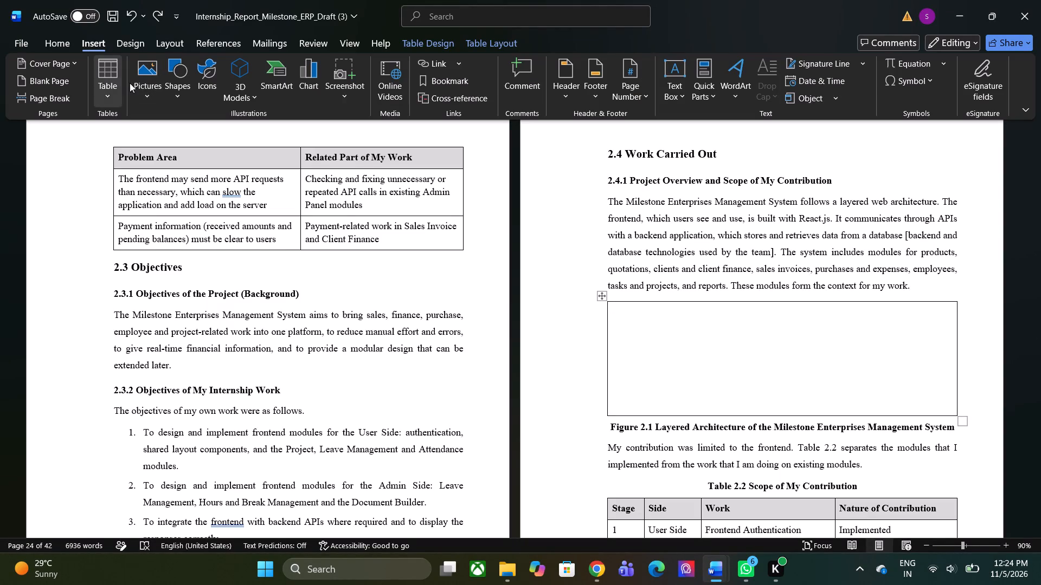
left_click(143, 93)
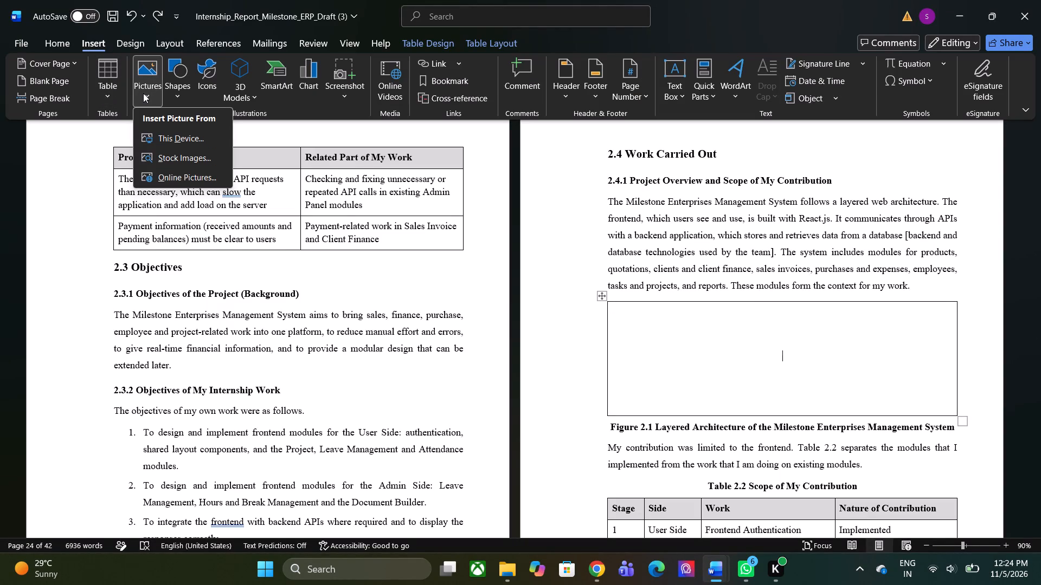
left_click(187, 138)
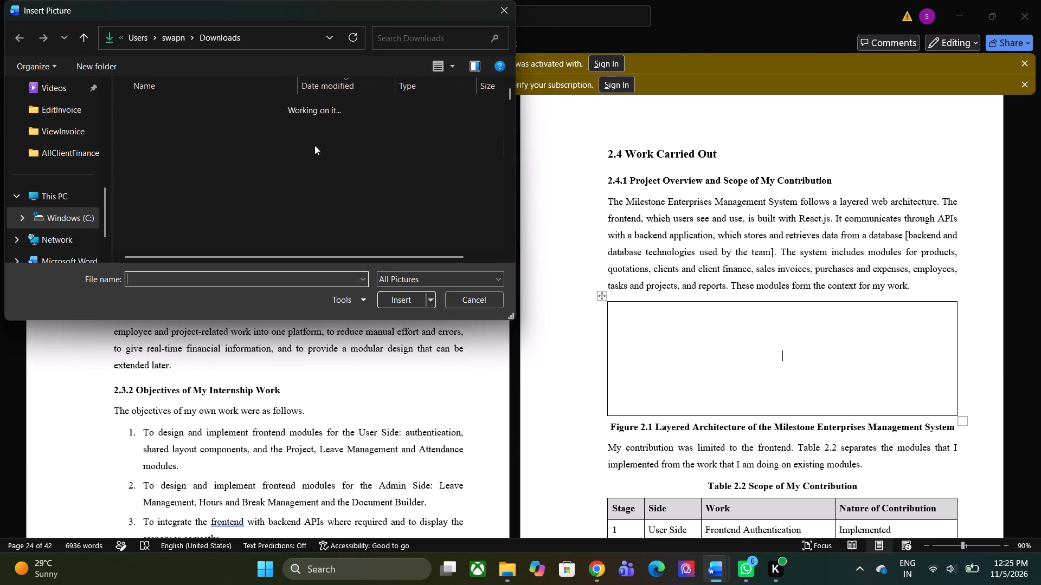
left_click(171, 121)
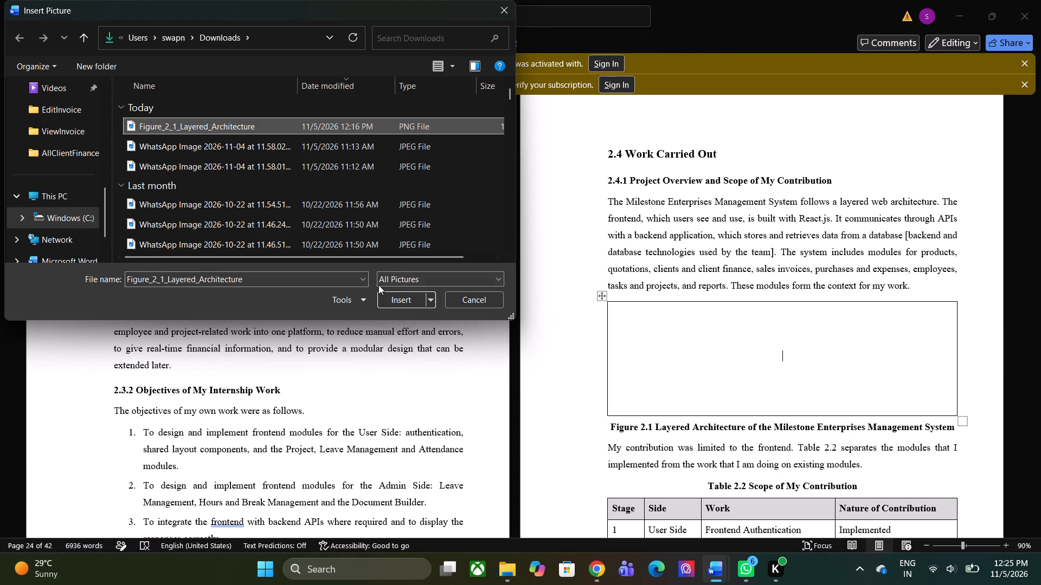
left_click(407, 303)
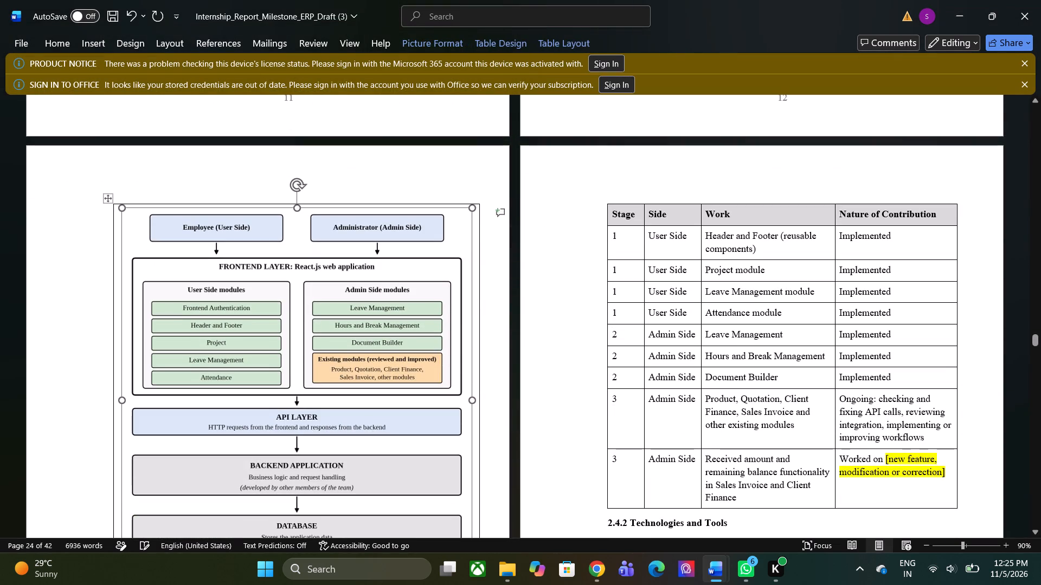
Enlarge the layered architecture picture slightly, and compress its height so it fits on the page under section 2.4.1.
scroll(537, 264, "up", 3)
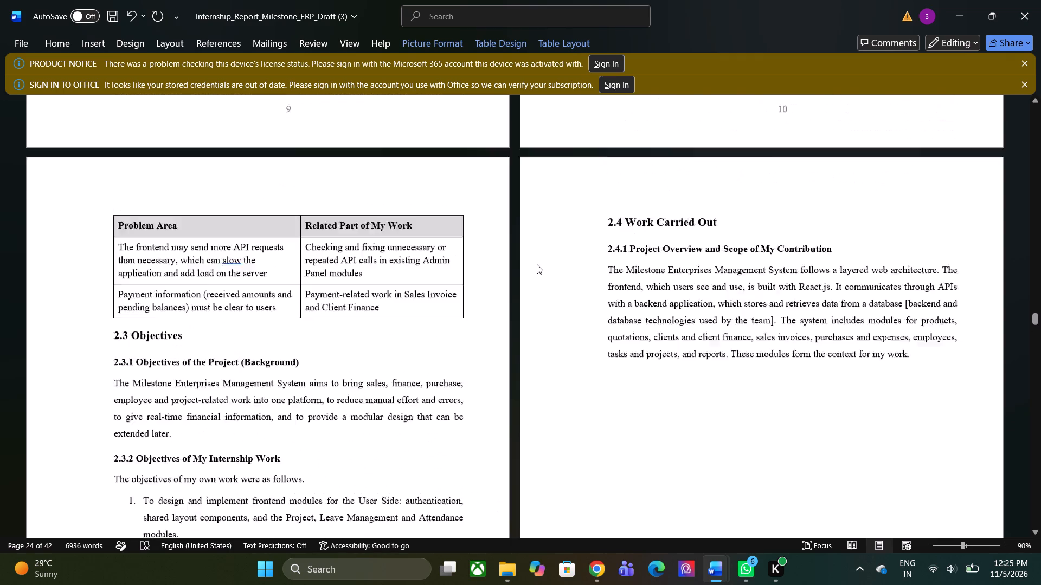
scroll(537, 264, "up", 1)
scroll(537, 264, "down", 2)
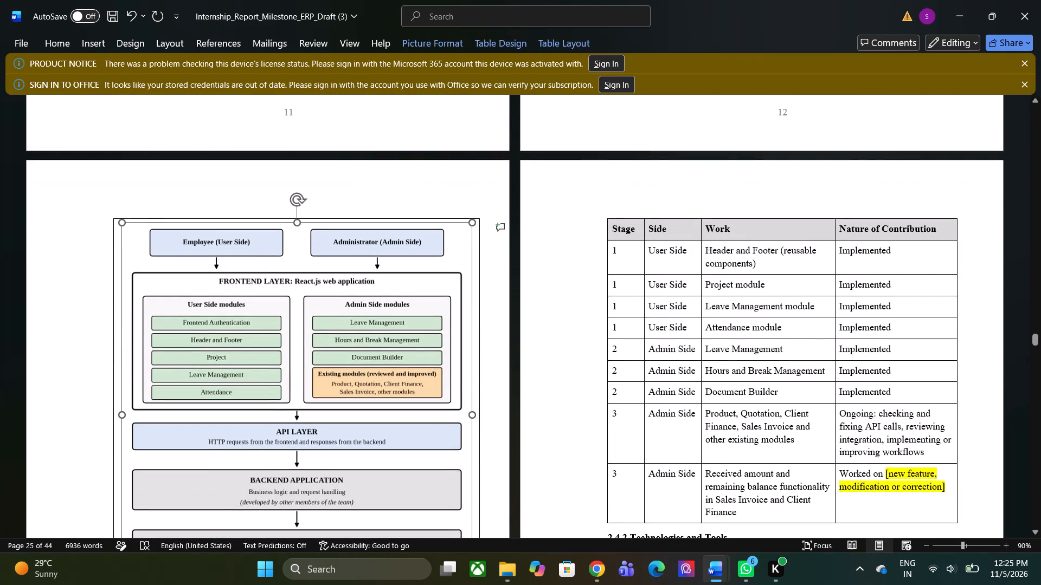
scroll(359, 322, "down", 2)
scroll(359, 322, "up", 1)
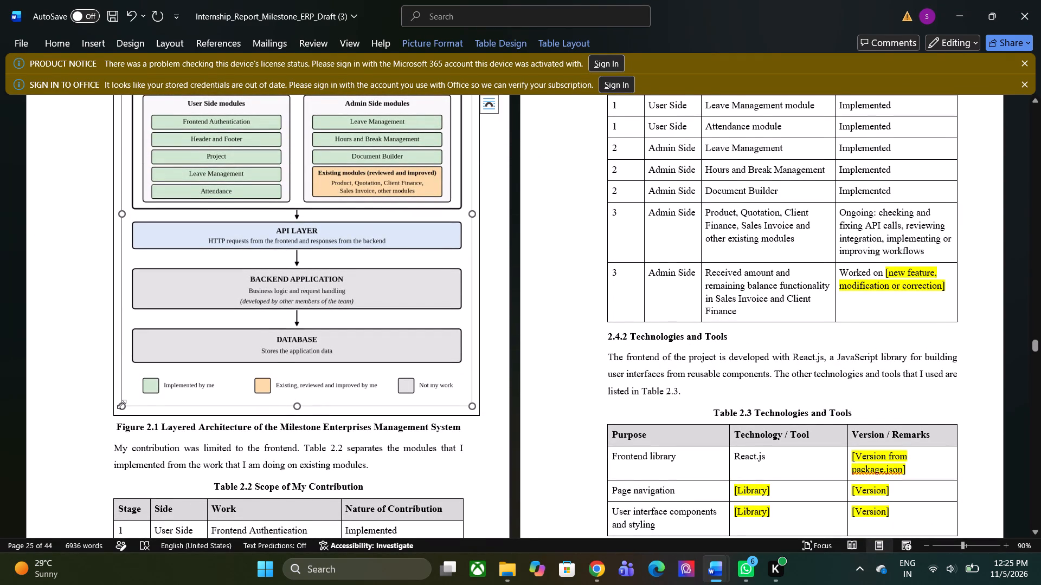
left_click_drag(121, 404, 169, 339)
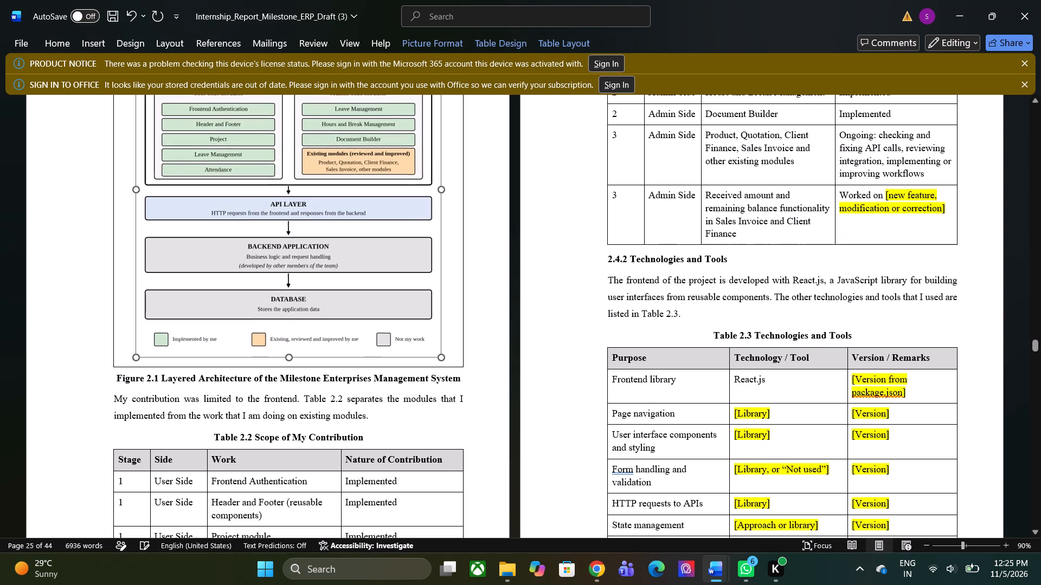
left_click_drag(169, 339, 125, 376)
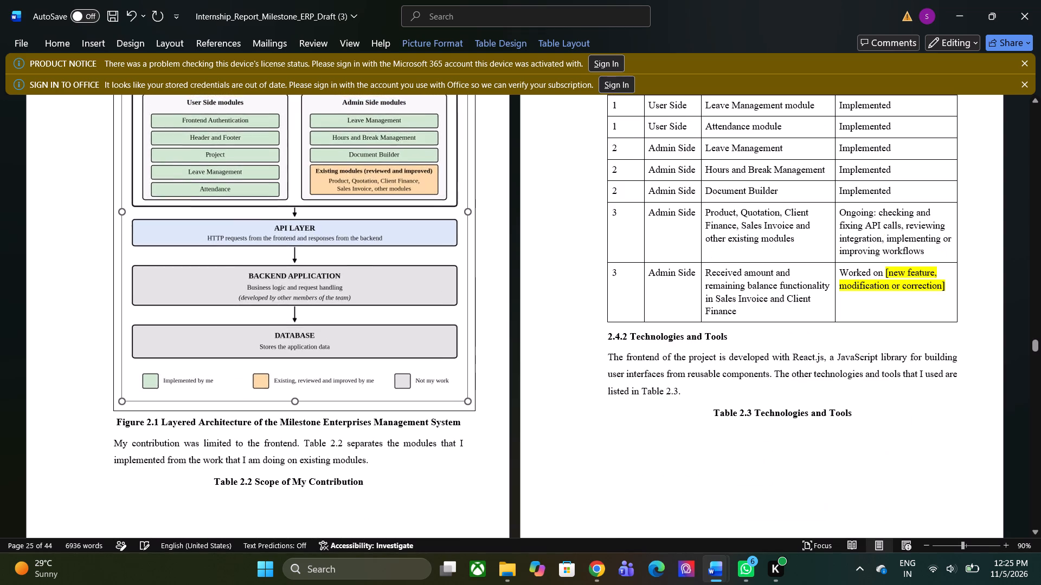
left_click_drag(125, 376, 100, 408)
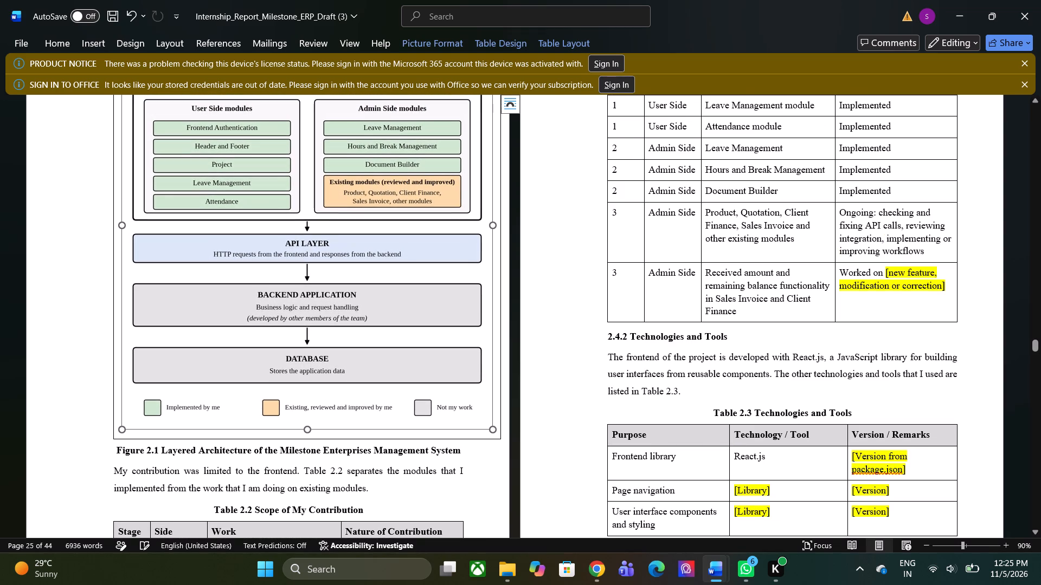
left_click_drag(307, 430, 286, 292)
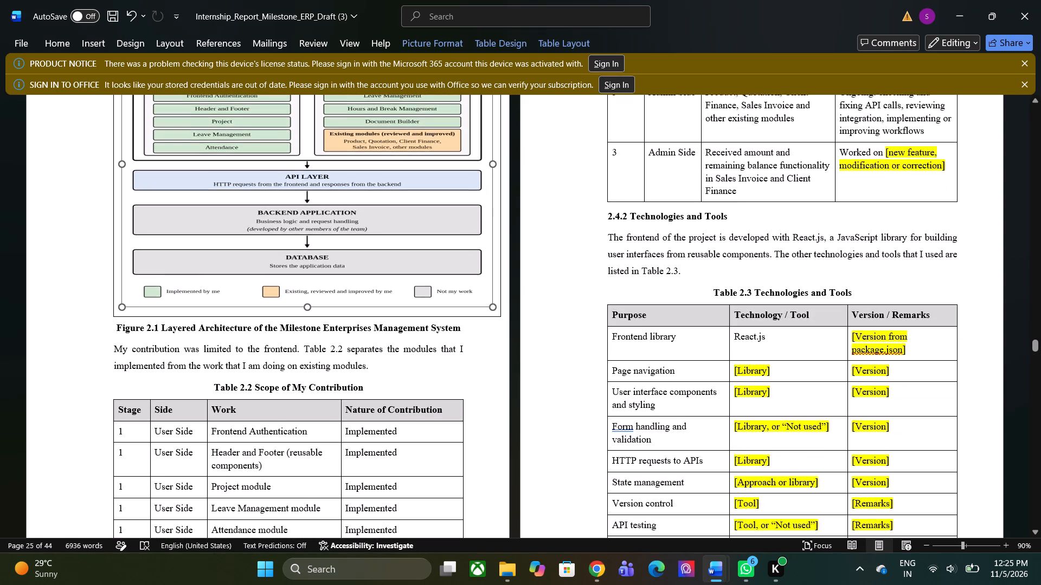
left_click_drag(286, 292, 281, 269)
scroll(281, 269, "up", 1)
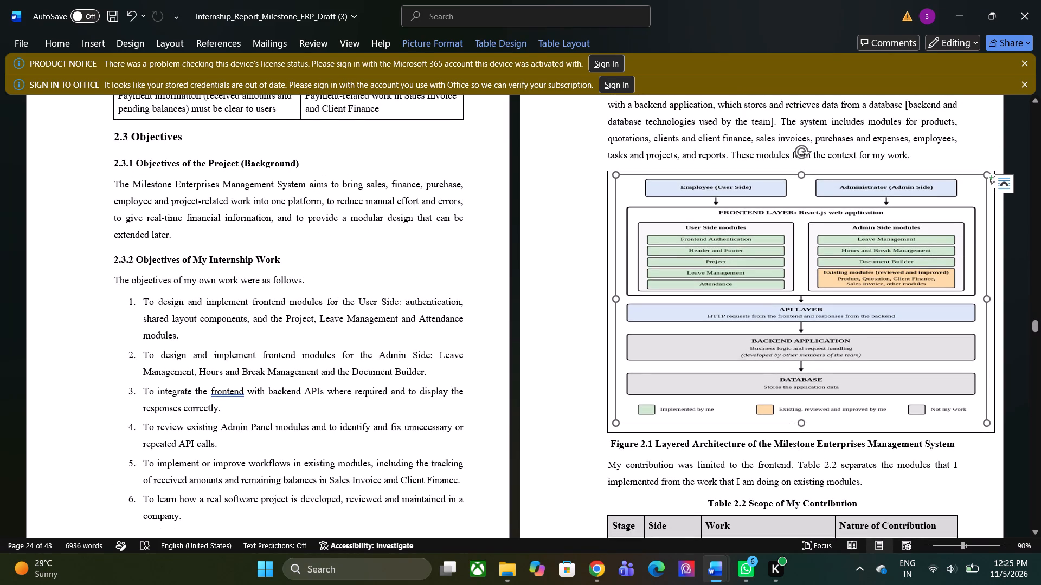
Set the layered architecture picture's text wrapping to Behind Text.
left_click(1002, 187)
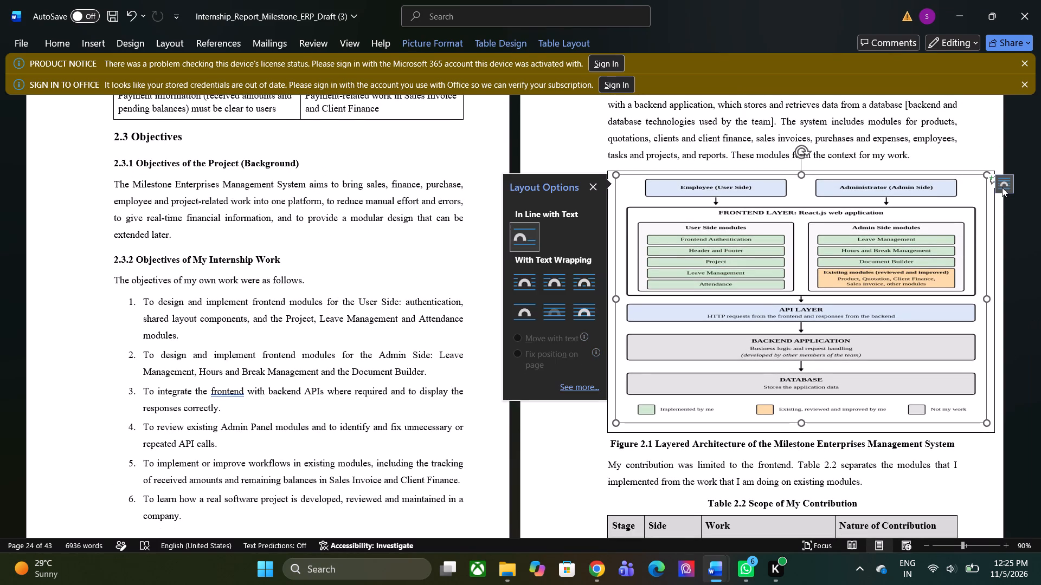
left_click(554, 315)
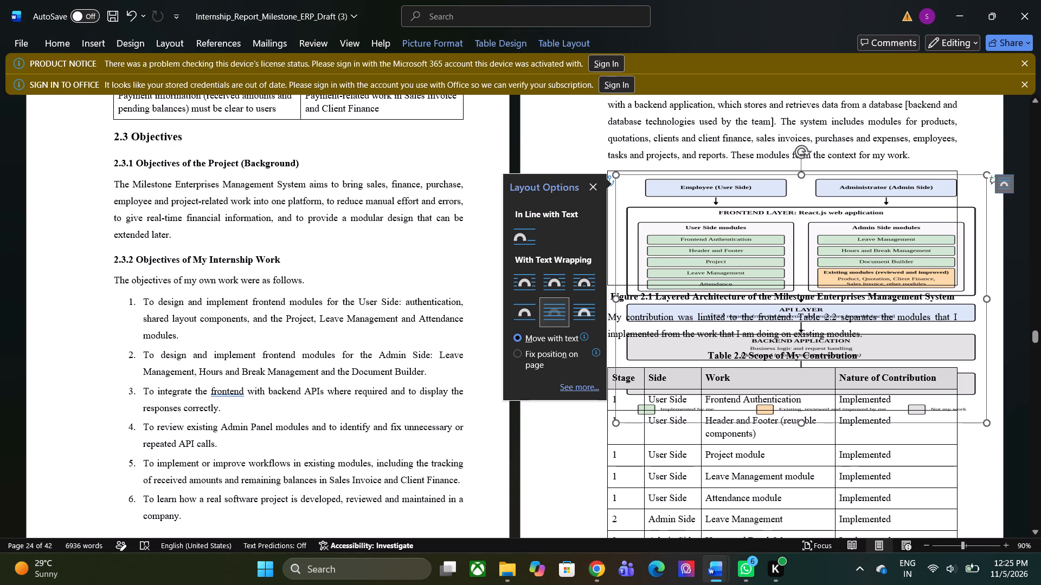
left_click(873, 241)
left_click(895, 336)
left_click(899, 214)
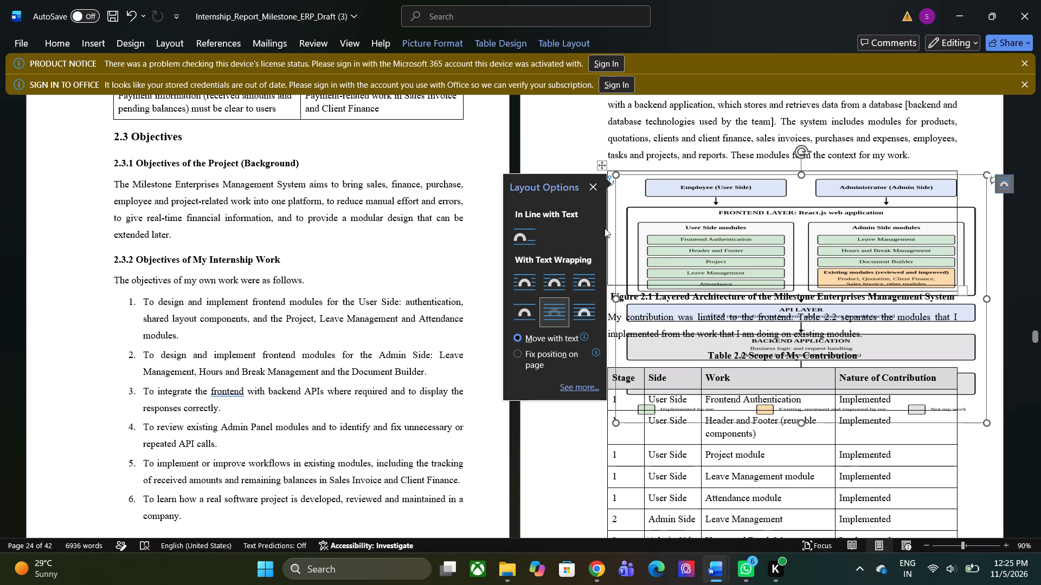
left_click(627, 233)
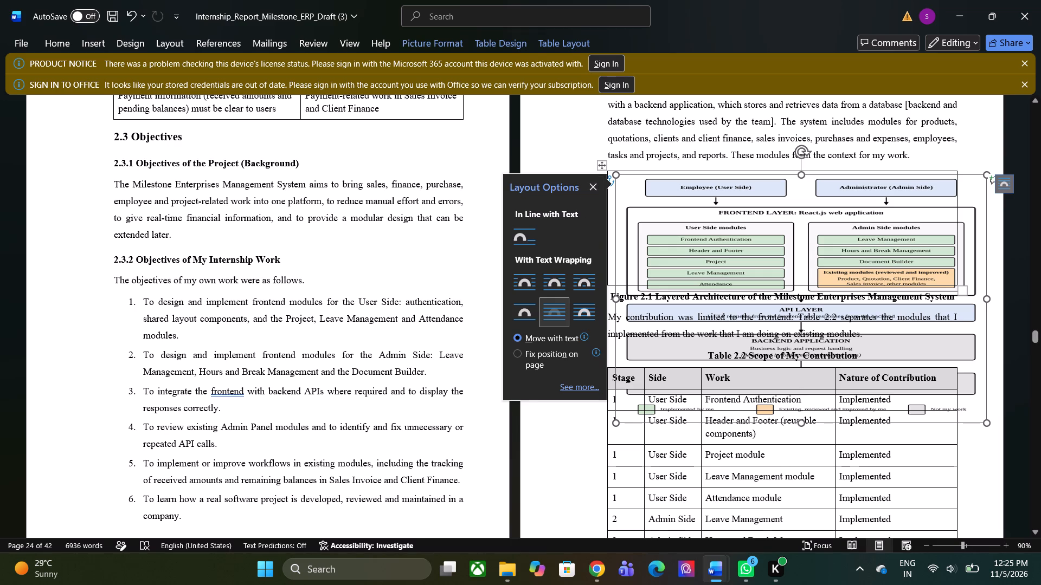
left_click(569, 142)
Insert eight blank lines before the Figure 2.1 caption to move it below the layered architecture picture.
left_click(609, 297)
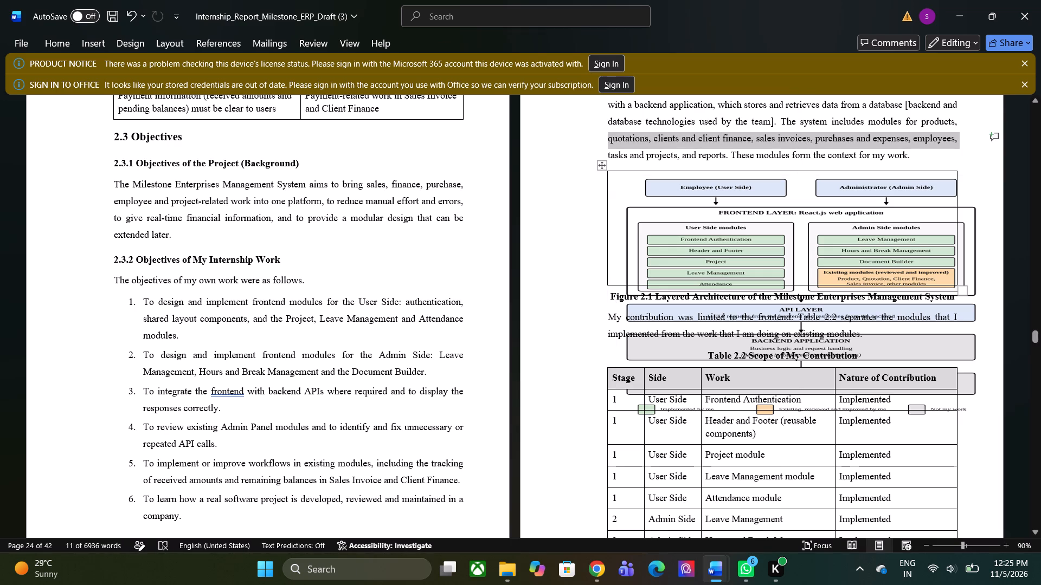
key("Return")
key("Return")
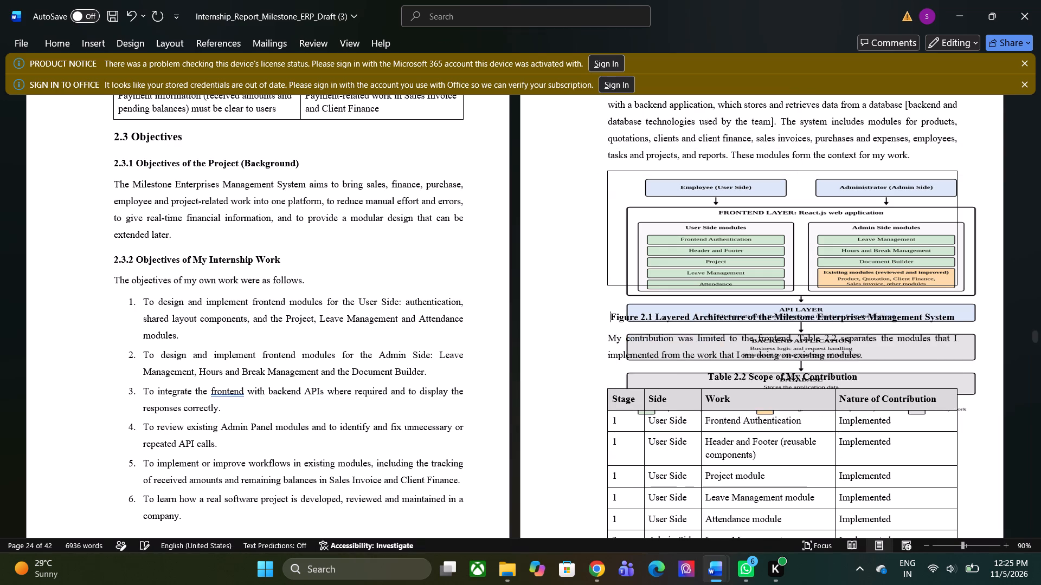
key("Return")
key("Return")
key("Return")
key("Return")
key("Return")
key("Return")
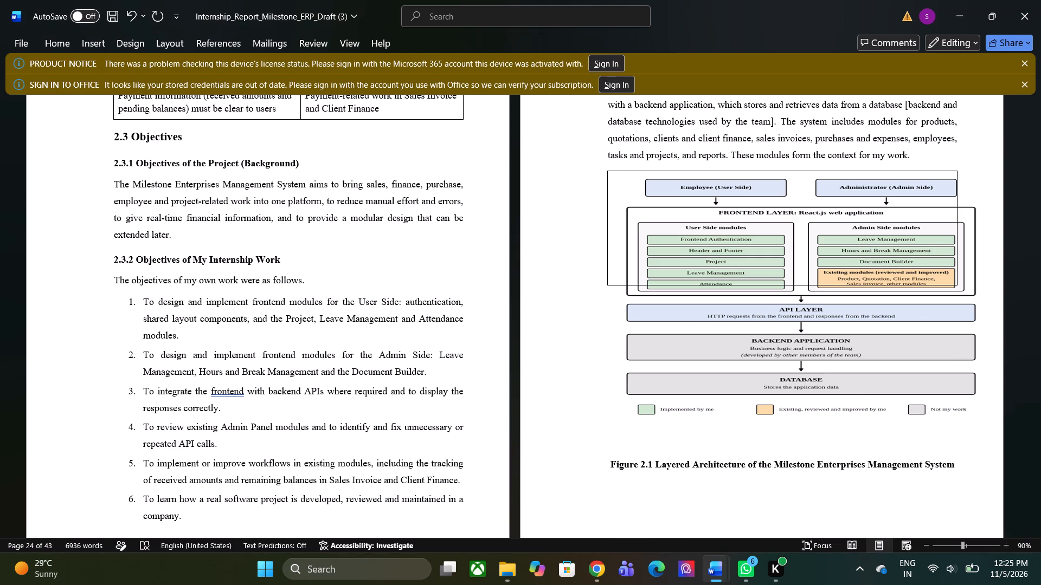
Adjust both sides of the layered architecture picture so its width matches the Figure 2.1 box.
left_click(978, 307)
left_click_drag(987, 301, 975, 299)
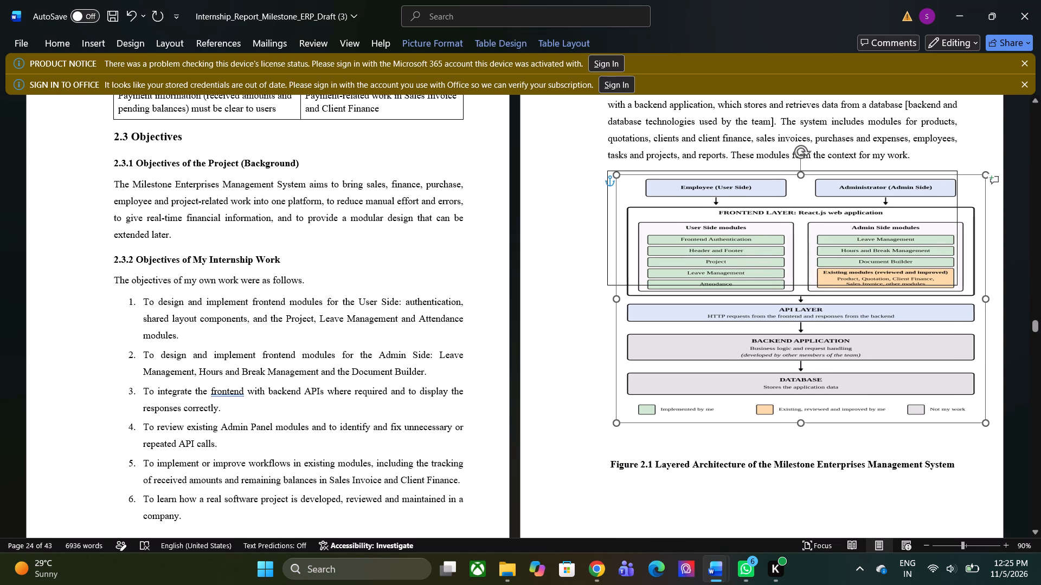
left_click_drag(975, 299, 957, 305)
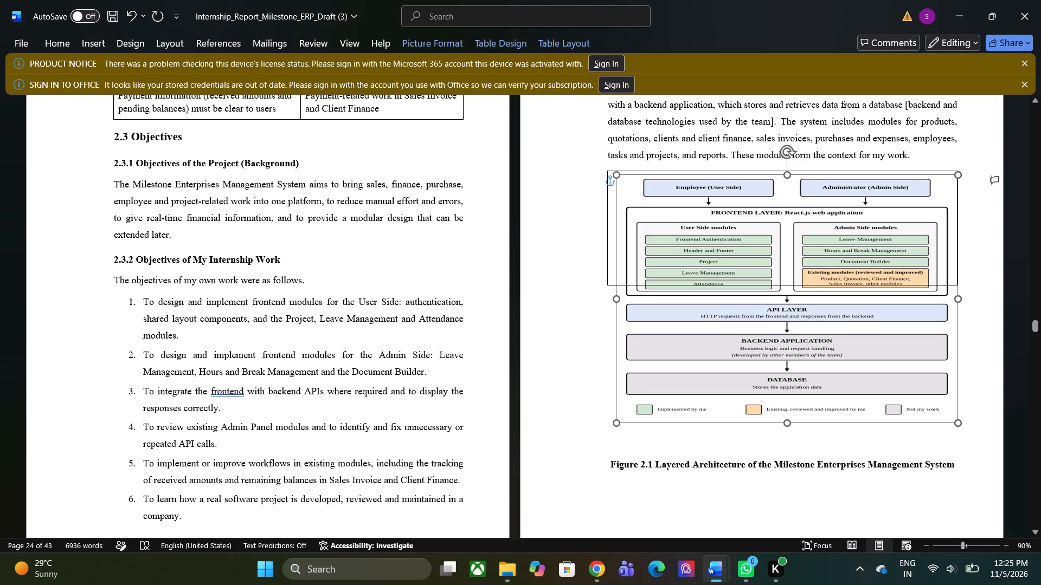
left_click_drag(957, 305, 958, 306)
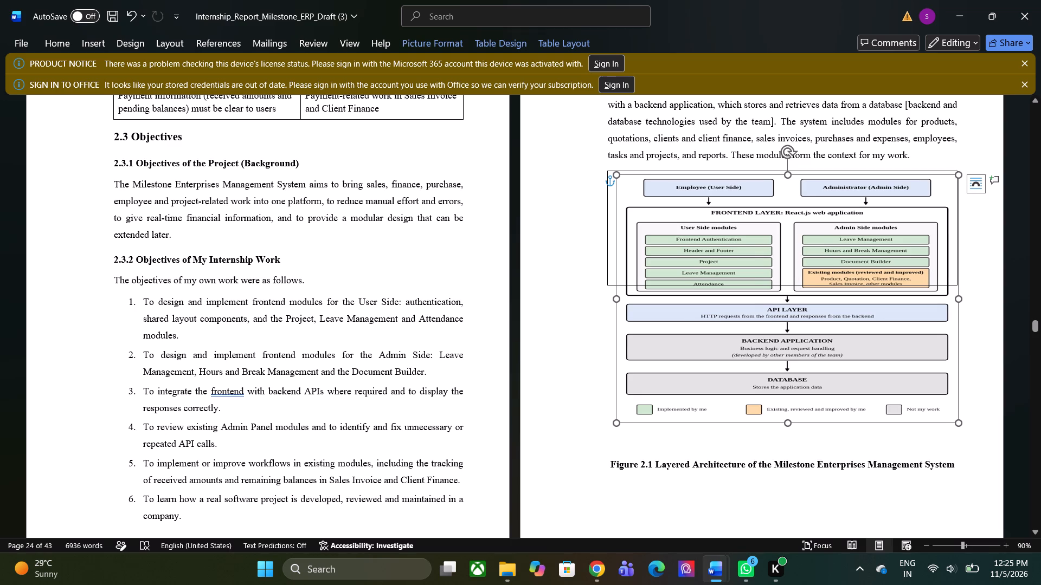
left_click_drag(616, 300, 609, 301)
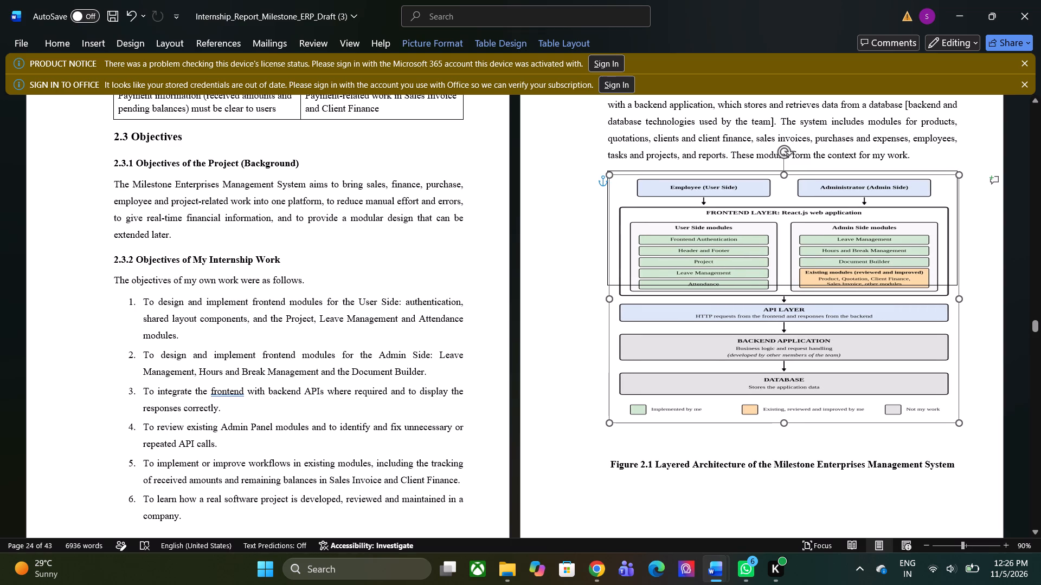
left_click_drag(609, 301, 608, 301)
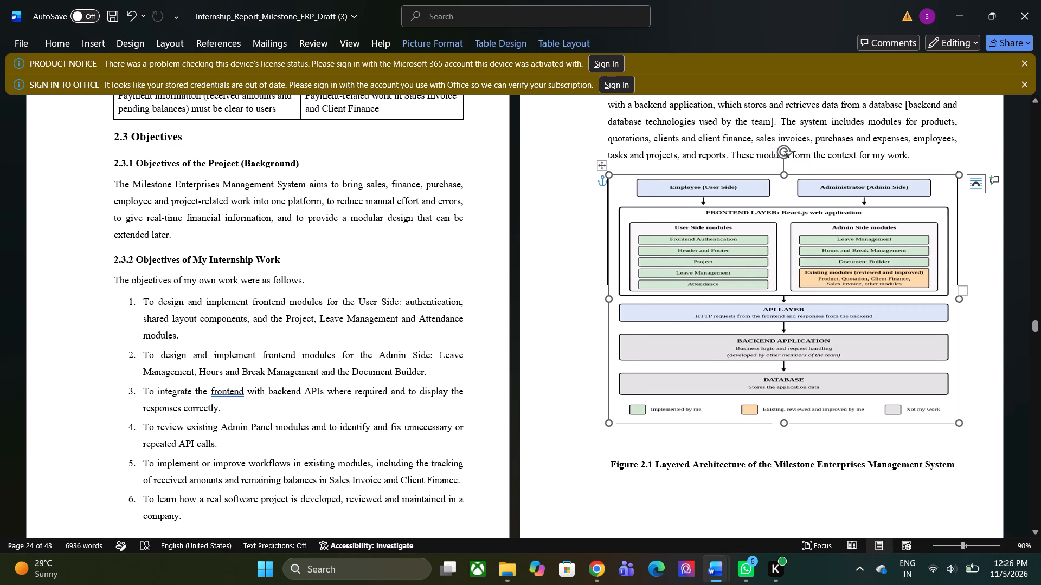
Shrink the layered architecture picture's height from its top edge until it sits entirely below the Figure 2.1 box.
left_click(786, 174)
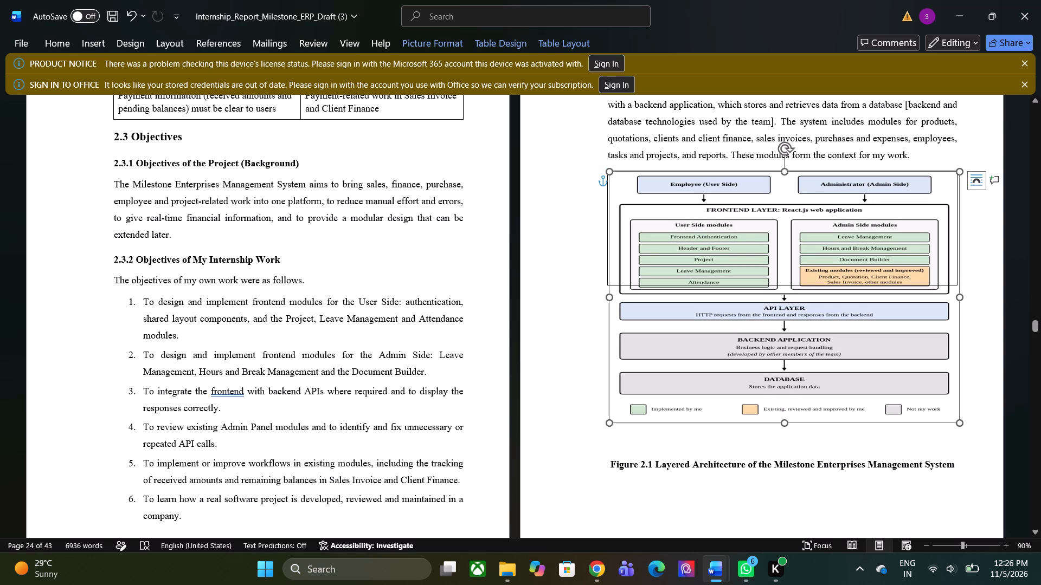
left_click_drag(783, 172, 794, 198)
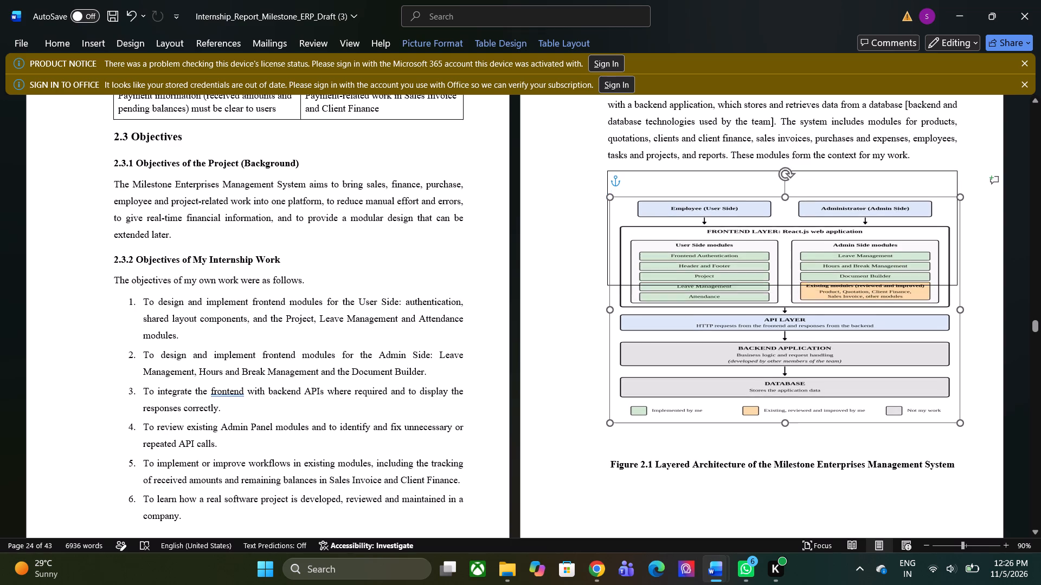
left_click_drag(794, 198, 784, 337)
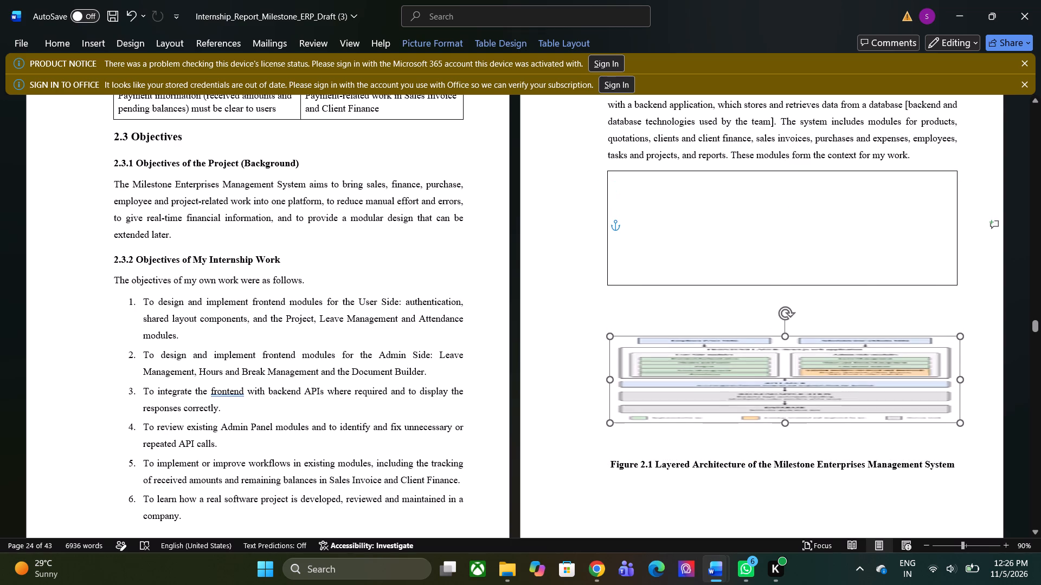
left_click_drag(784, 337, 784, 339)
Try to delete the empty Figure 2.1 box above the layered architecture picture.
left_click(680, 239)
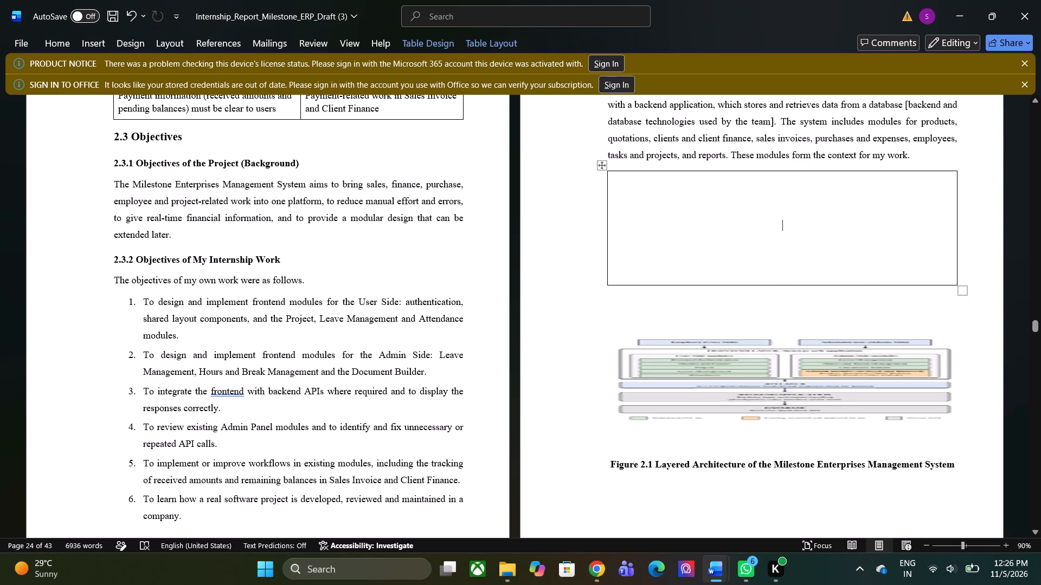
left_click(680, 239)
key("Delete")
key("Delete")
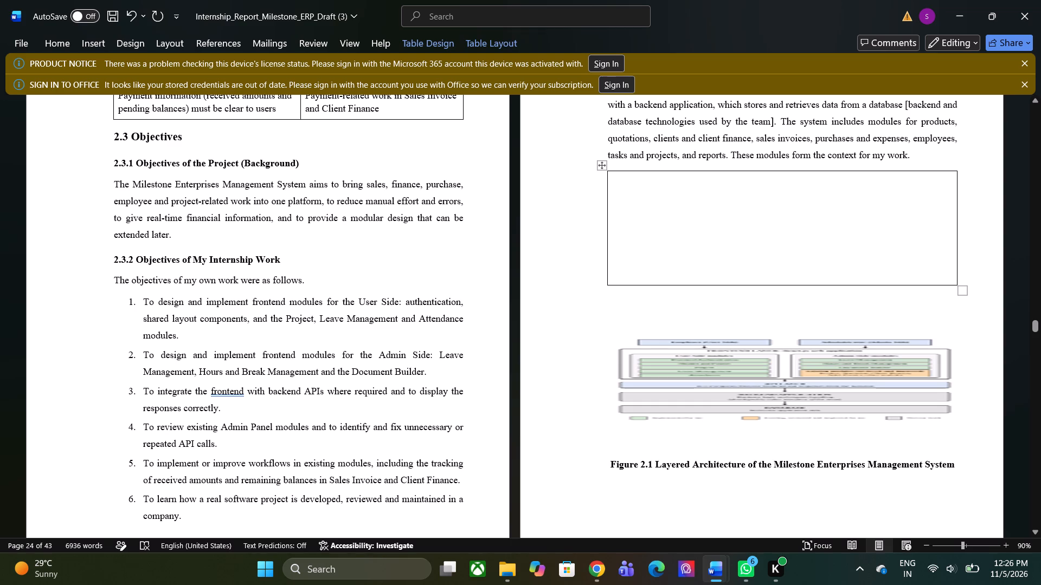
Delete the row that forms the empty Figure 2.1 box above the layered architecture picture.
left_click(952, 284)
left_click_drag(952, 284, 937, 283)
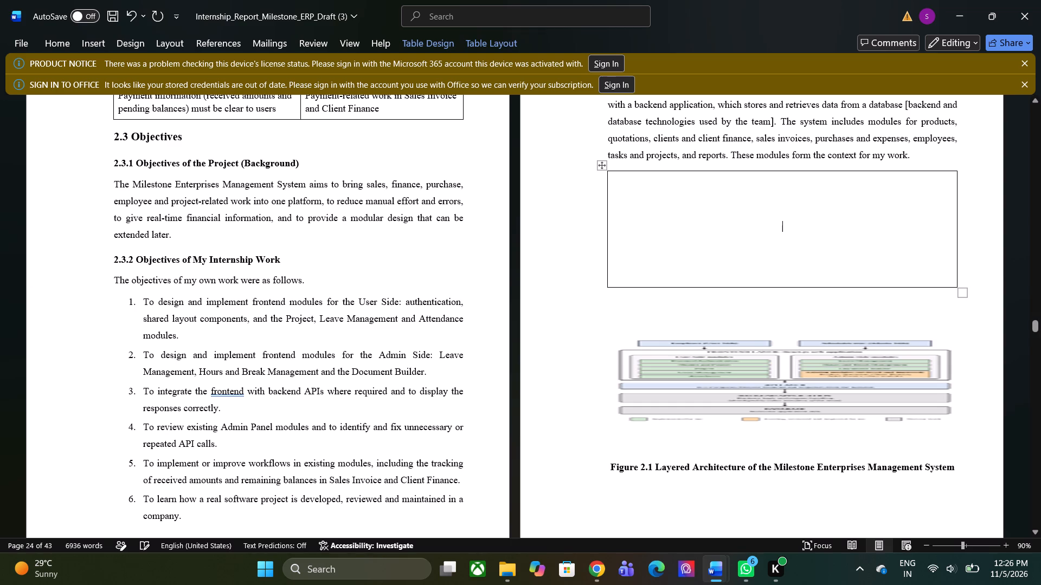
double_click(937, 283)
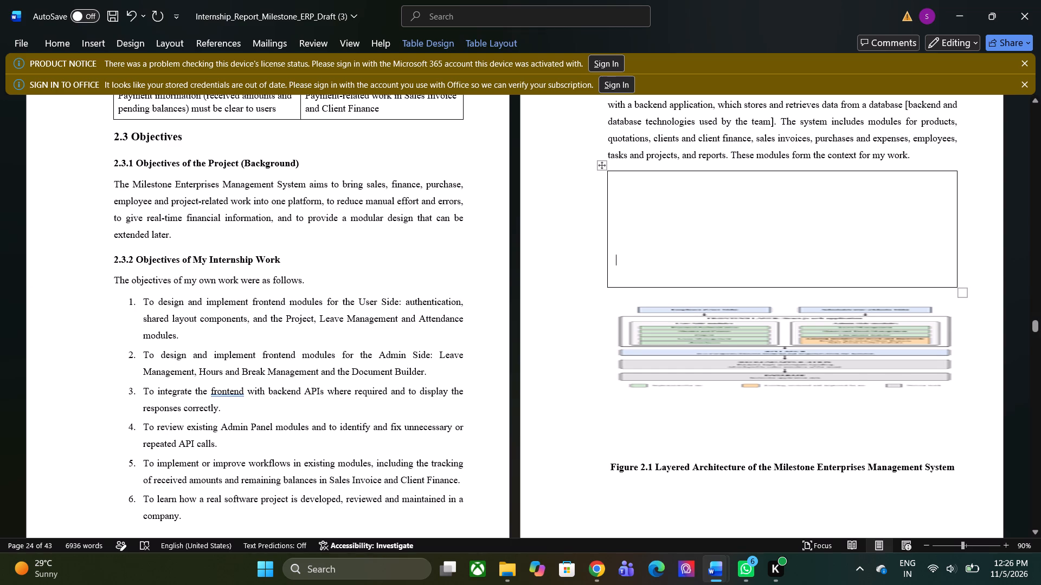
right_click(849, 245)
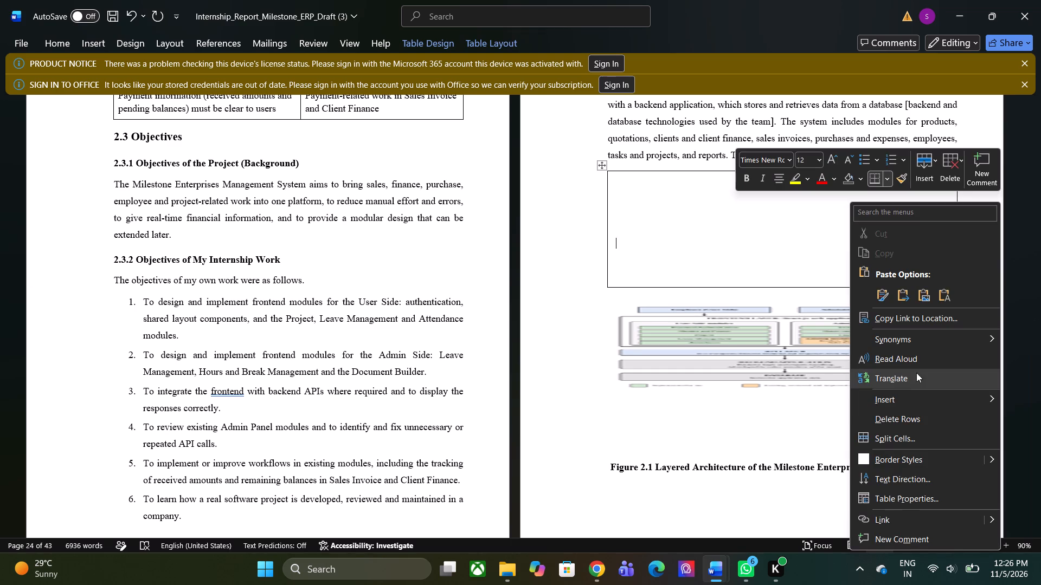
left_click(887, 425)
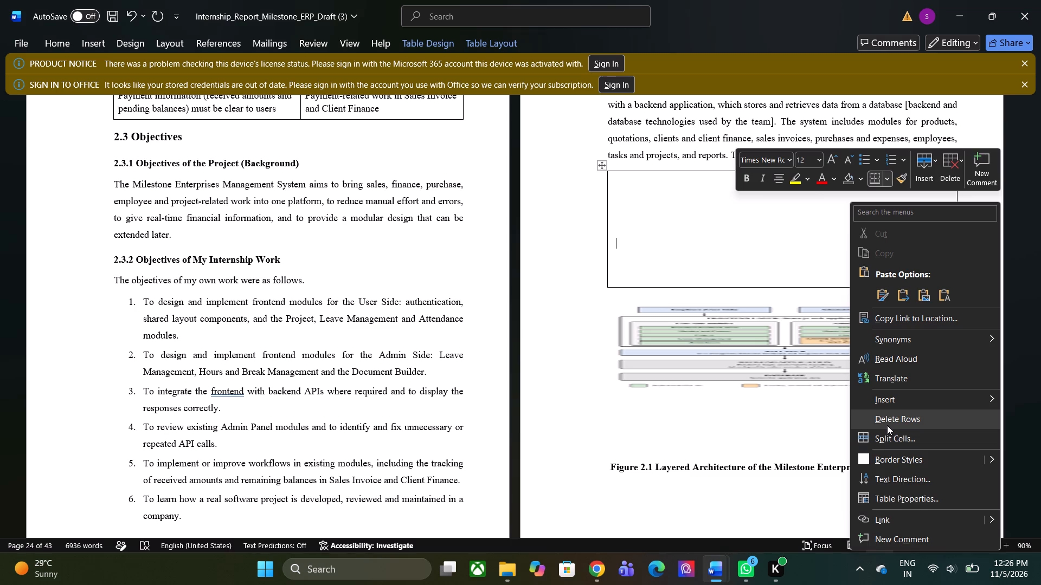
Examine the pages around Section 2.4 and the Figure 2.1 caption for the layout left by the box deletion.
scroll(767, 303, "up", 1)
scroll(767, 303, "down", 1)
scroll(767, 303, "up", 1)
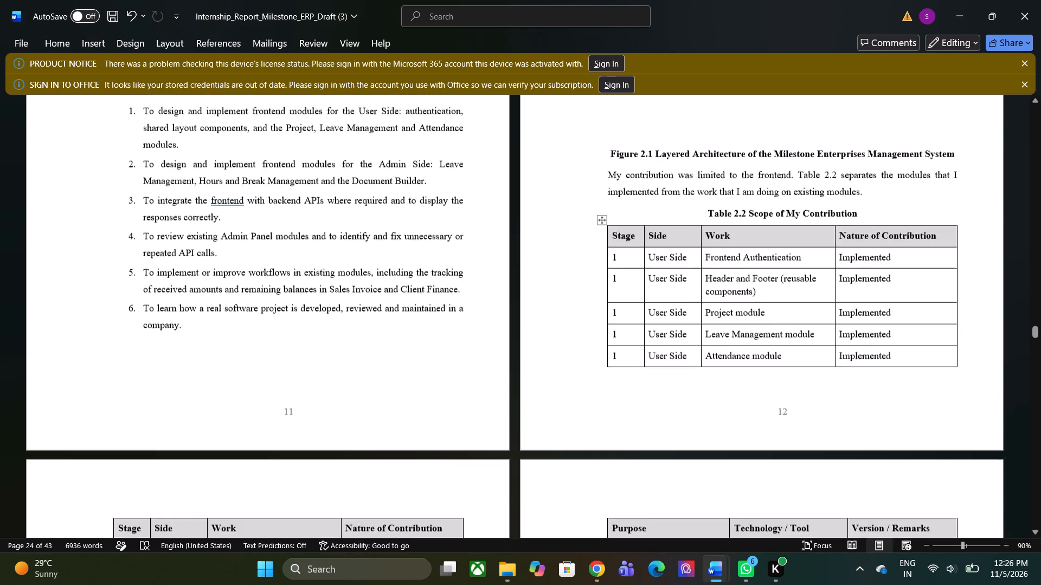
scroll(767, 303, "up", 1)
scroll(767, 303, "down", 2)
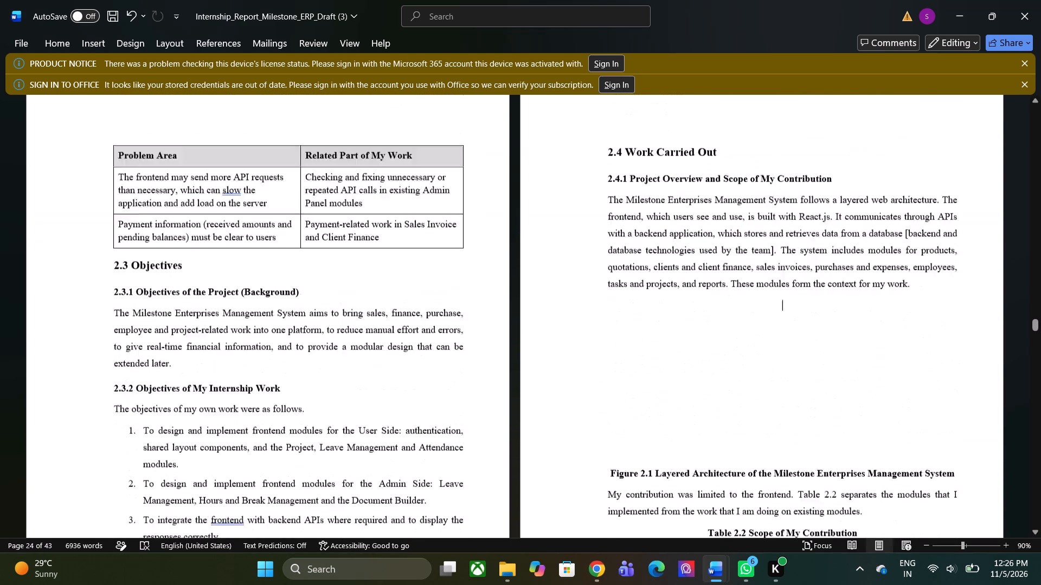
scroll(767, 303, "down", 3)
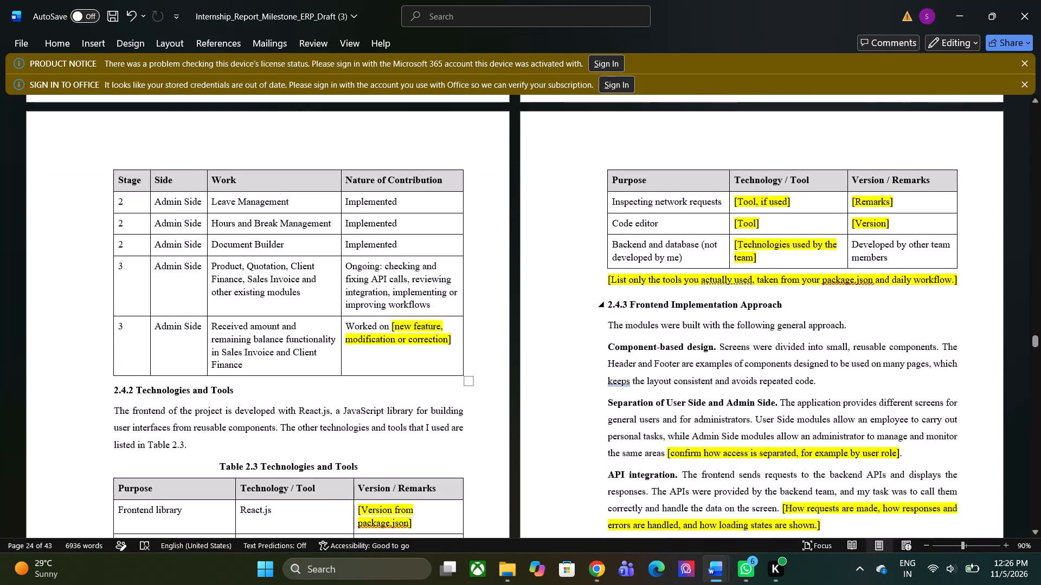
scroll(767, 303, "up", 4)
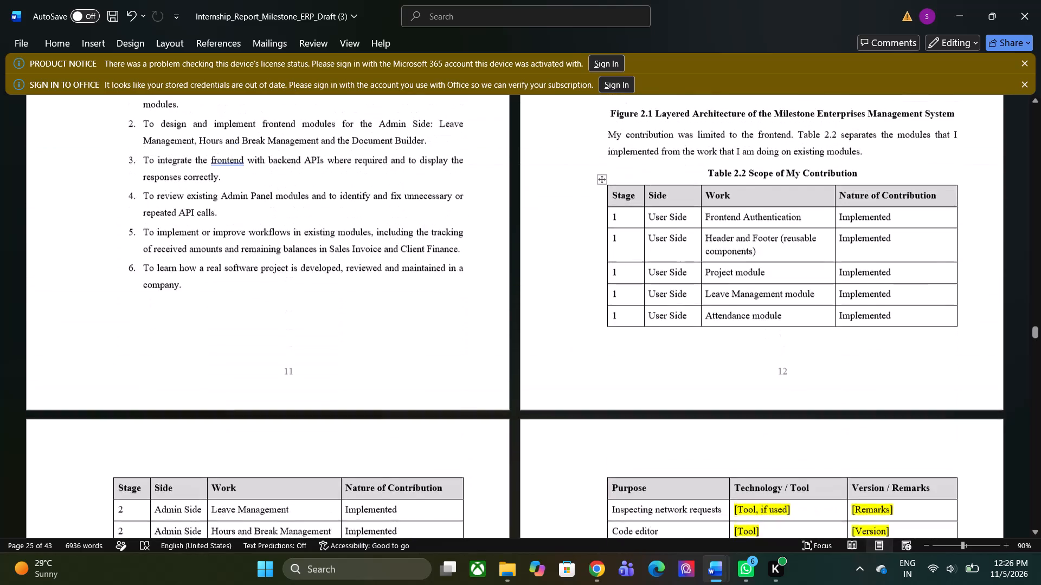
scroll(767, 303, "up", 5)
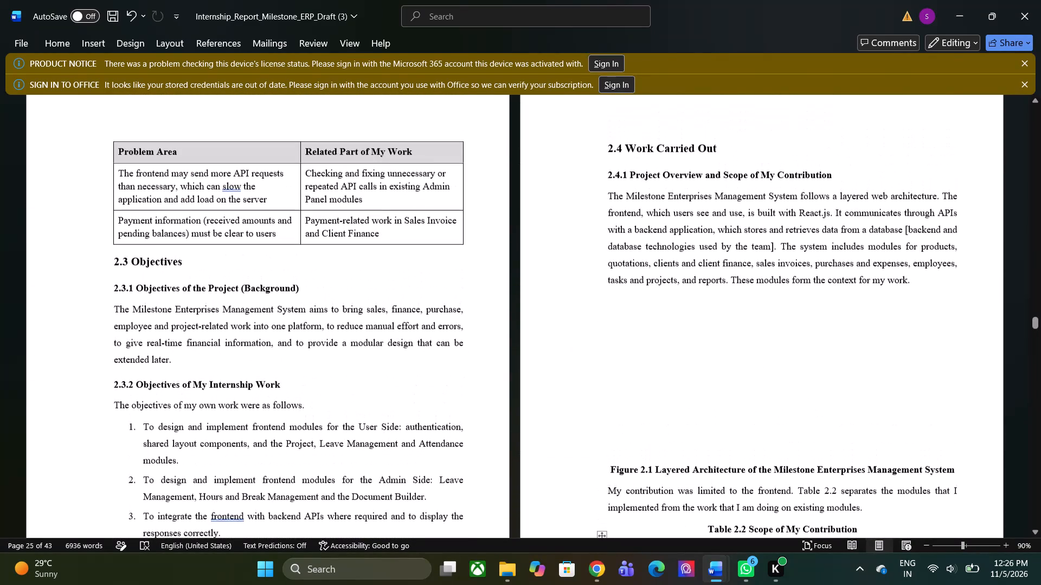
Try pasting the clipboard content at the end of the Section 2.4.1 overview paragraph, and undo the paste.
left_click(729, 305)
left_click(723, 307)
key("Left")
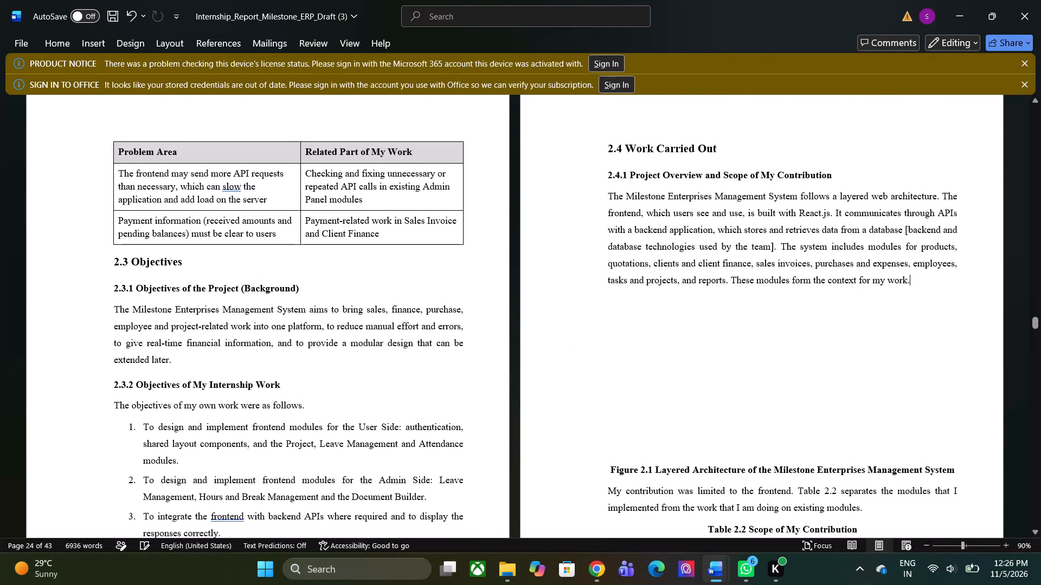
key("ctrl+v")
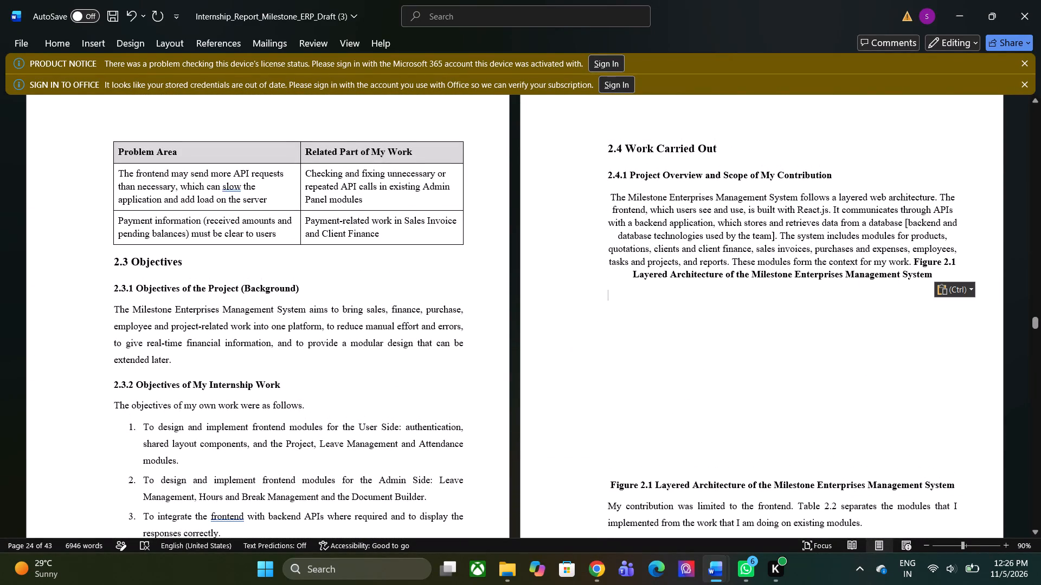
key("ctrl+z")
Add two blank lines after the Section 2.4.1 overview paragraph and insert the Figure_2_1_Layered_Architecture picture from Downloads on the second blank line.
key("Return")
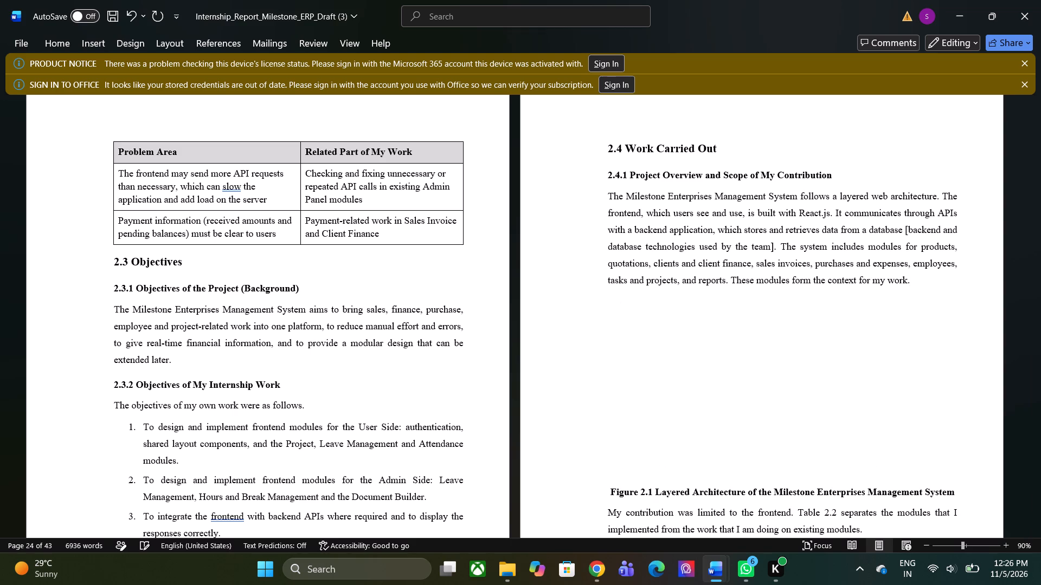
key("Return")
left_click(737, 327)
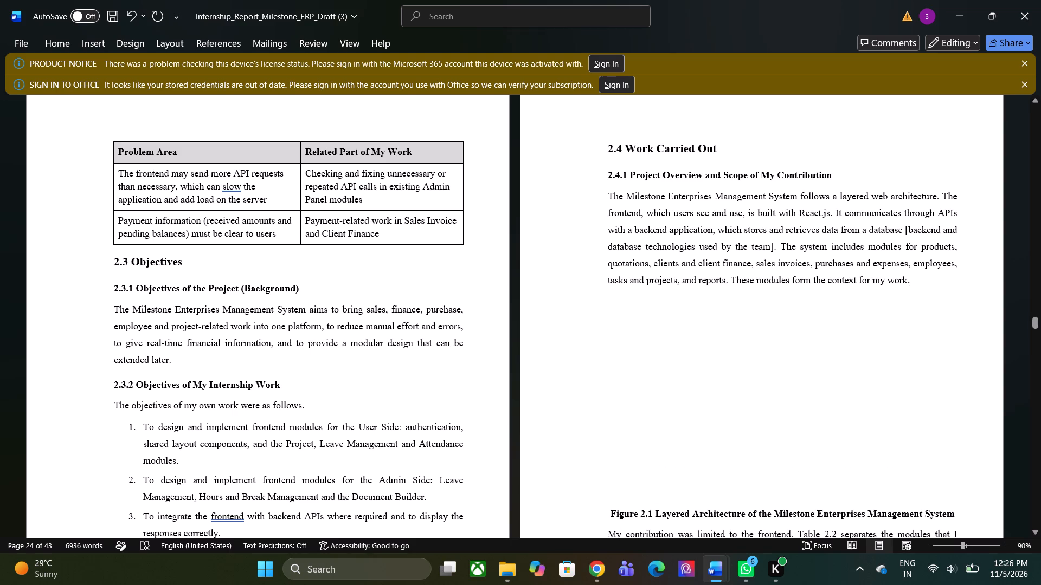
left_click(89, 39)
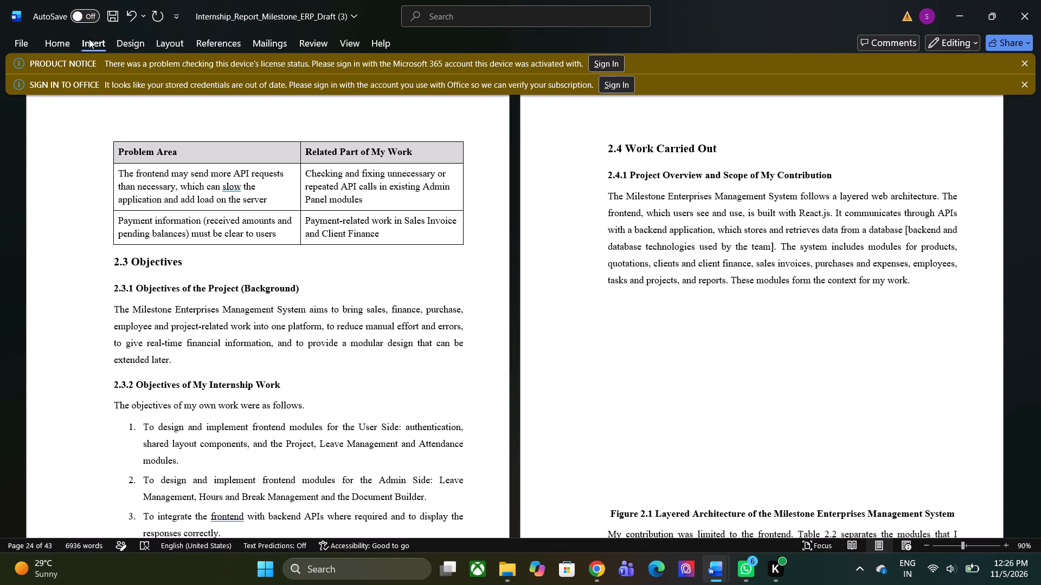
left_click(118, 69)
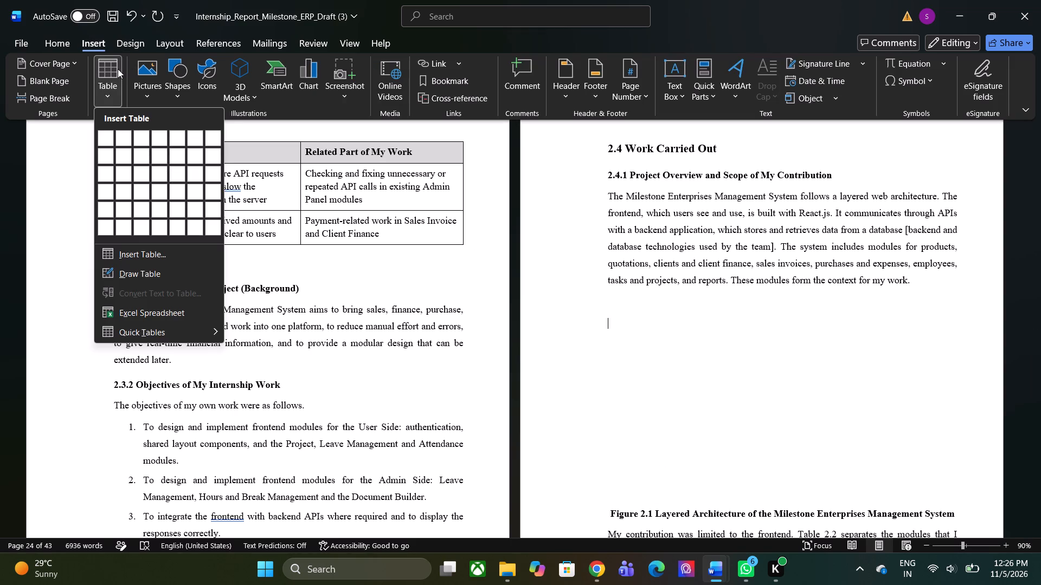
left_click(150, 76)
left_click(164, 136)
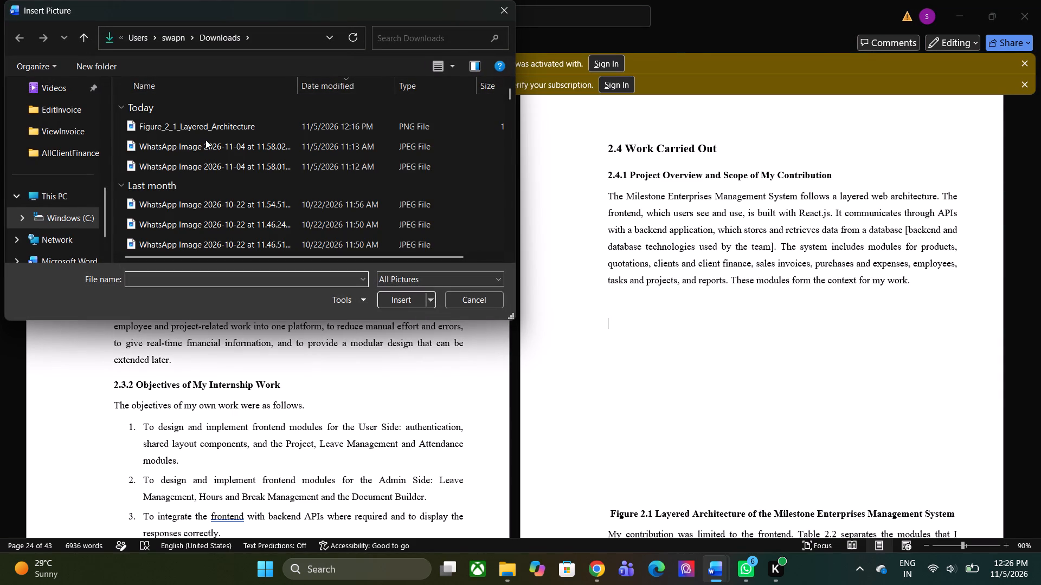
left_click(211, 133)
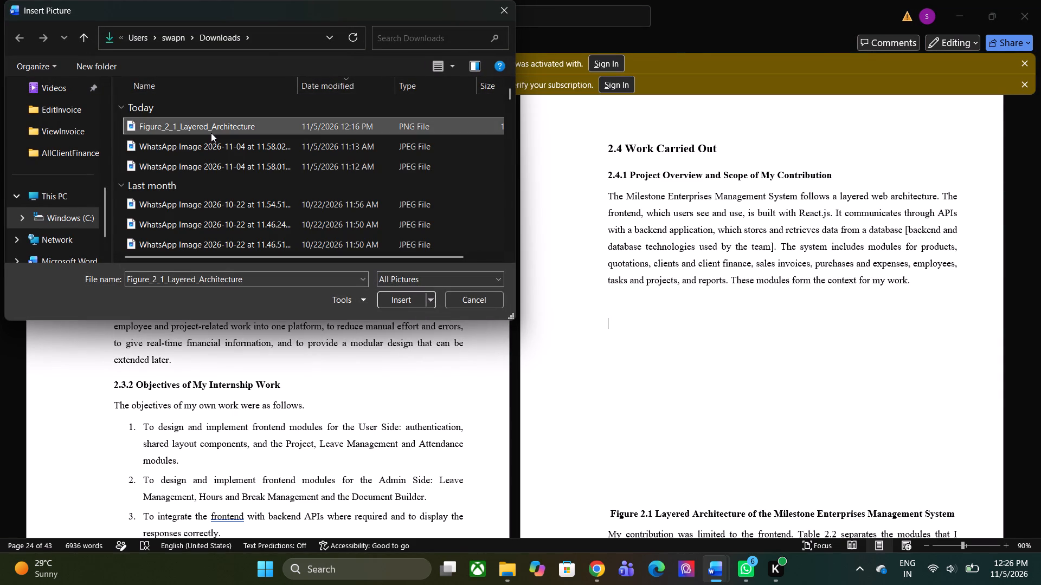
left_click(399, 302)
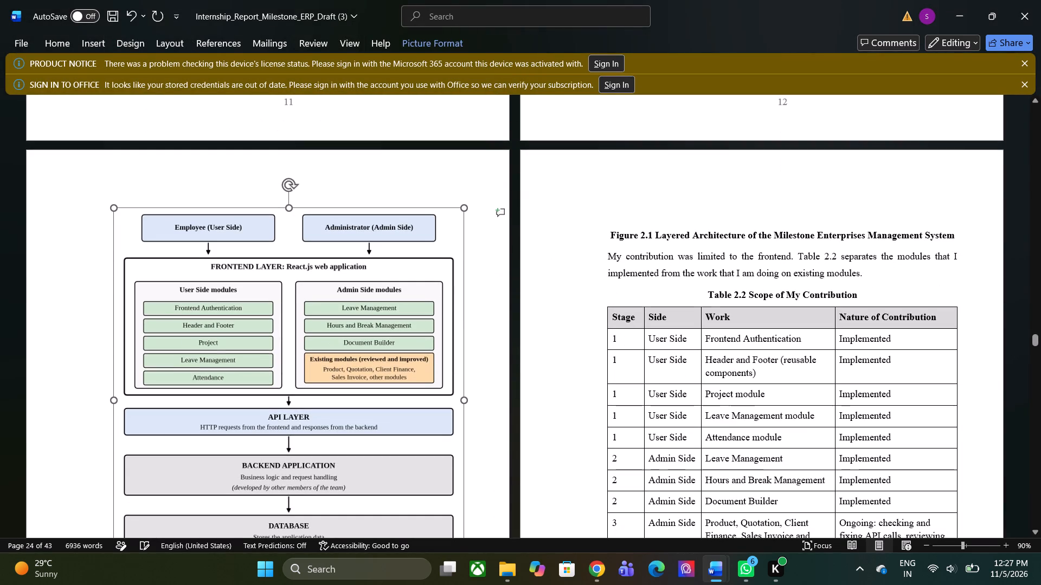
Adjust the layered architecture picture's height from its bottom edge so it fits on page 12 under the overview paragraph and fills the space.
scroll(301, 359, "down", 2)
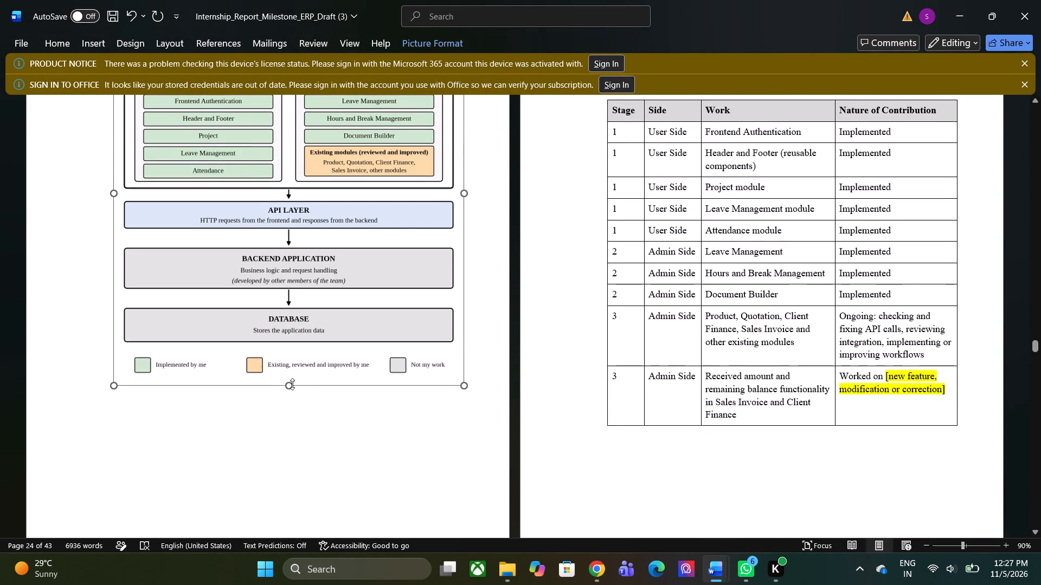
left_click_drag(289, 385, 292, 199)
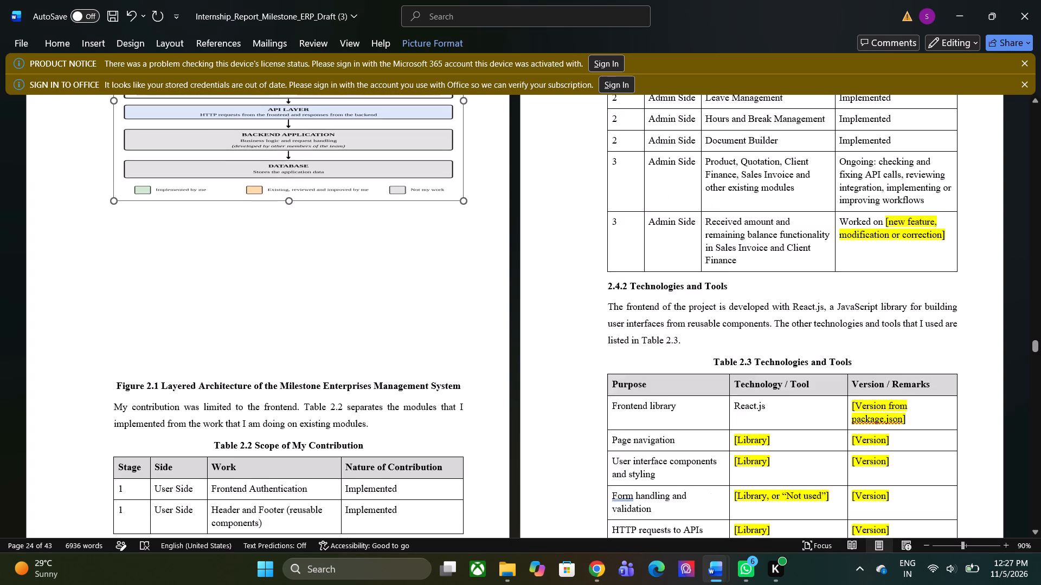
left_click_drag(292, 199, 293, 170)
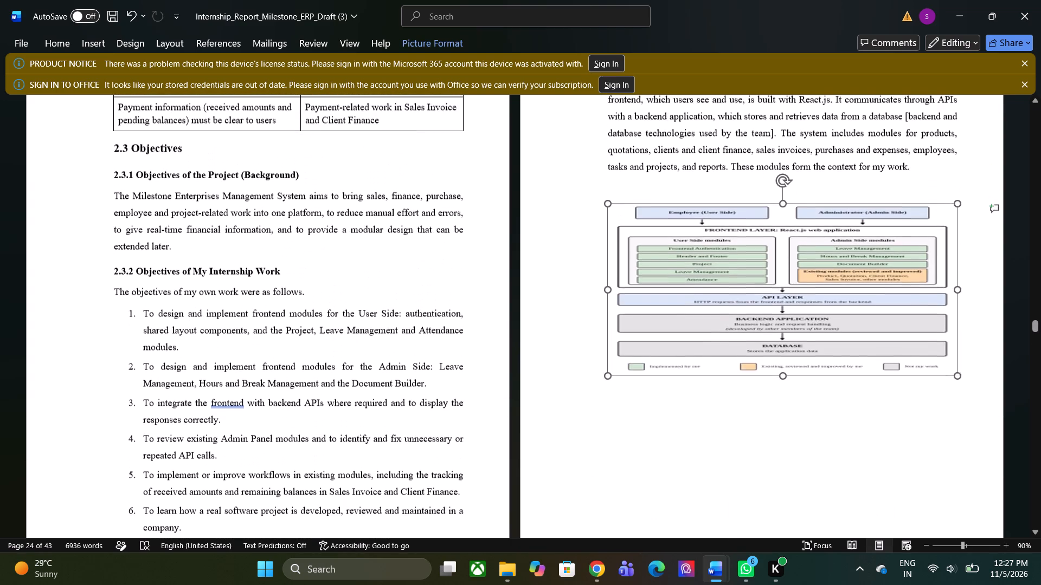
left_click_drag(780, 355, 798, 438)
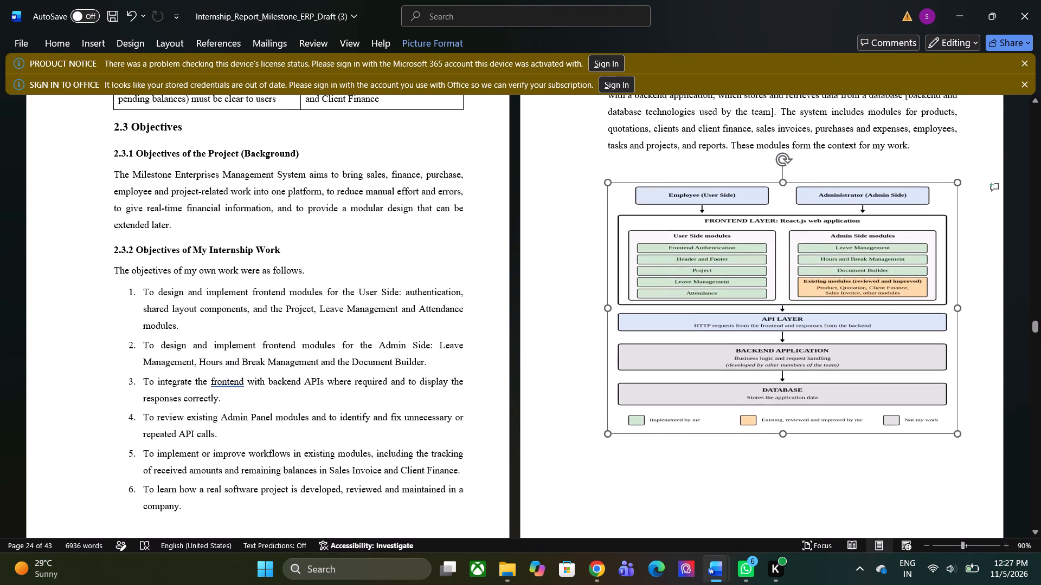
left_click_drag(798, 438, 797, 508)
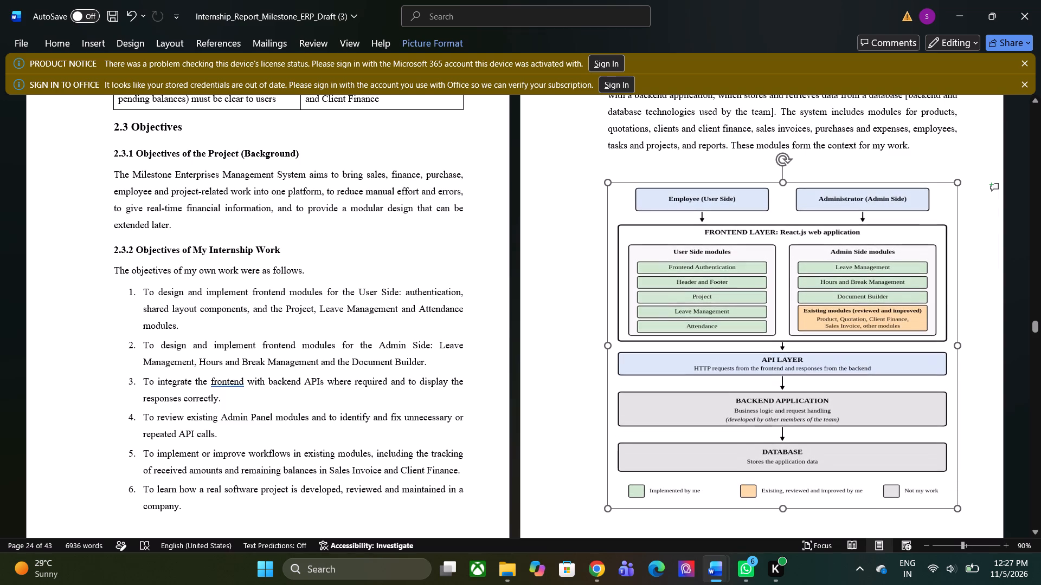
left_click_drag(797, 508, 796, 512)
scroll(560, 362, "left", 1)
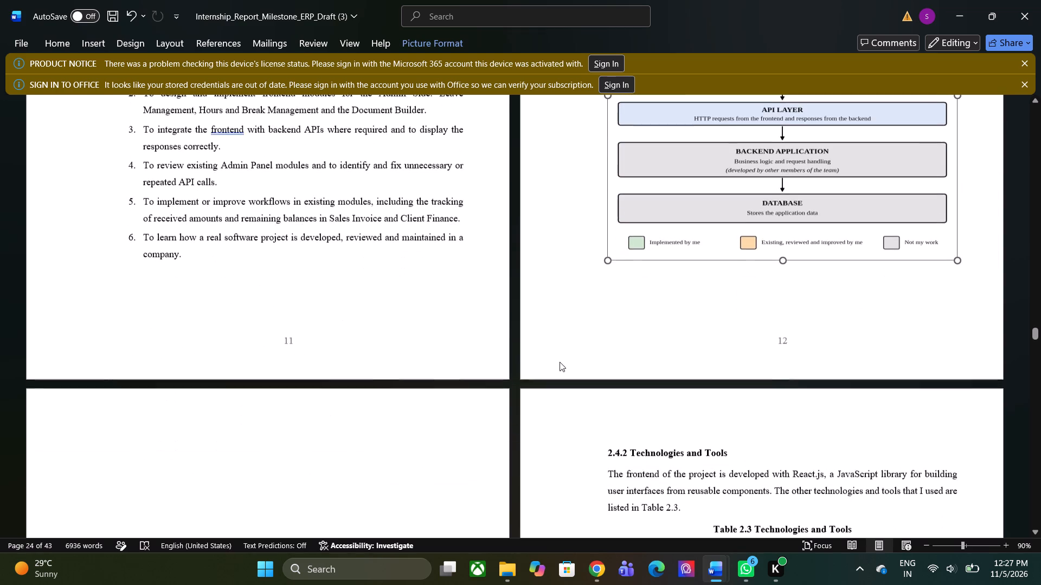
scroll(560, 362, "left", 1)
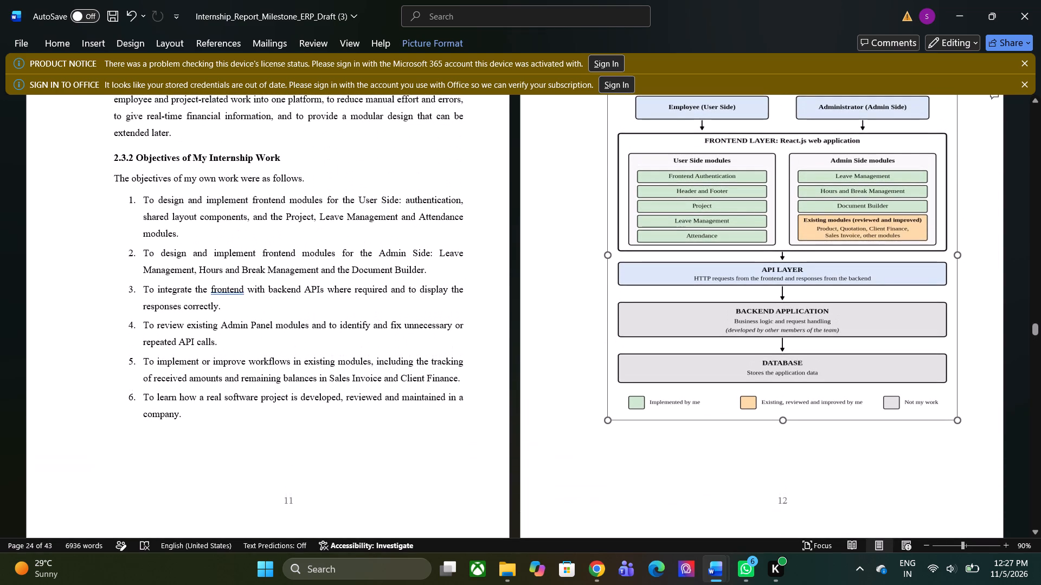
Adjust the layered architecture picture's width from both sides until it is slightly narrower than the text column.
left_click(609, 257)
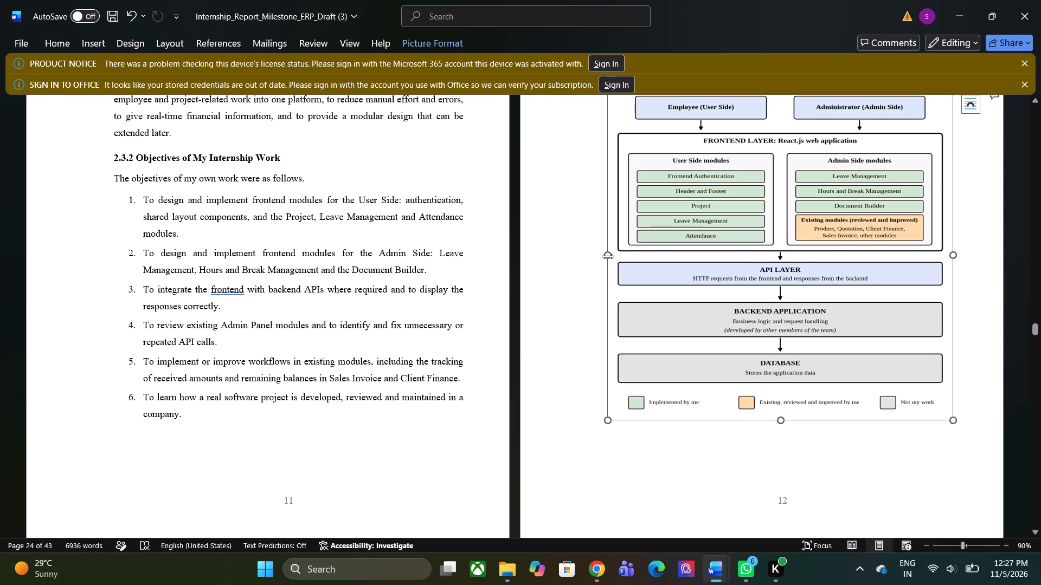
left_click(608, 256)
scroll(576, 248, "up", 1)
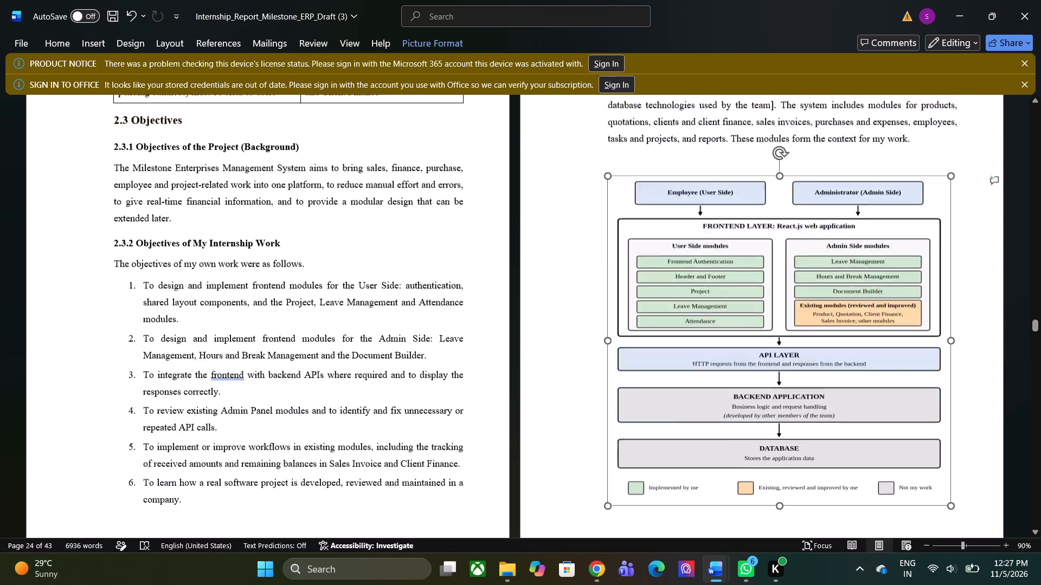
scroll(576, 248, "up", 1)
left_click(780, 250)
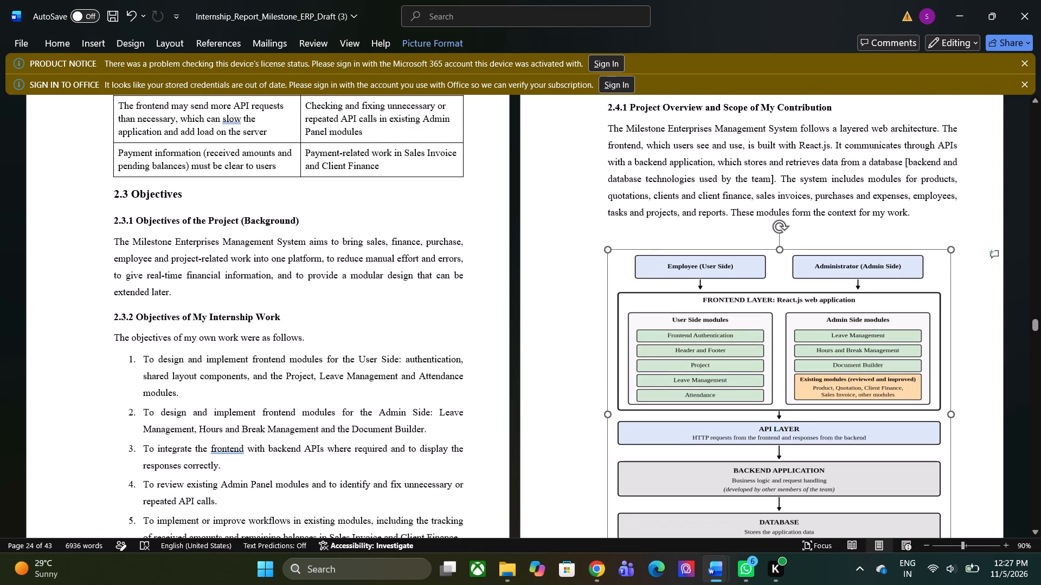
scroll(821, 397, "down", 2)
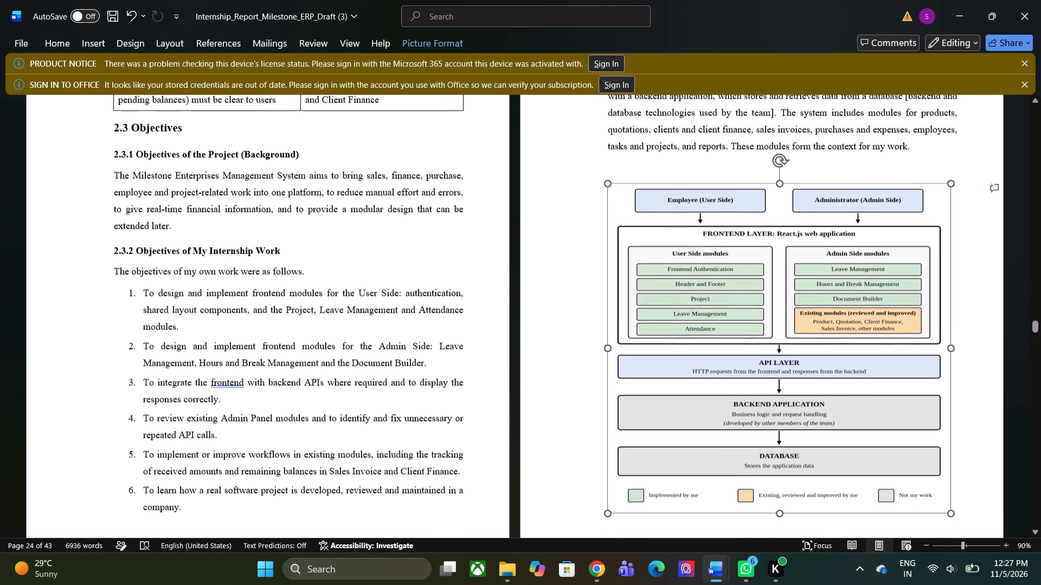
left_click_drag(955, 347, 967, 346)
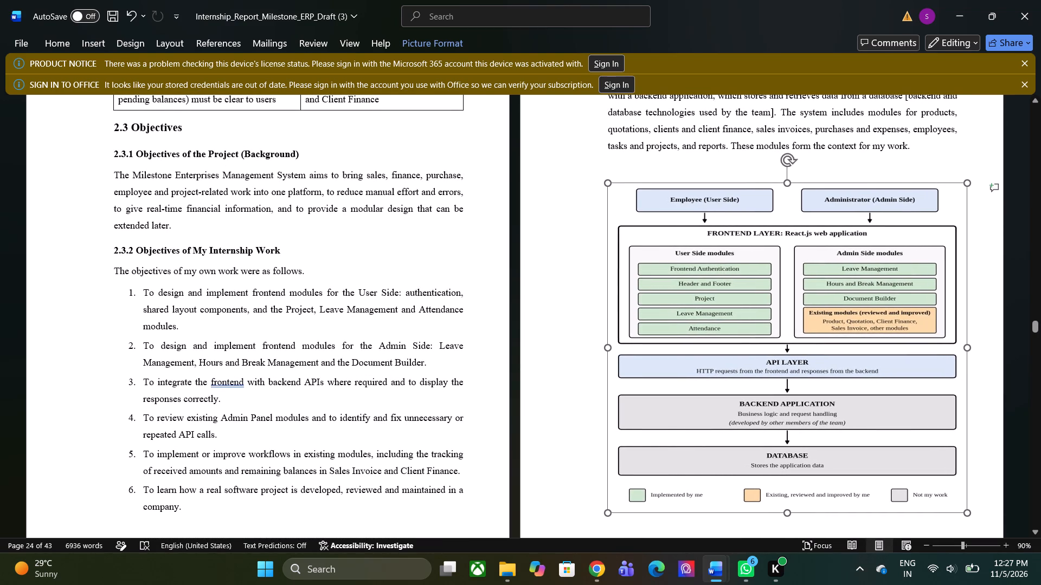
left_click_drag(967, 346, 946, 348)
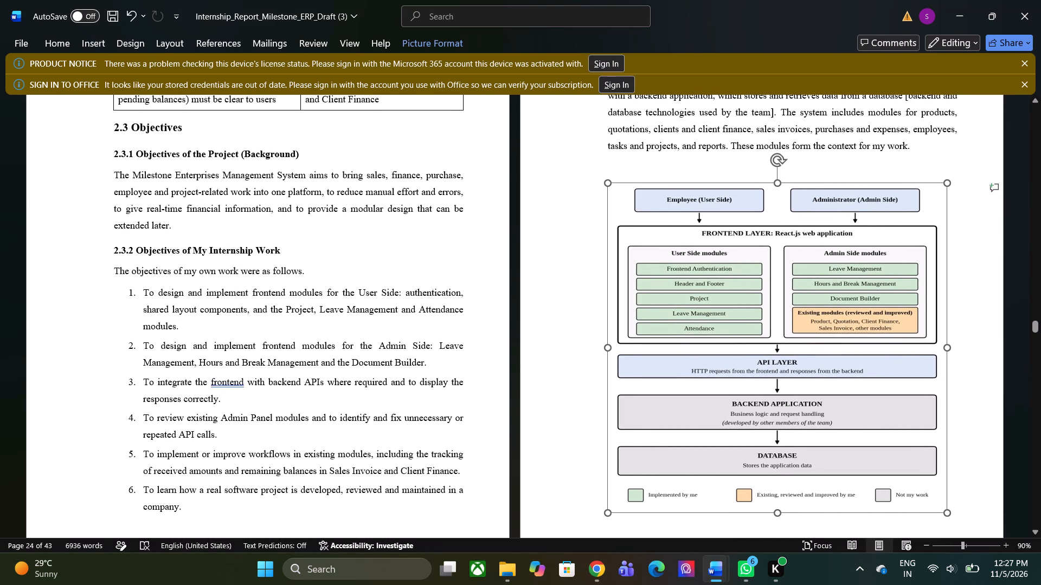
left_click_drag(946, 348, 947, 348)
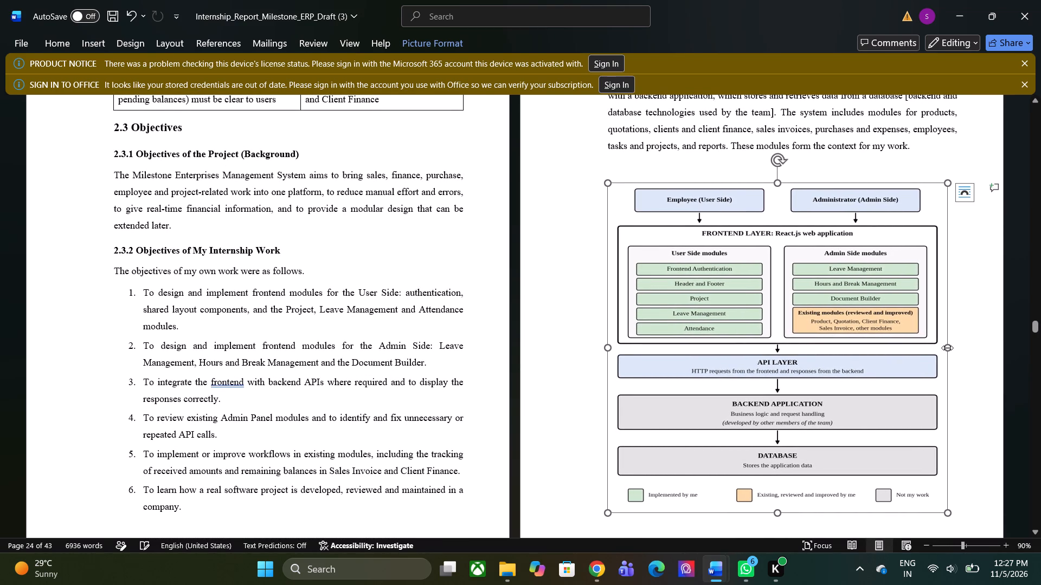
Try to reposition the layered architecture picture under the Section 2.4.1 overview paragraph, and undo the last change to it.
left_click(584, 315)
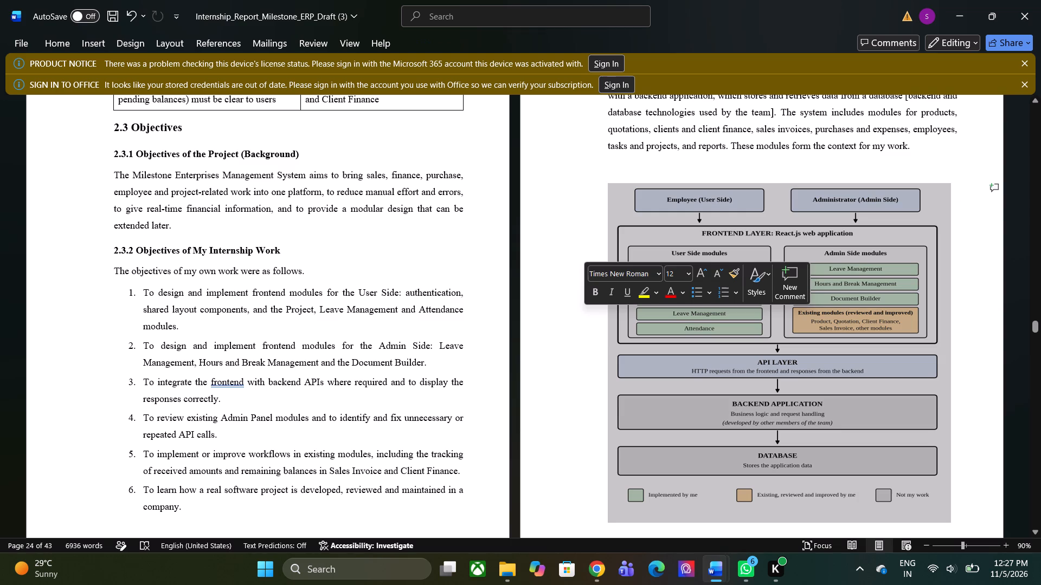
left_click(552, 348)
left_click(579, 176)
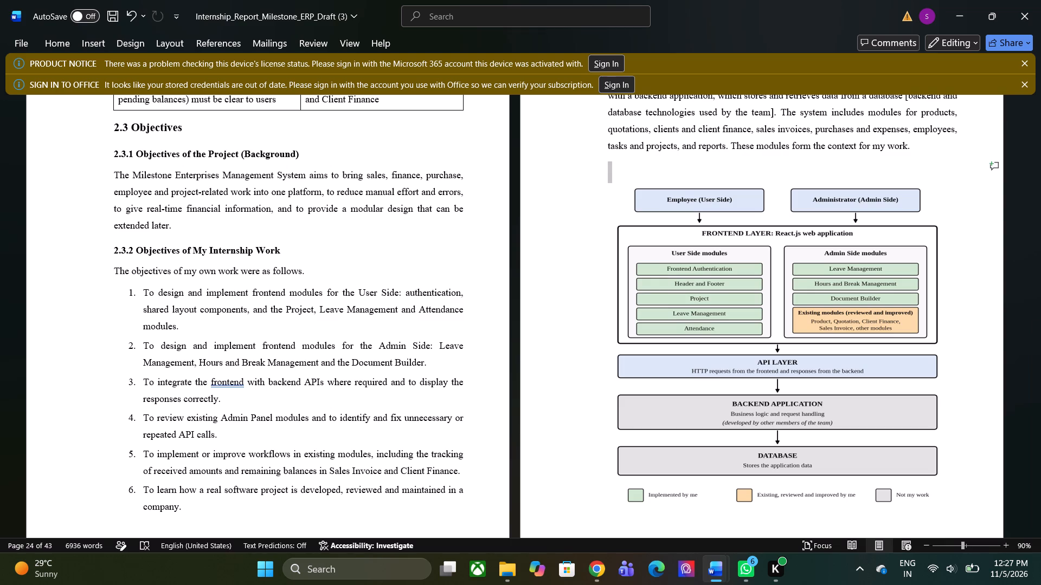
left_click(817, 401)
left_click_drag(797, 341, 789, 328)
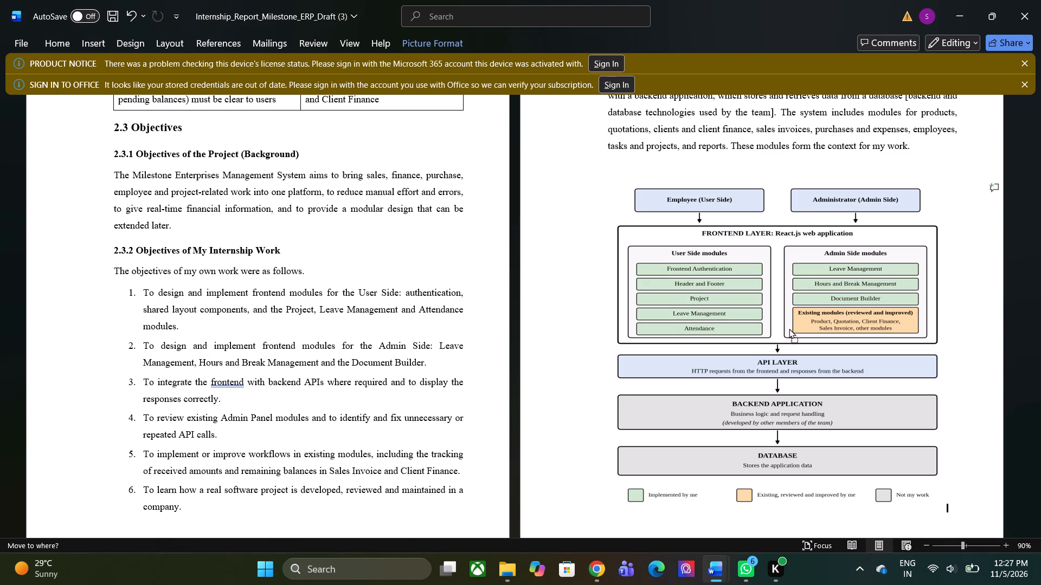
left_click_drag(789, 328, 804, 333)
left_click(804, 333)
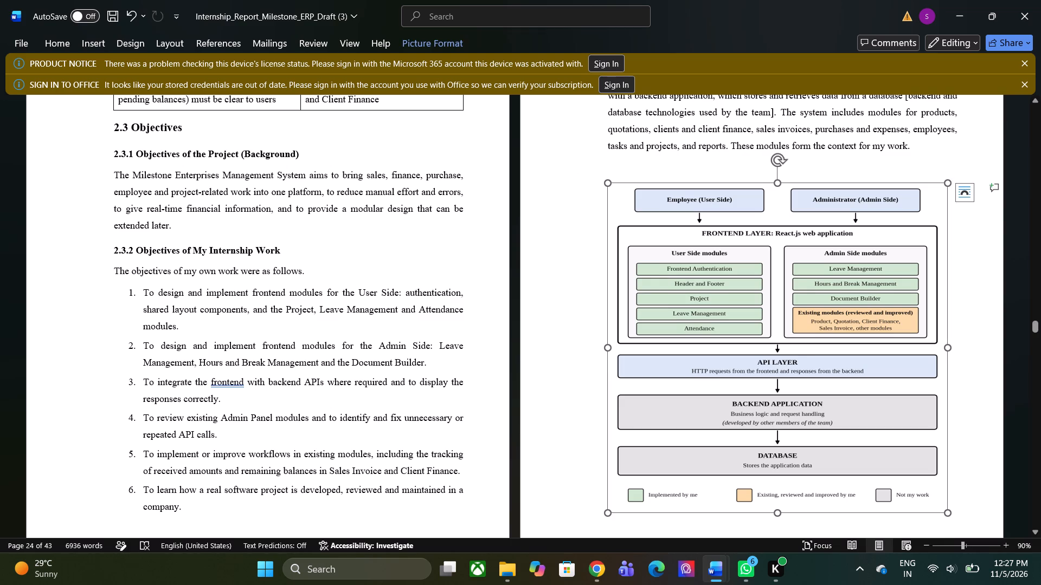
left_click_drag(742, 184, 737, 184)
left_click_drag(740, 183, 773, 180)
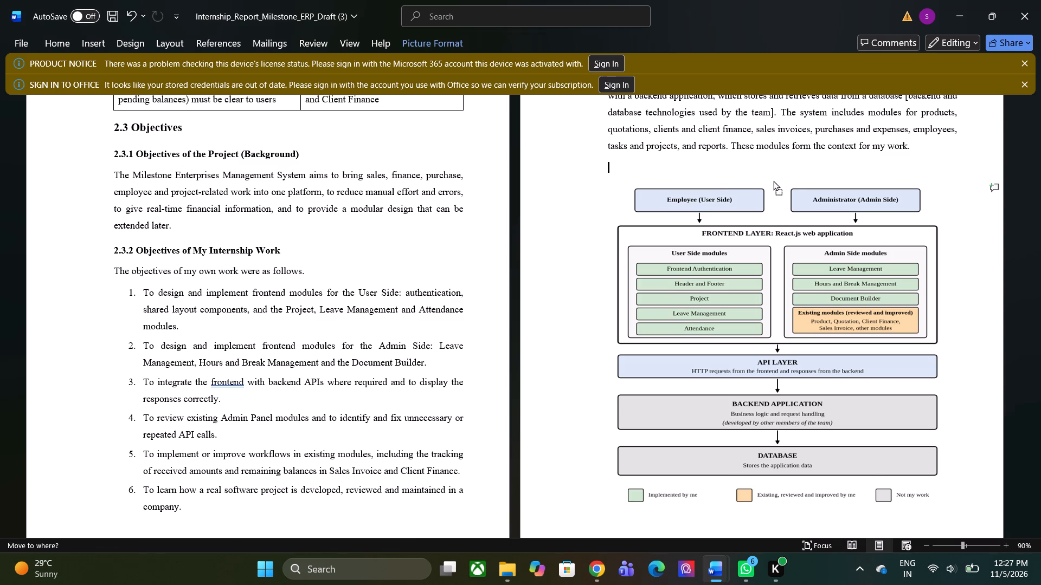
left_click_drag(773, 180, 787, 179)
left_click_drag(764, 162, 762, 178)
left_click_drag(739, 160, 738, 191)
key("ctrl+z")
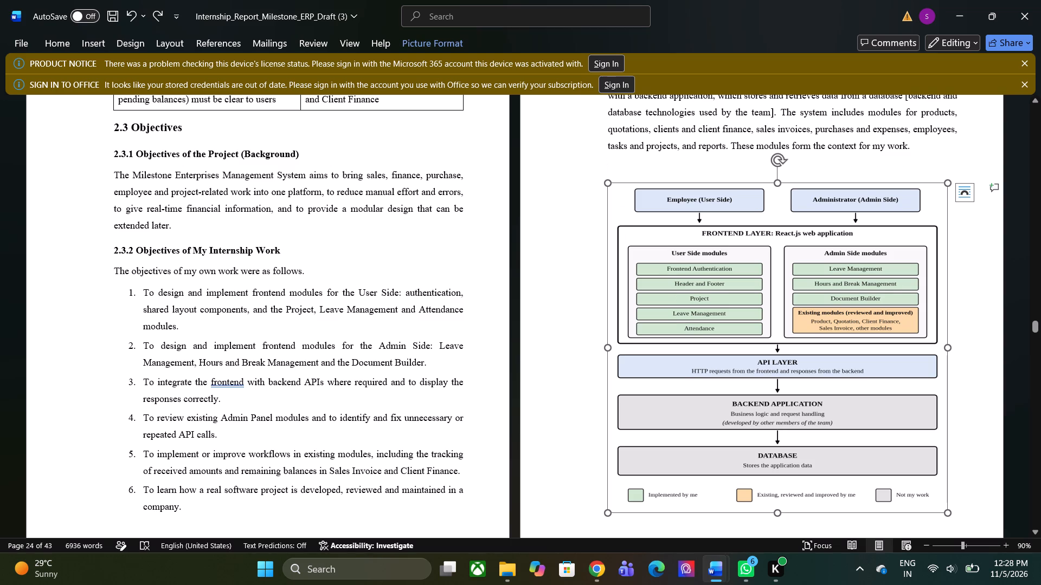
Review the pages after the architecture picture, checking Table 2.2 and Table 2.3 for remaining highlighted placeholders.
scroll(563, 298, "down", 5)
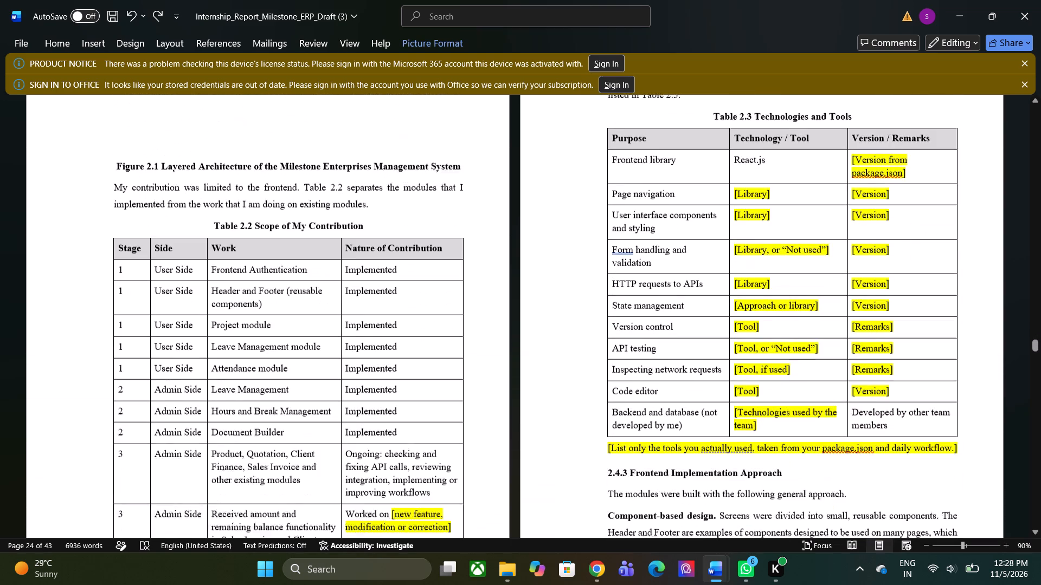
scroll(431, 297, "down", 1)
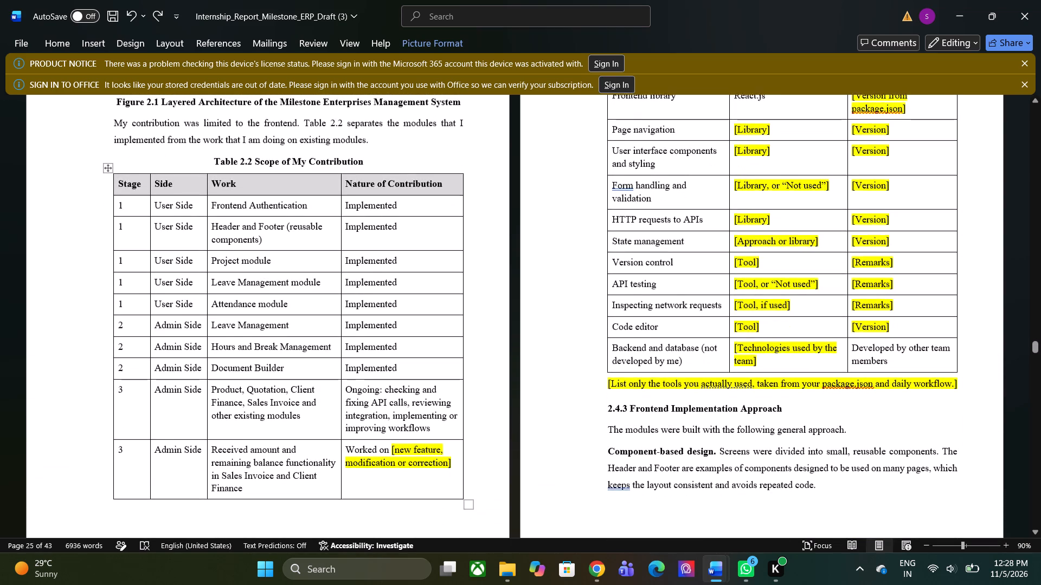
scroll(431, 297, "down", 2)
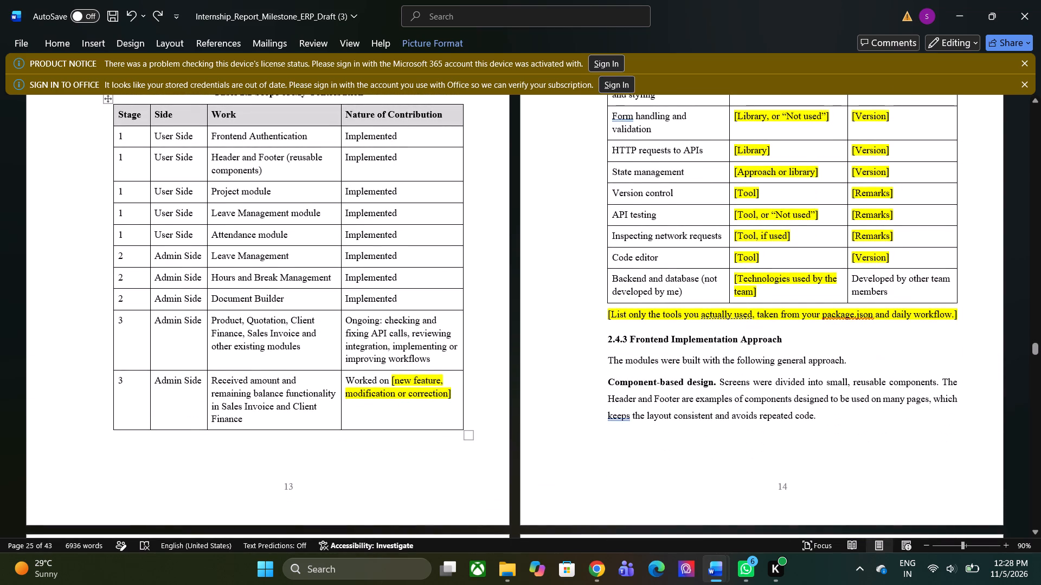
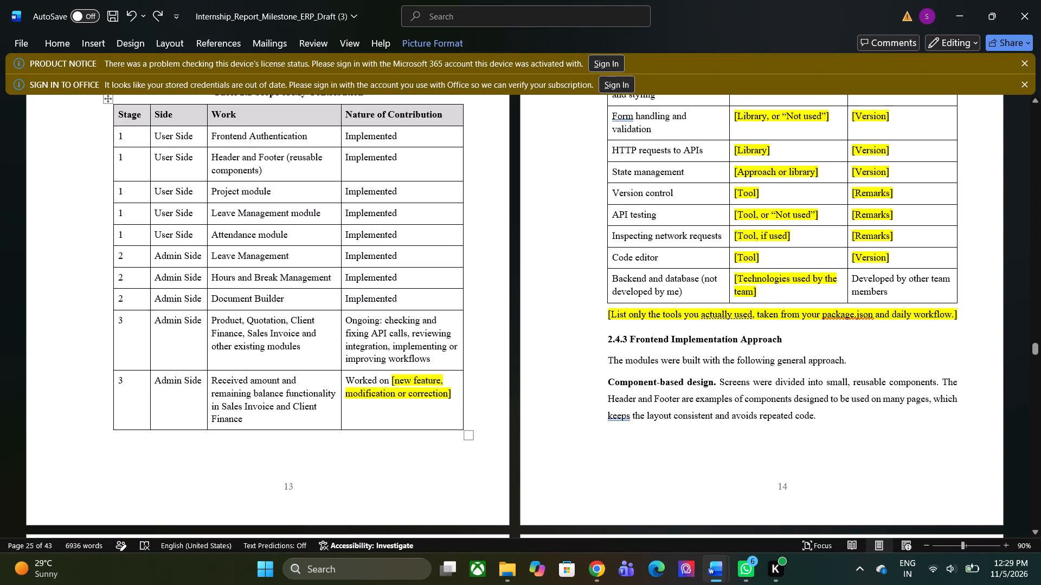
Turn the "new feature, modification or correction" placeholder in Table 2.2's last row into plain text by removing its highlighting and square brackets.
left_click_drag(390, 381, 453, 404)
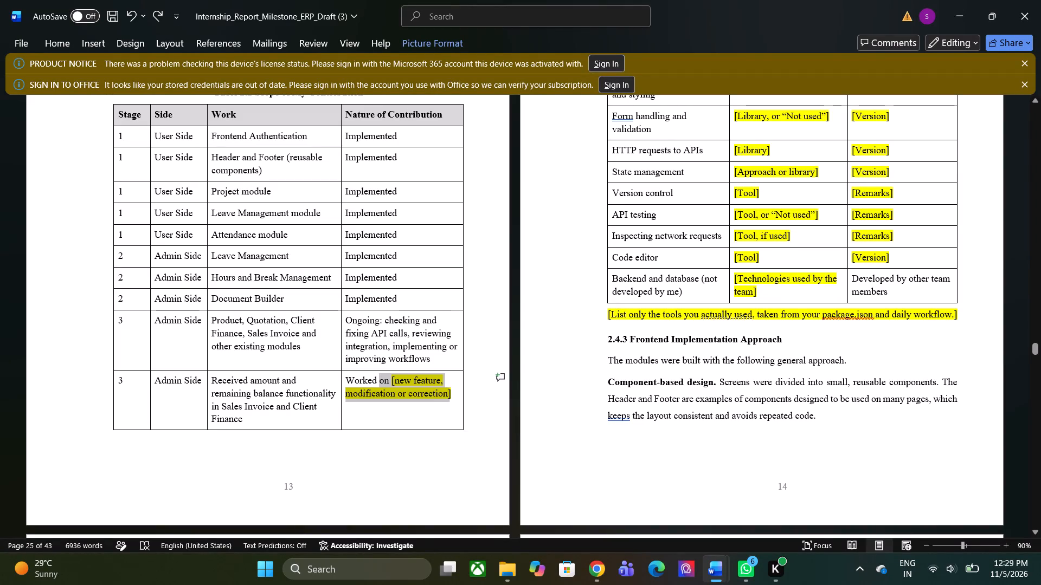
left_click_drag(453, 404, 461, 406)
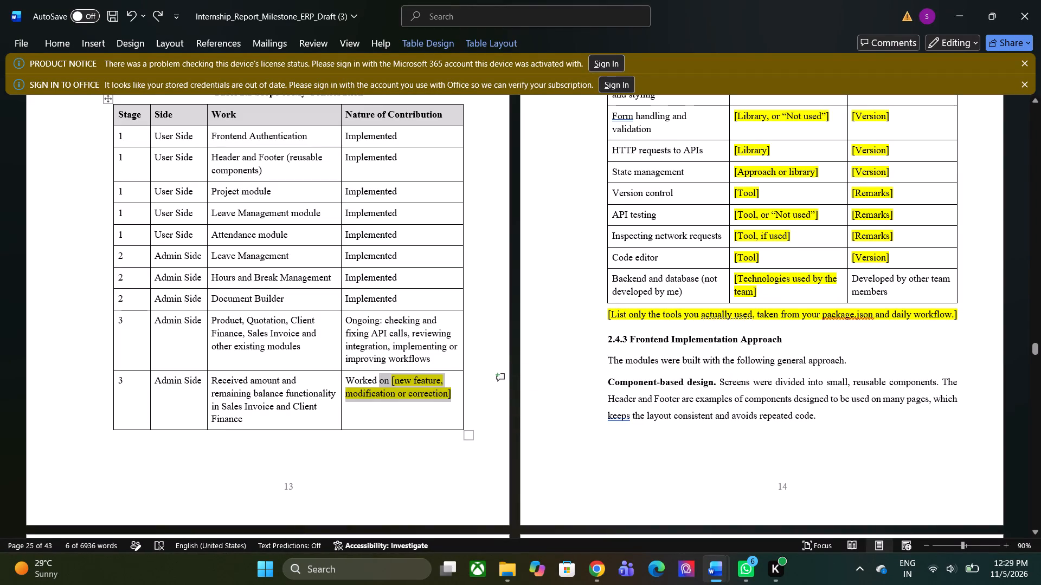
key("ctrl+space")
left_click(439, 407)
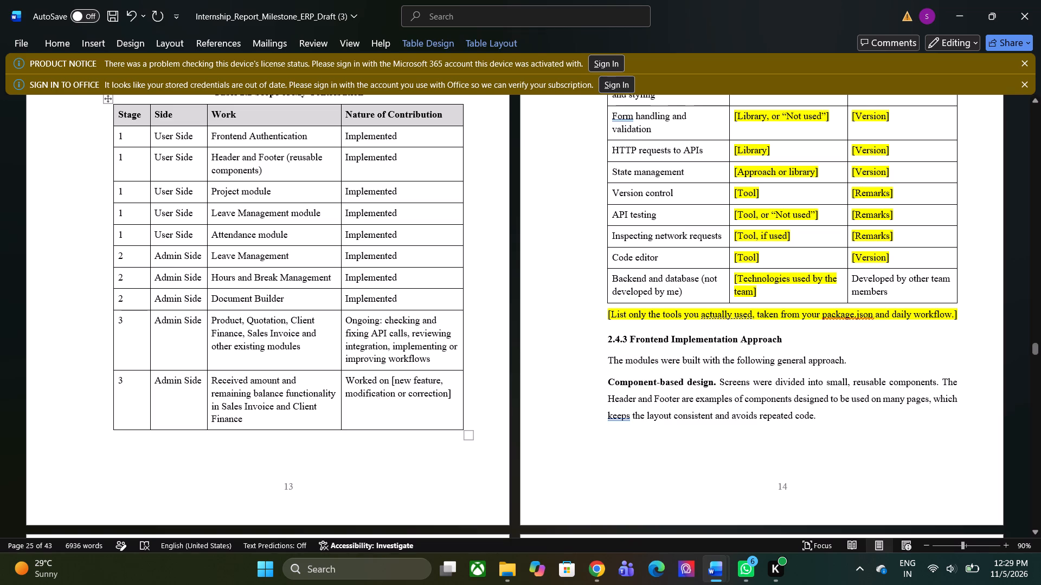
left_click(394, 383)
key("BackSpace")
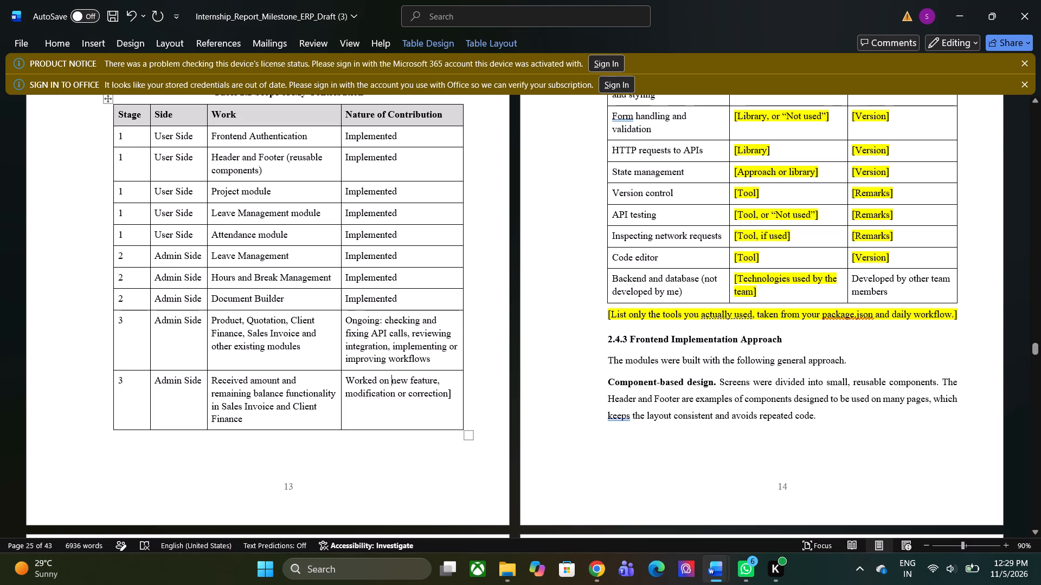
left_click(455, 398)
key("BackSpace")
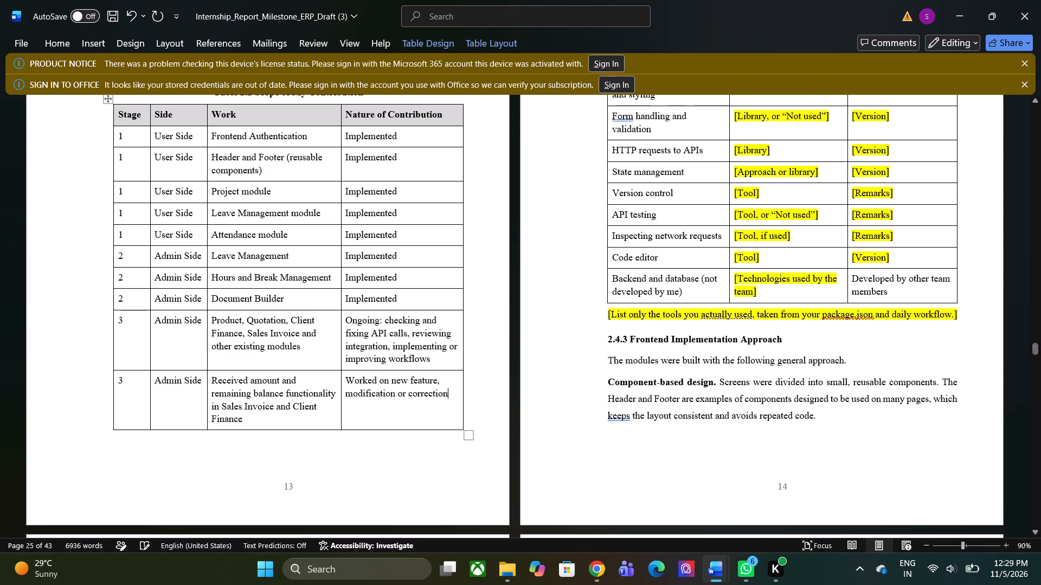
Copy Table 2.3 Technologies and Tools together with its caption and the highlighted note below it.
scroll(603, 412, "up", 1)
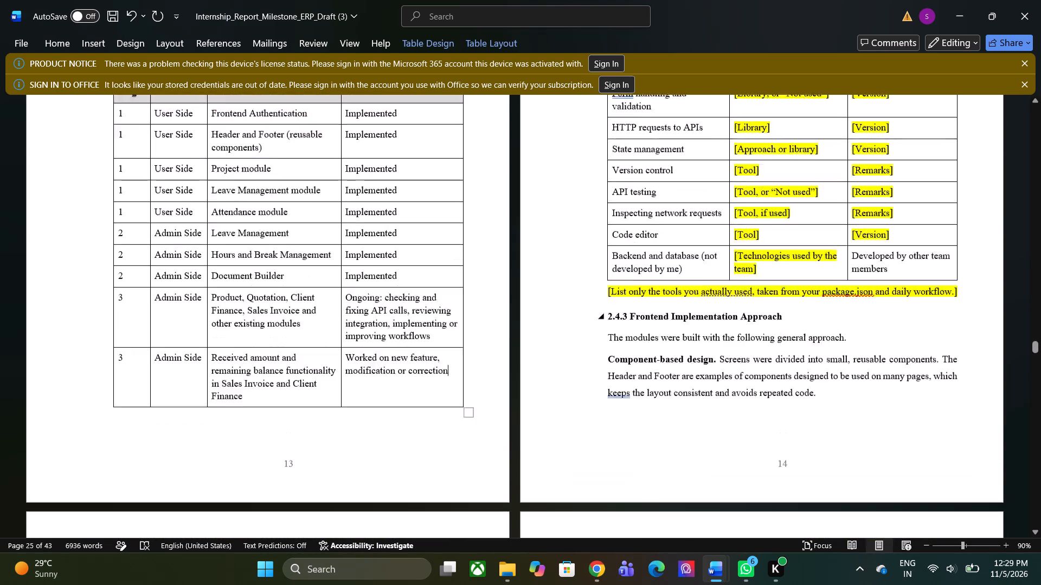
scroll(603, 412, "up", 2)
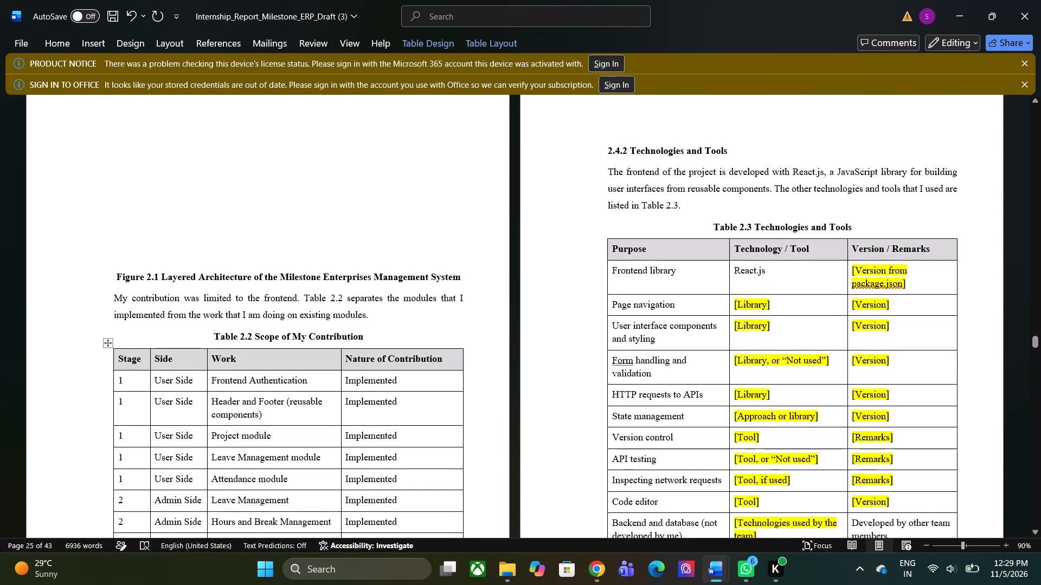
scroll(603, 412, "down", 1)
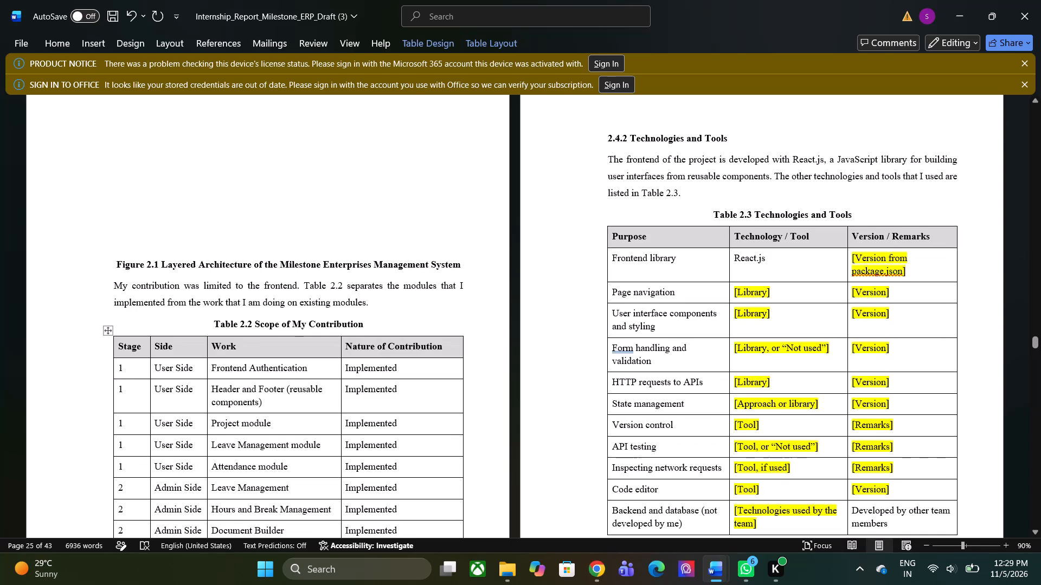
scroll(603, 412, "down", 1)
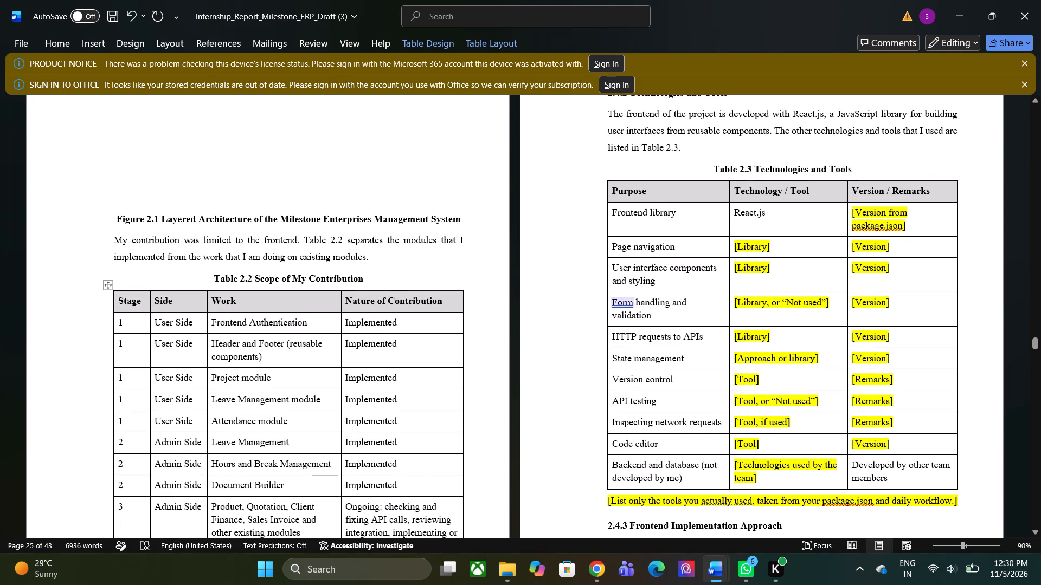
left_click(613, 203)
scroll(626, 197, "up", 1)
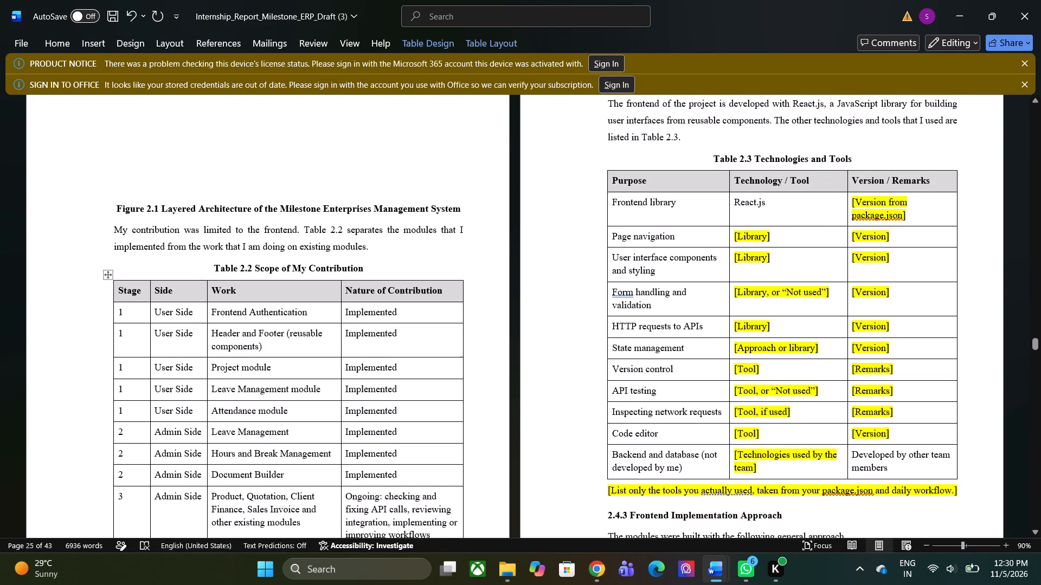
left_click_drag(705, 157, 914, 416)
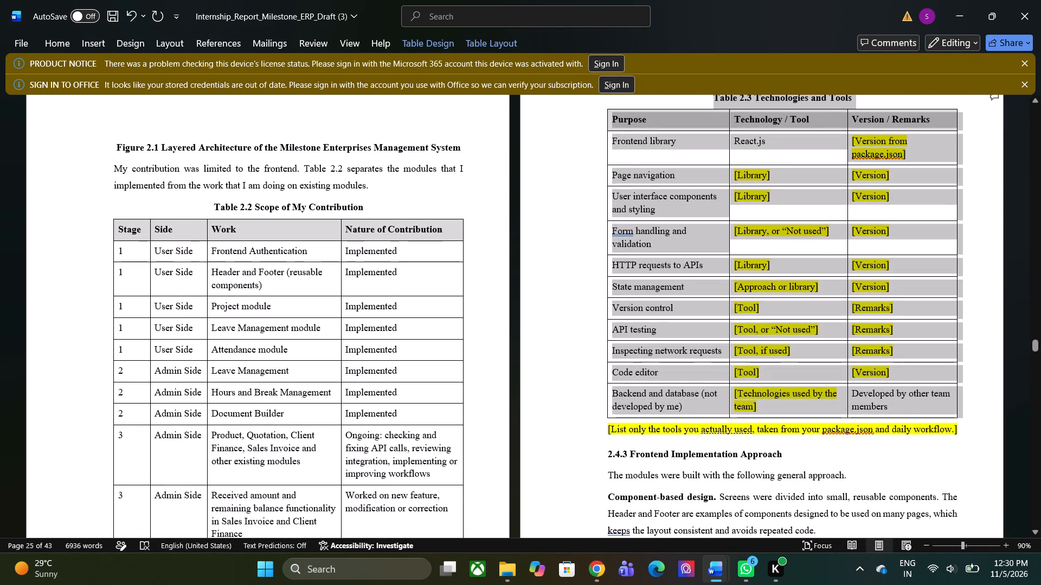
left_click_drag(914, 416, 953, 431)
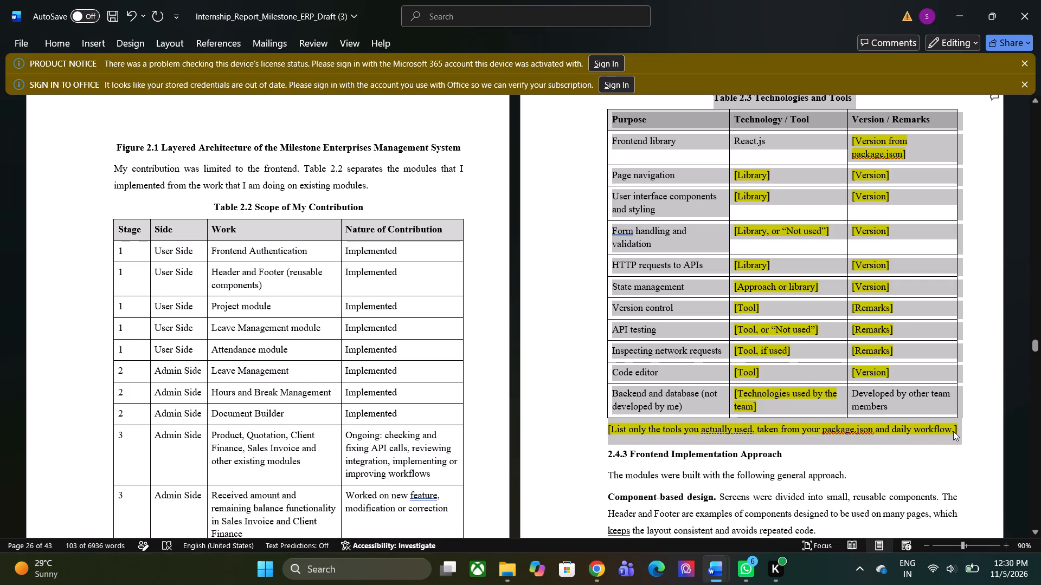
key("ctrl+c")
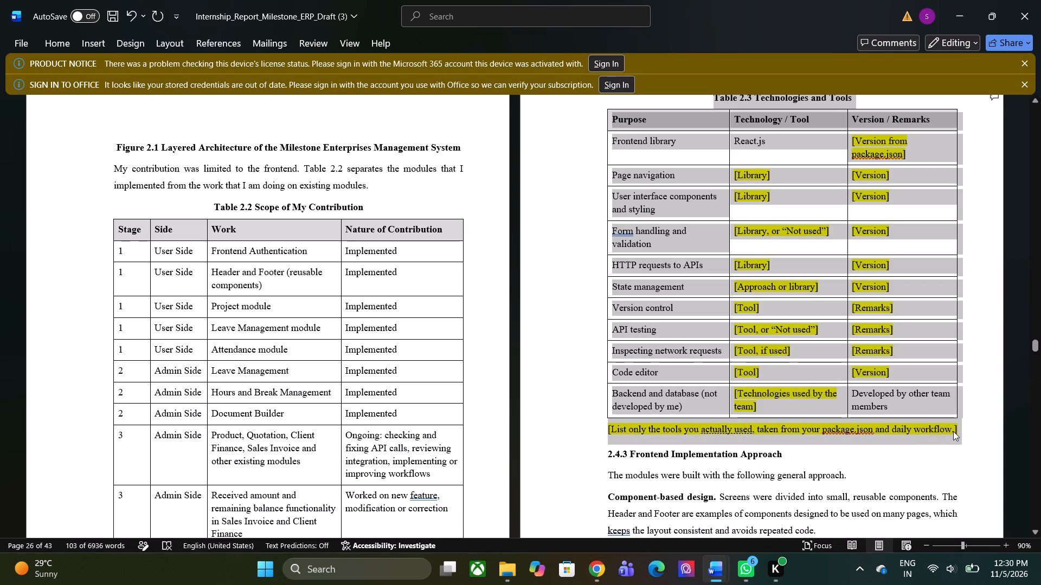
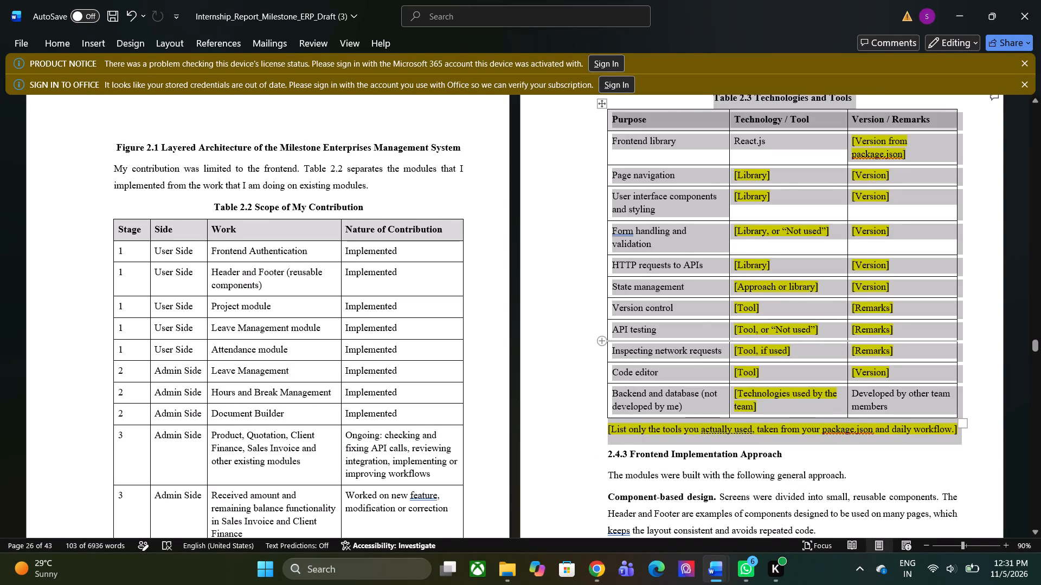
Review the remaining highlighted placeholders from Table 2.3 through the implementation, testing, references and appendices sections of the report.
scroll(574, 340, "up", 1)
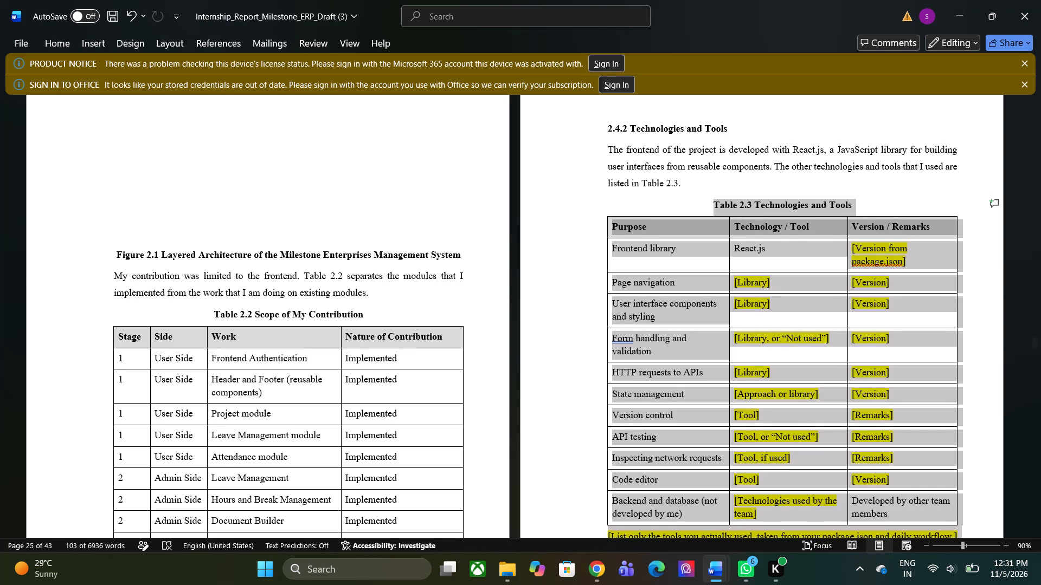
scroll(574, 340, "down", 2)
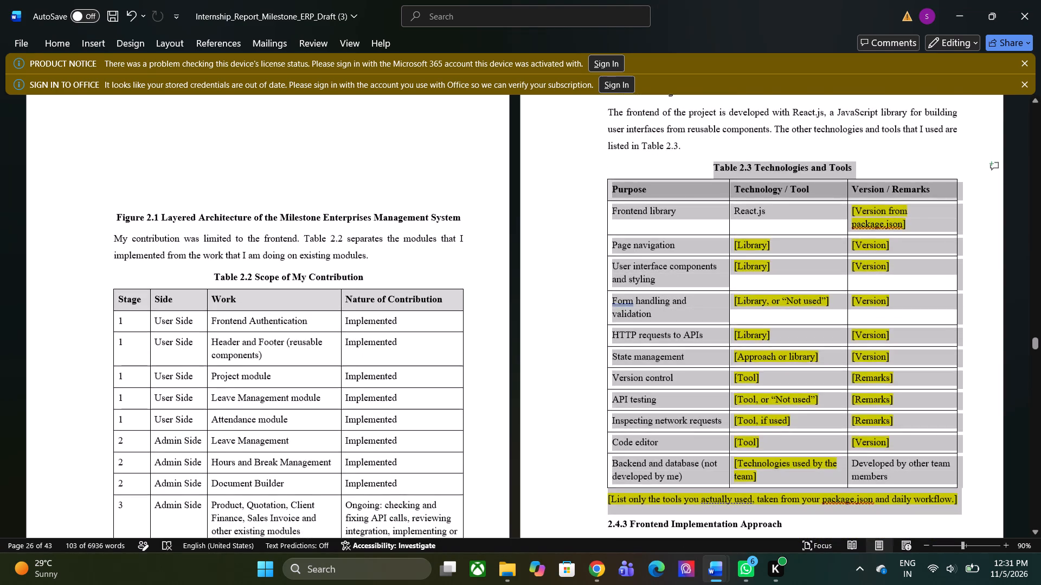
scroll(574, 340, "down", 2)
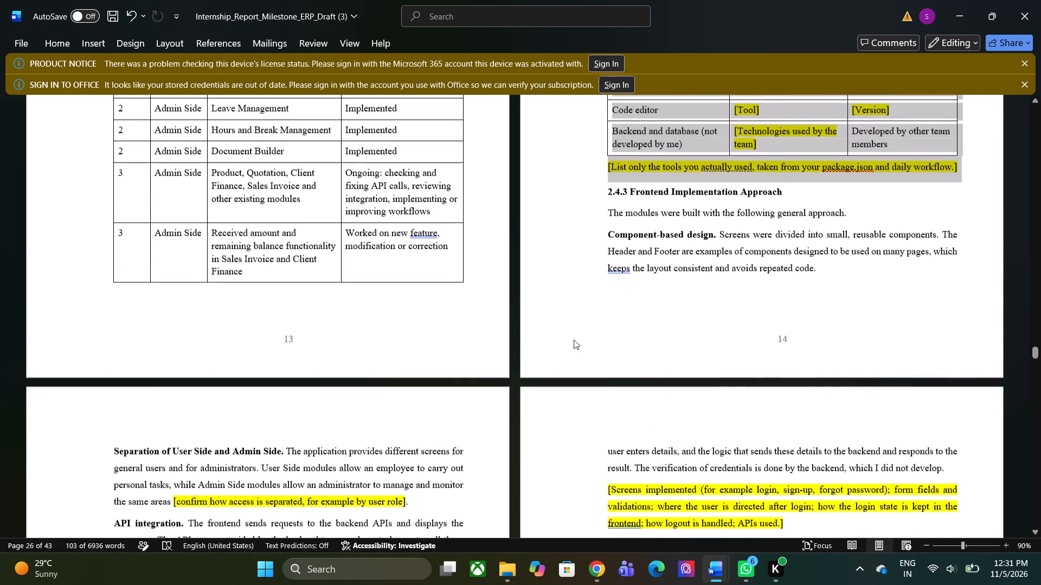
scroll(574, 340, "down", 2)
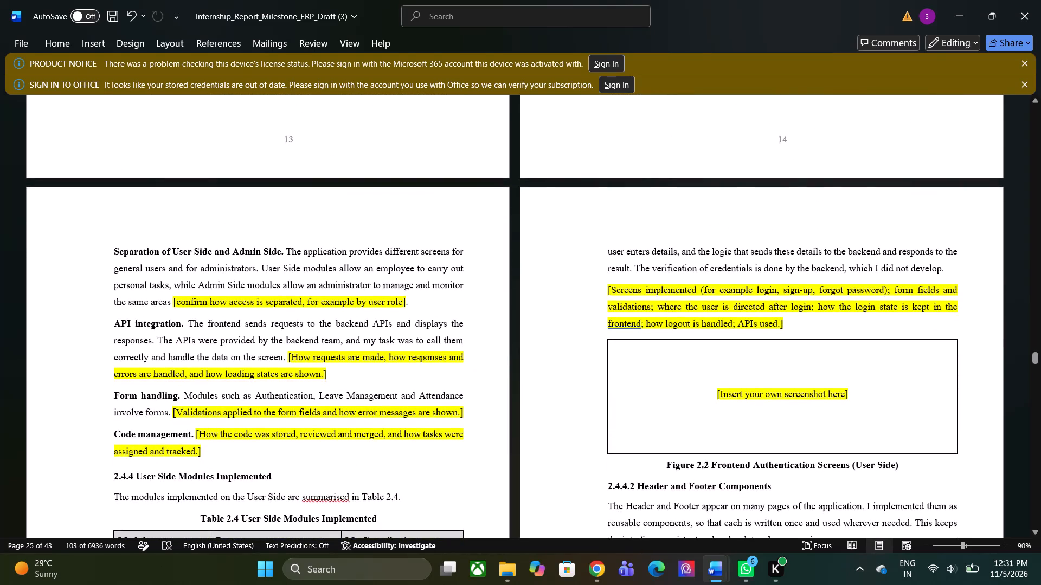
scroll(574, 340, "down", 1)
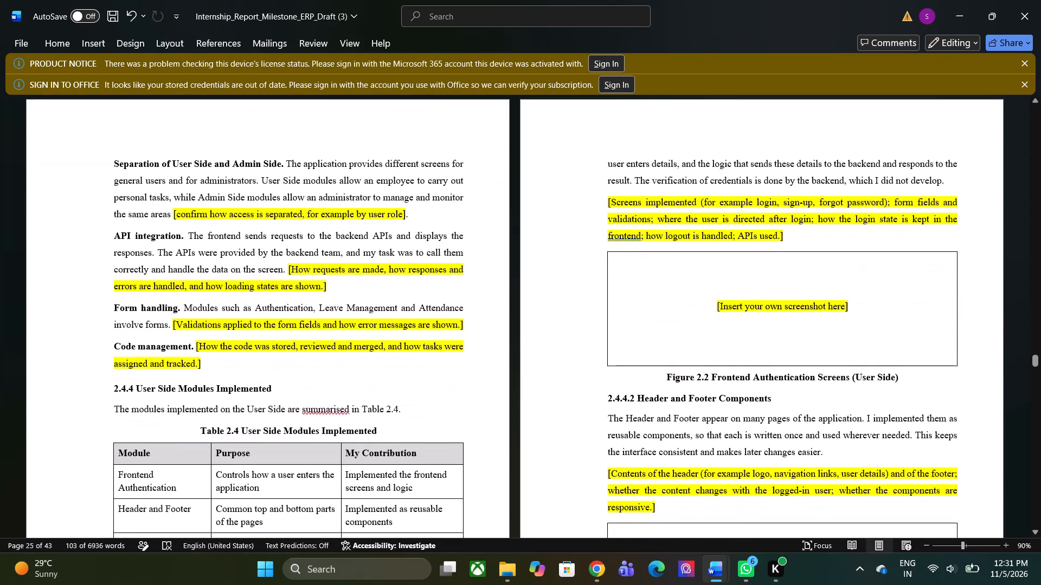
scroll(574, 340, "down", 5)
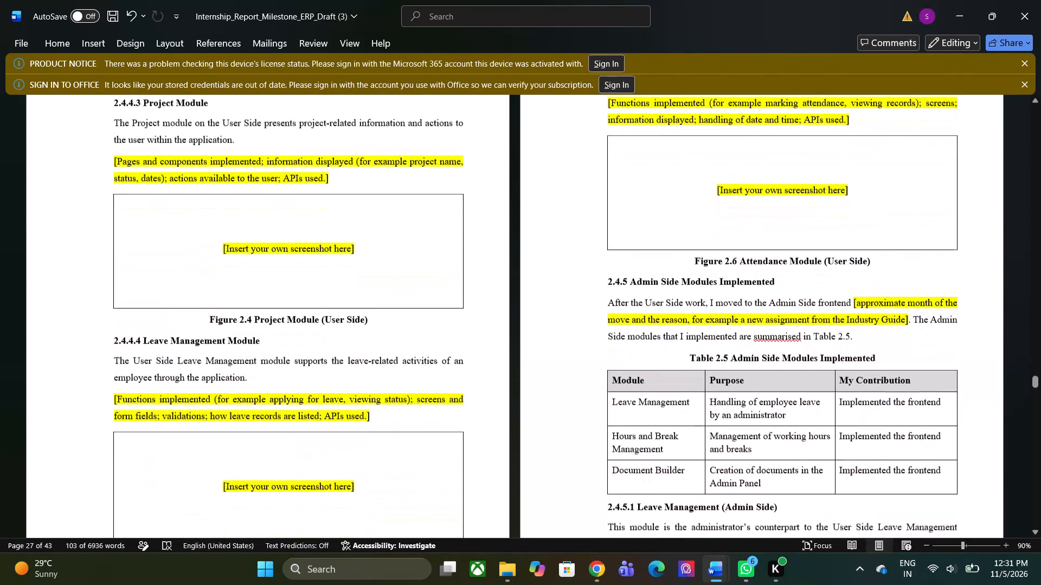
scroll(574, 340, "down", 2)
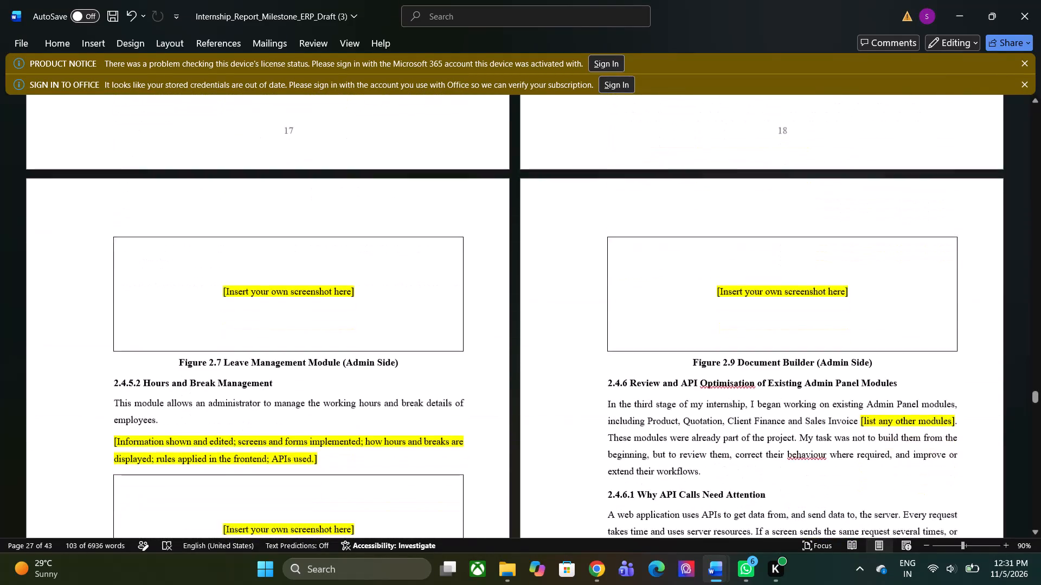
scroll(574, 340, "down", 8)
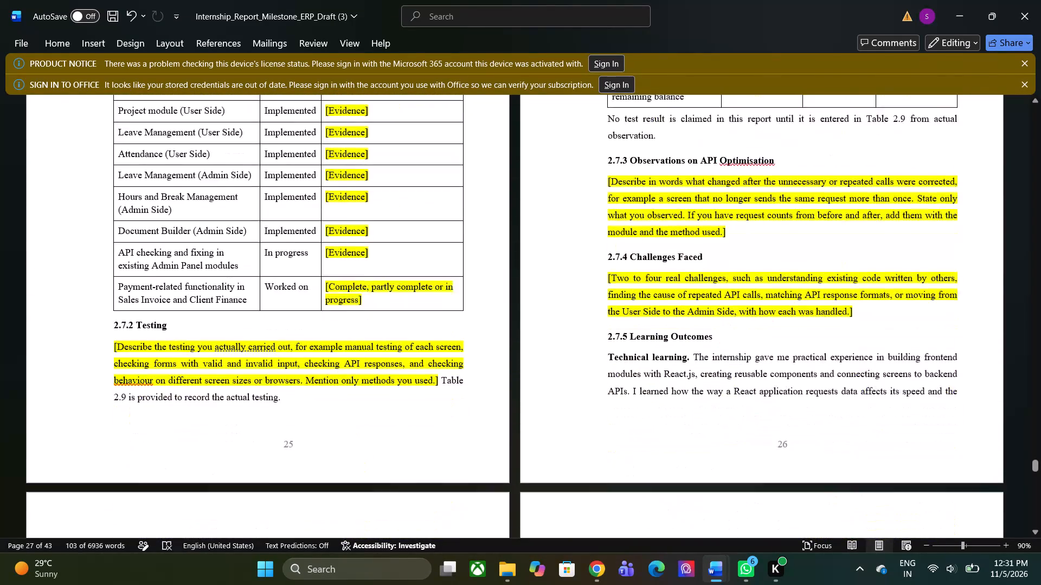
scroll(574, 340, "down", 9)
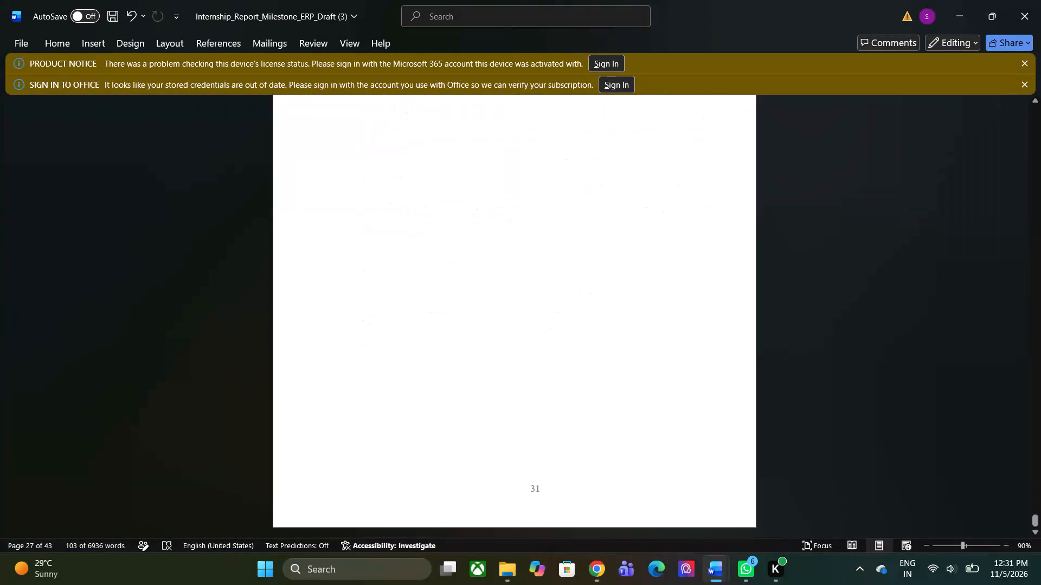
scroll(574, 340, "up", 2)
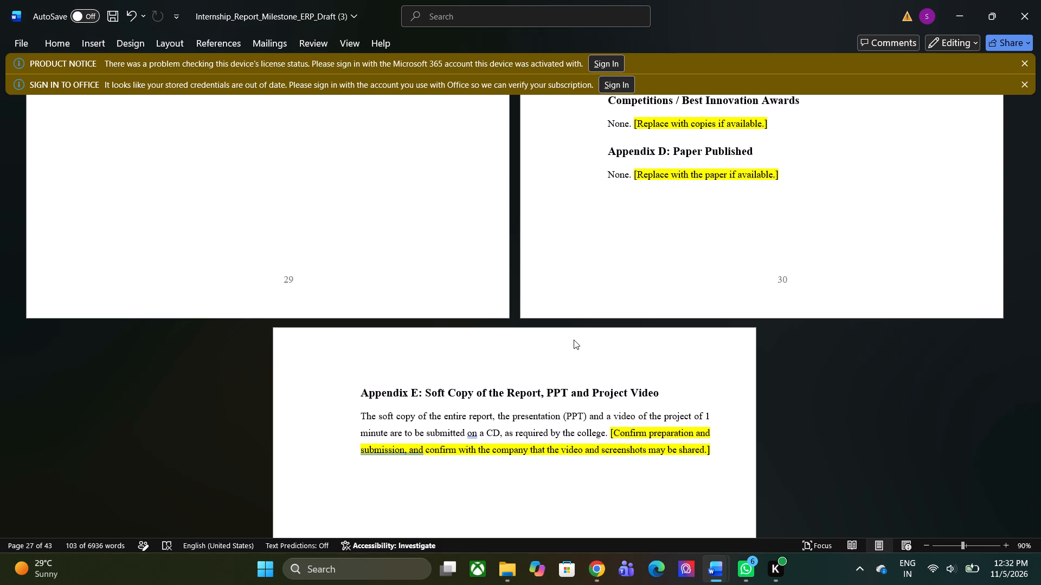
scroll(574, 340, "up", 1)
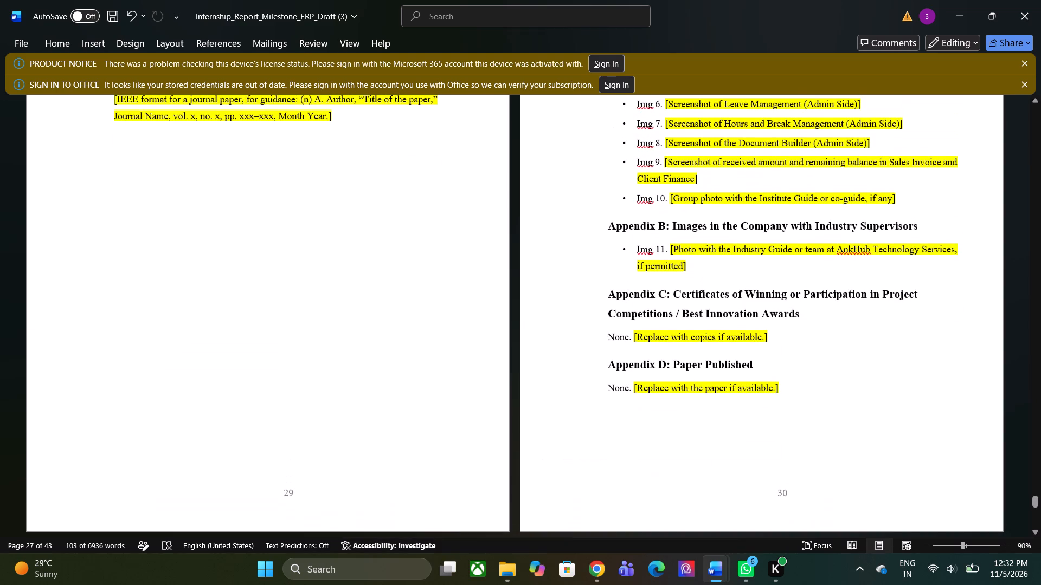
scroll(574, 340, "up", 1)
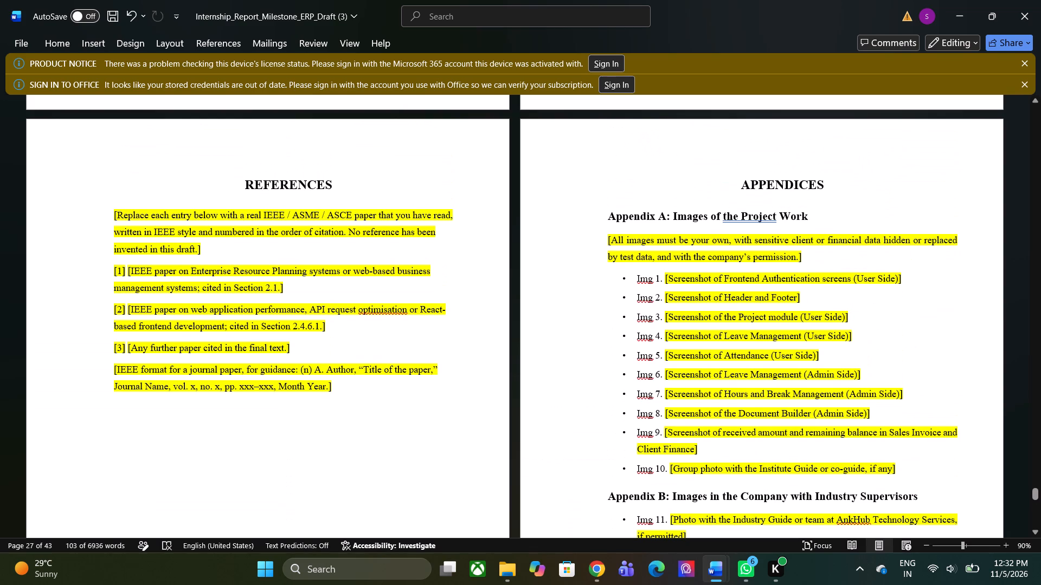
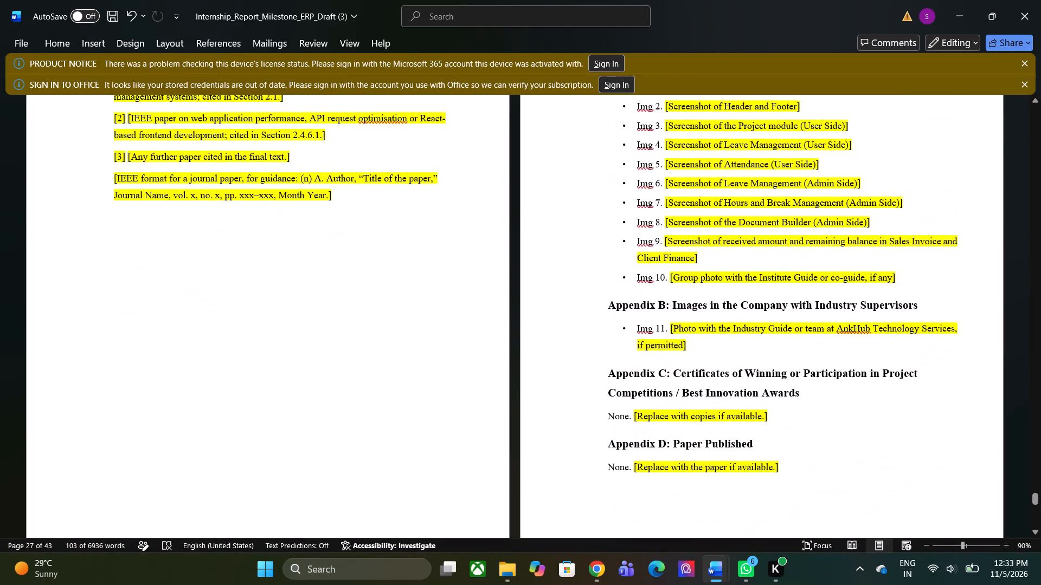
Examine the highlighted placeholders in the references and Appendices A to E, and back through the report to Table 2.3.
scroll(593, 353, "down", 1)
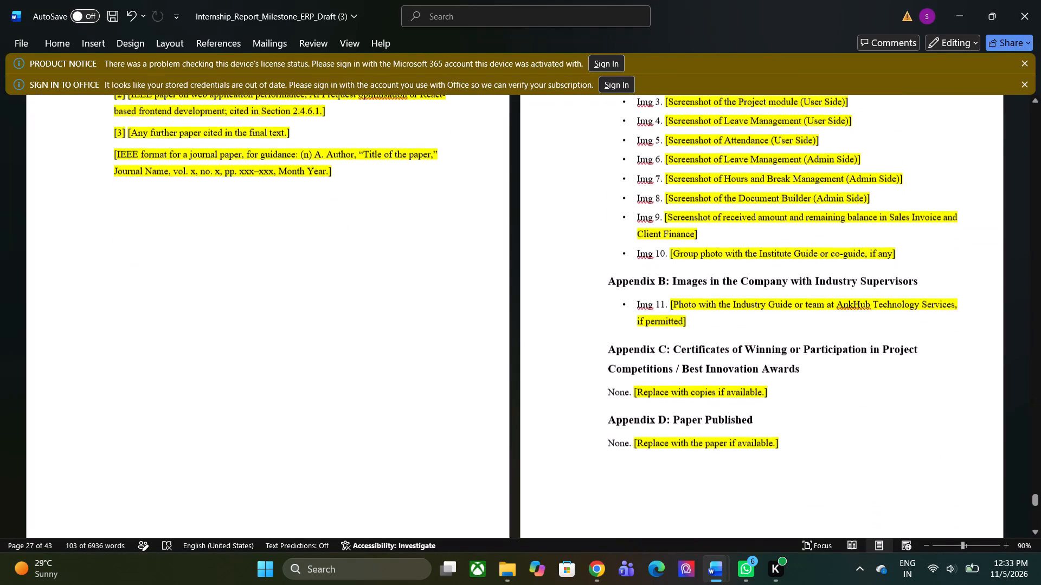
scroll(593, 353, "down", 1)
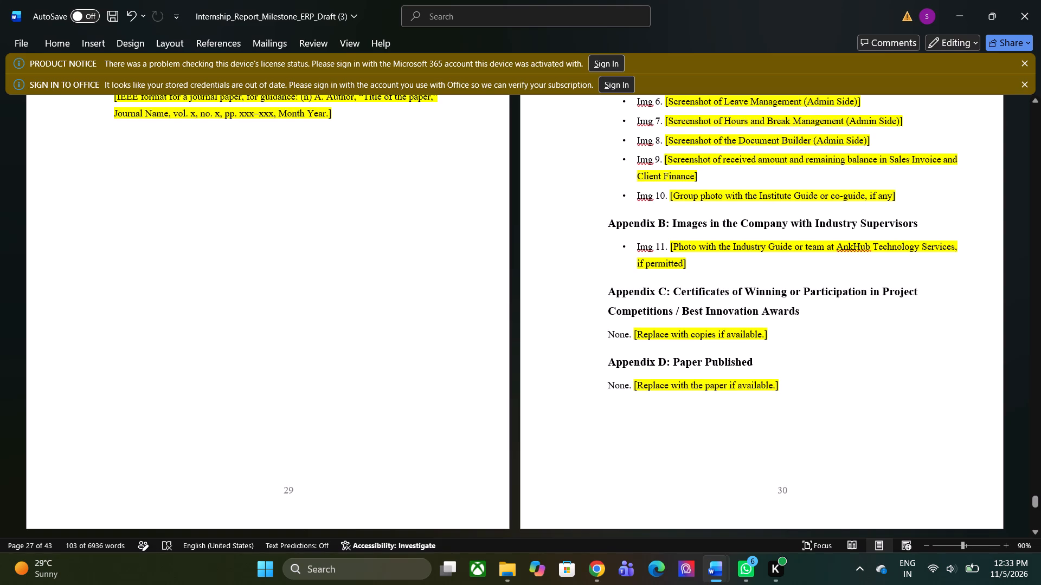
scroll(593, 353, "down", 2)
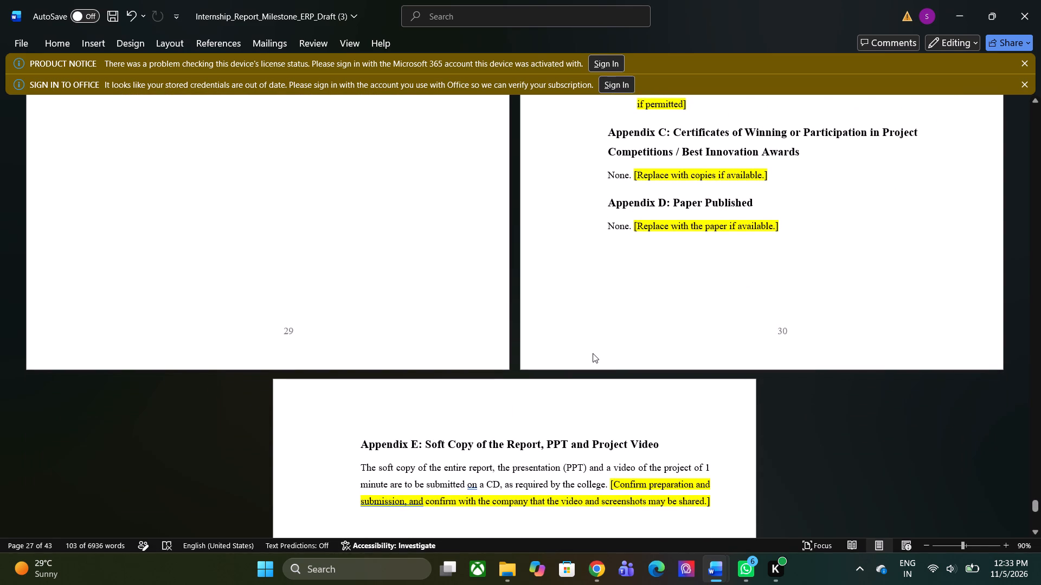
scroll(593, 353, "down", 1)
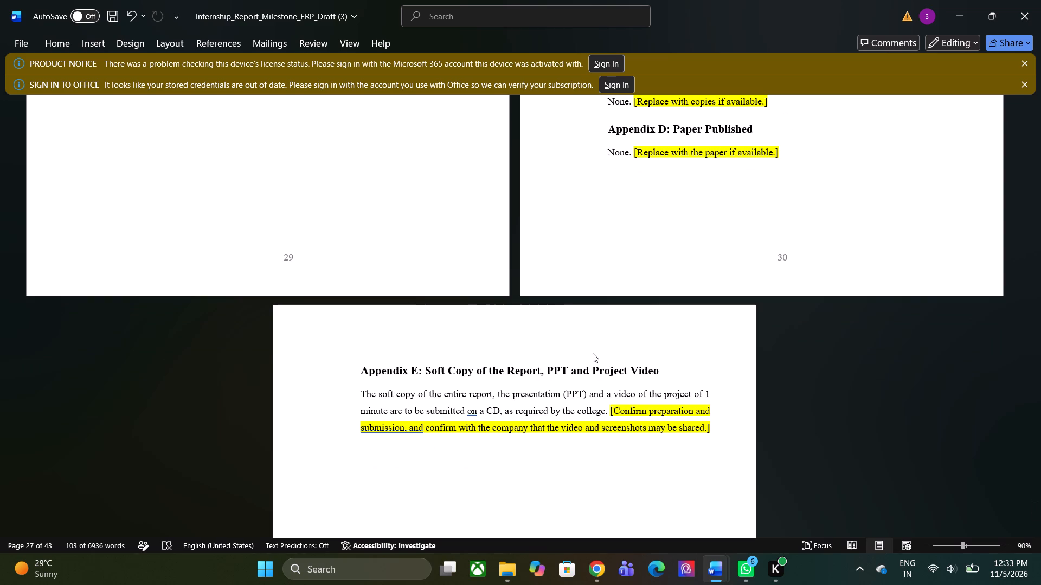
scroll(593, 353, "up", 2)
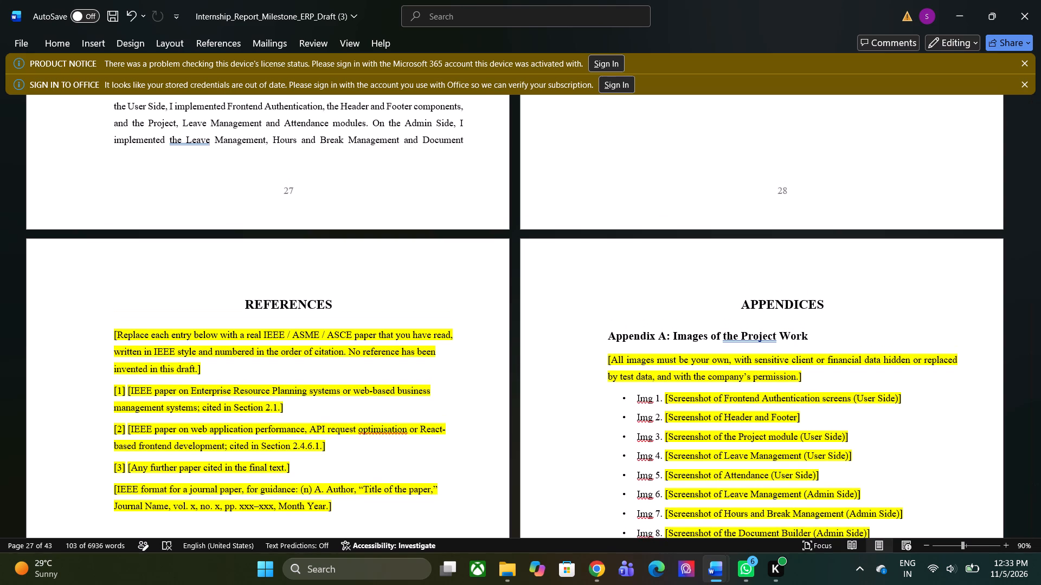
scroll(593, 353, "up", 1)
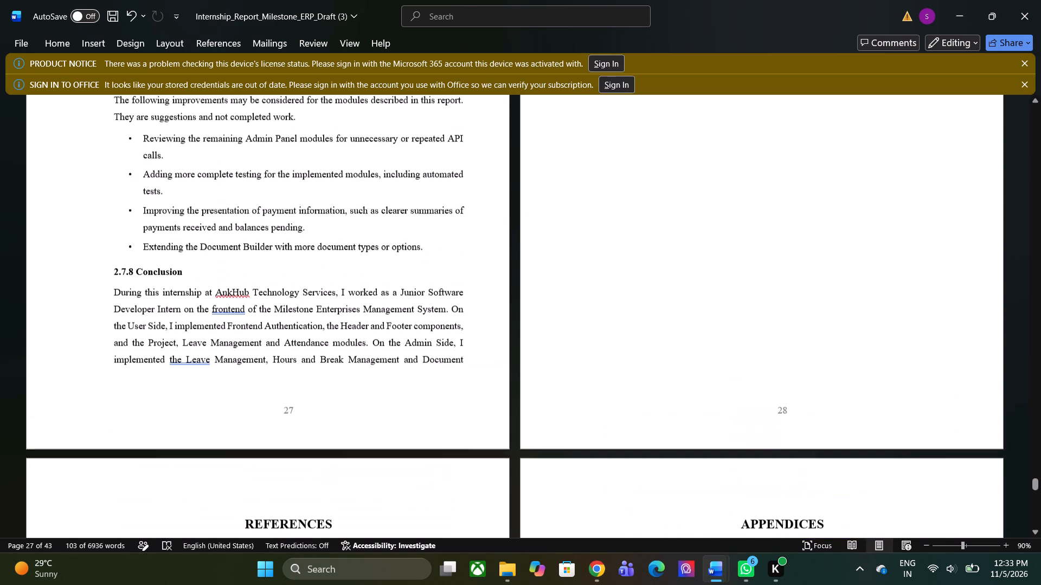
scroll(593, 353, "up", 4)
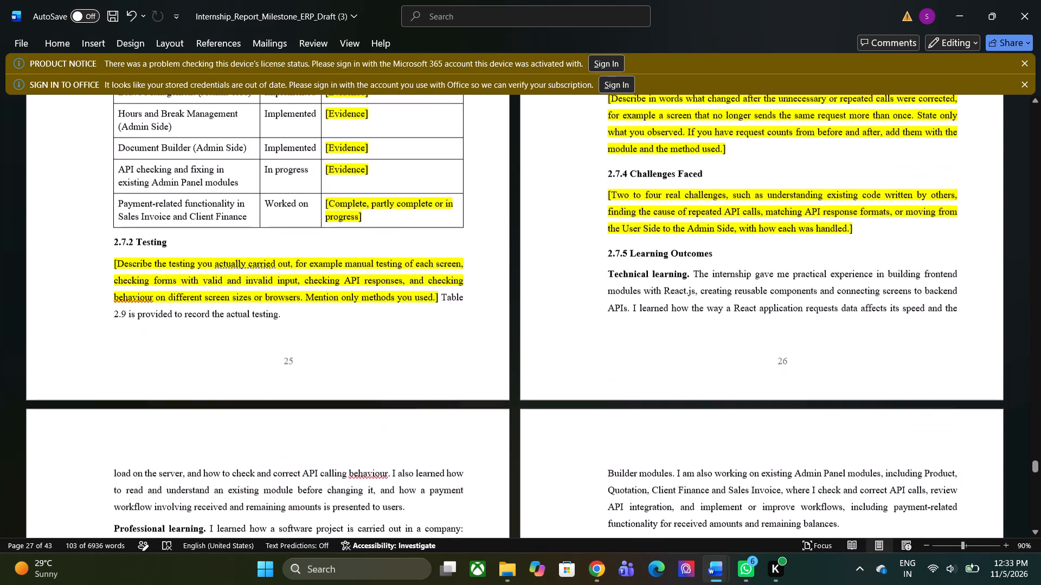
scroll(593, 353, "up", 8)
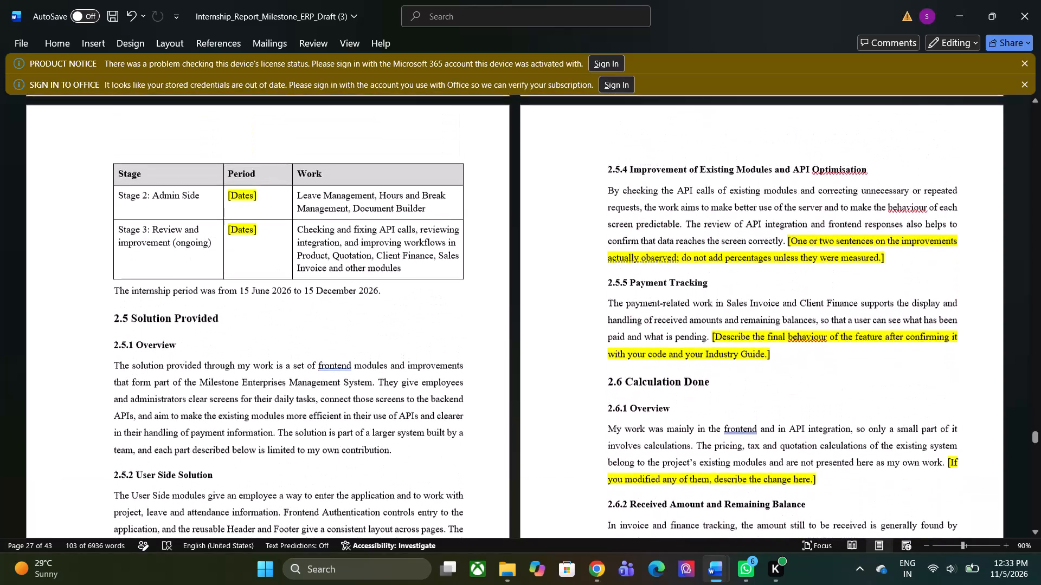
scroll(593, 353, "up", 7)
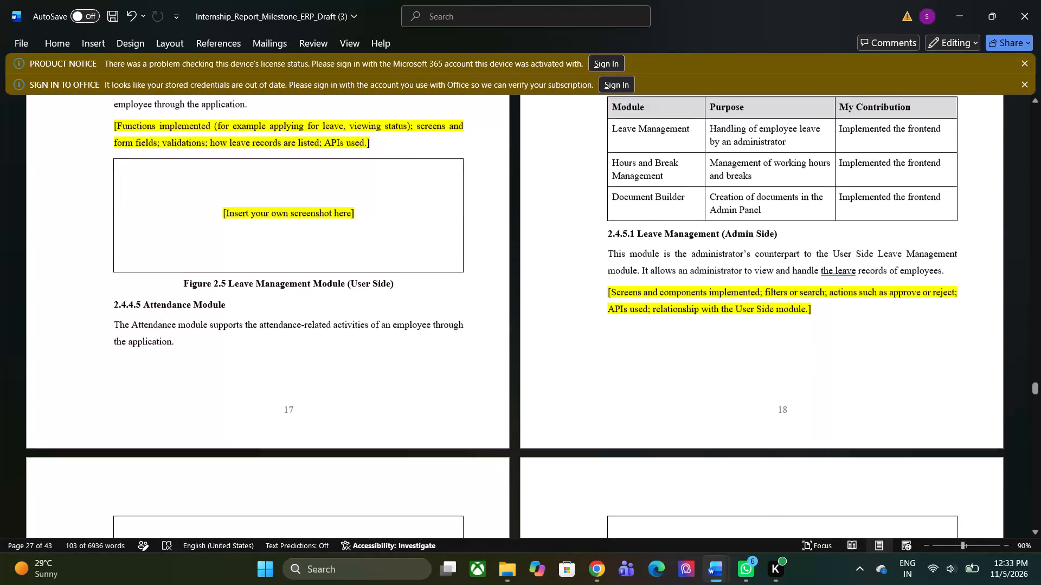
scroll(593, 353, "up", 6)
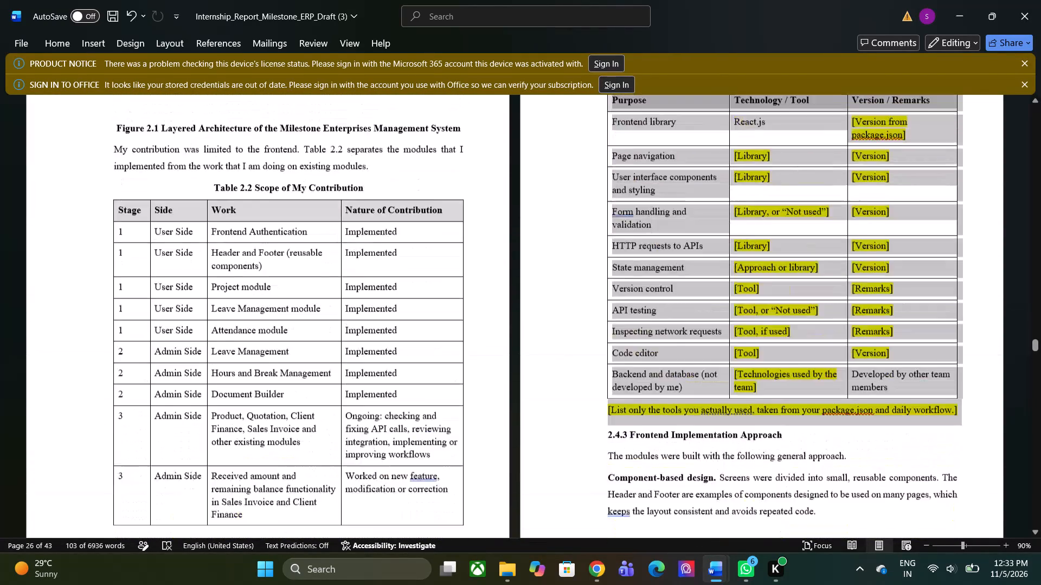
scroll(593, 353, "down", 1)
scroll(593, 353, "up", 1)
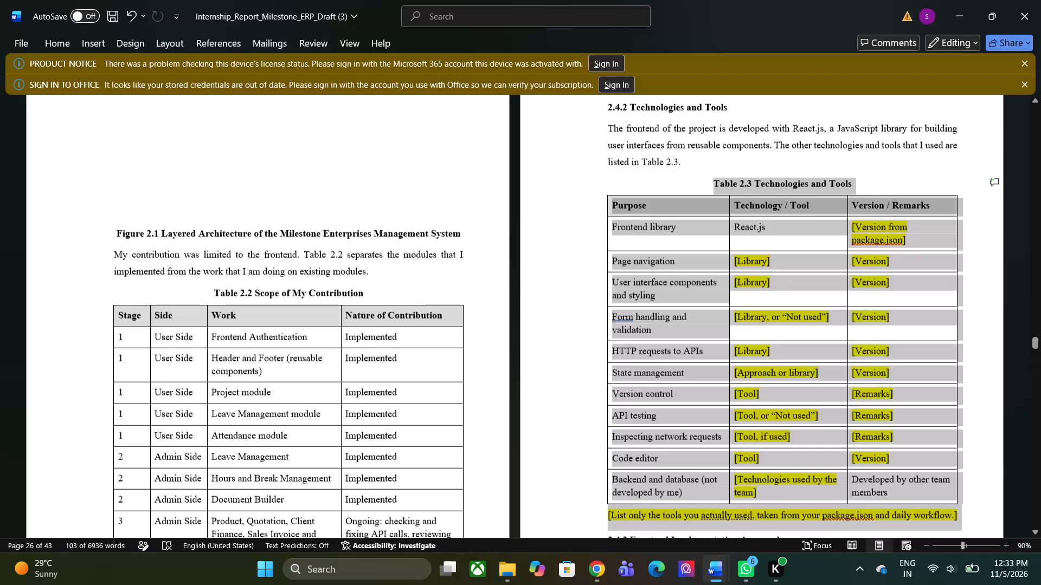
key("ctrl+c")
key("ctrl+x")
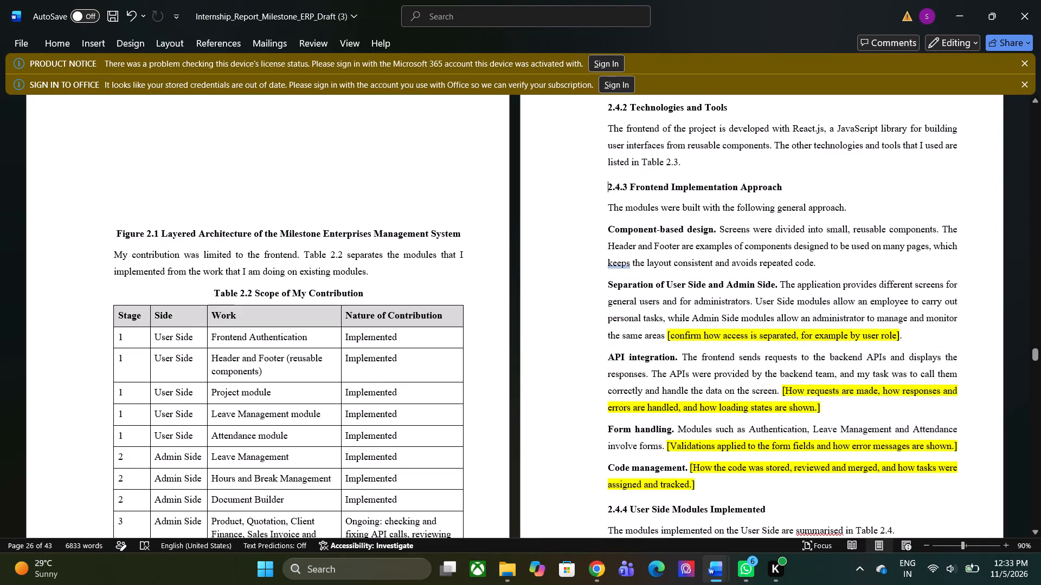
key("ctrl+z")
key("ctrl+c")
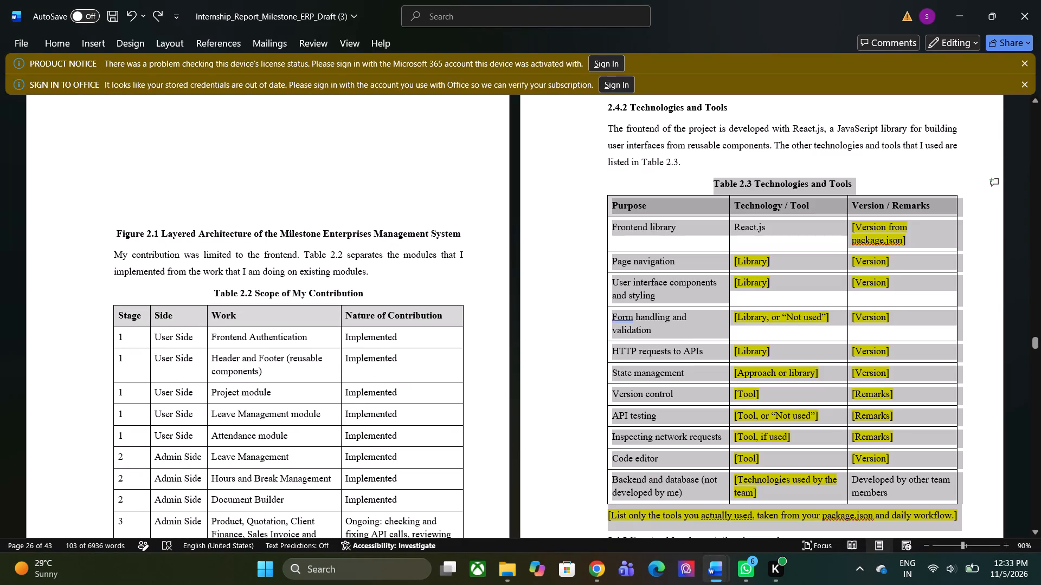
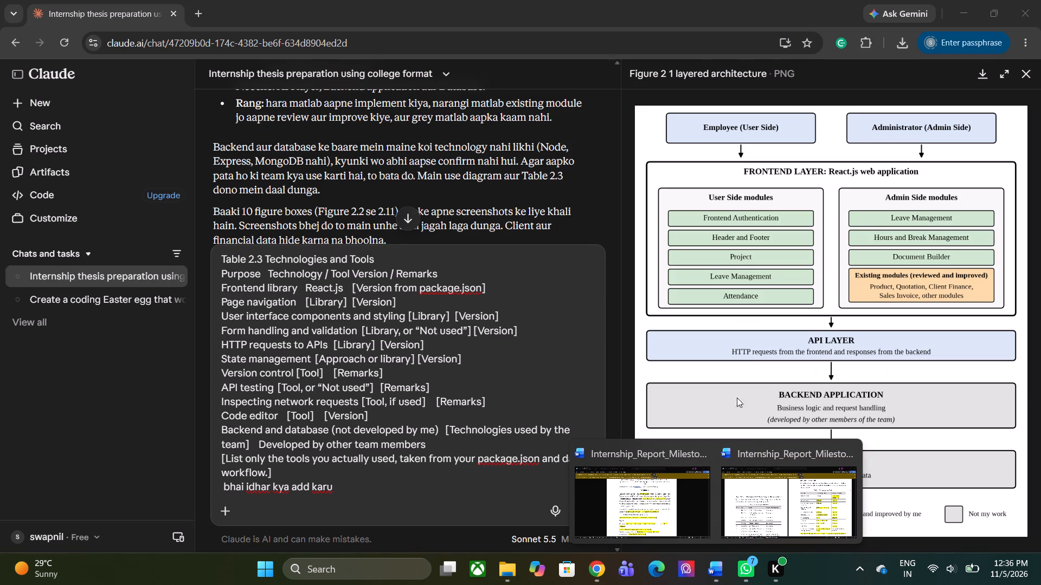
left_click(793, 524)
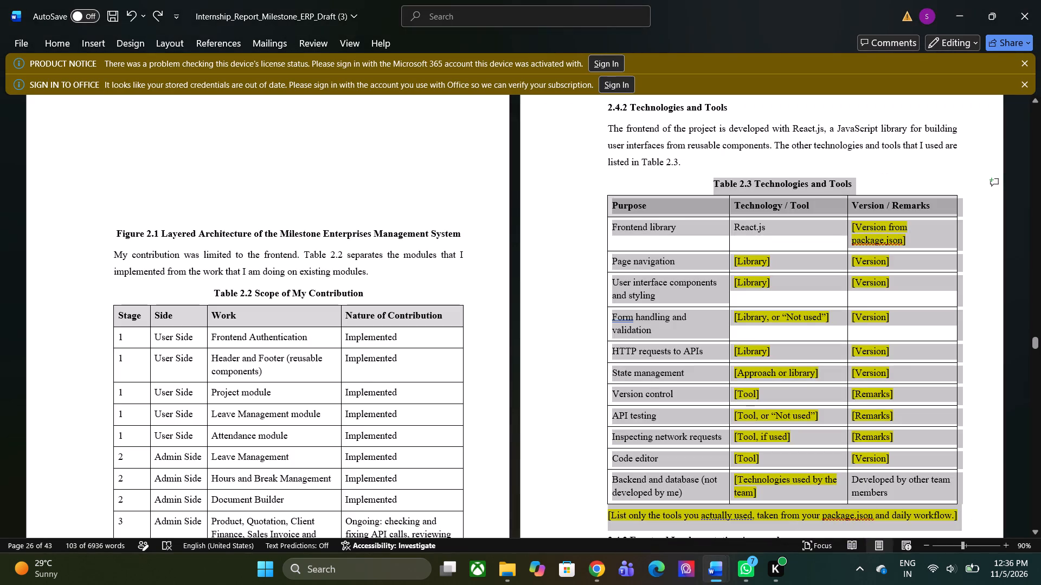
scroll(541, 429, "down", 20)
scroll(541, 429, "down", 16)
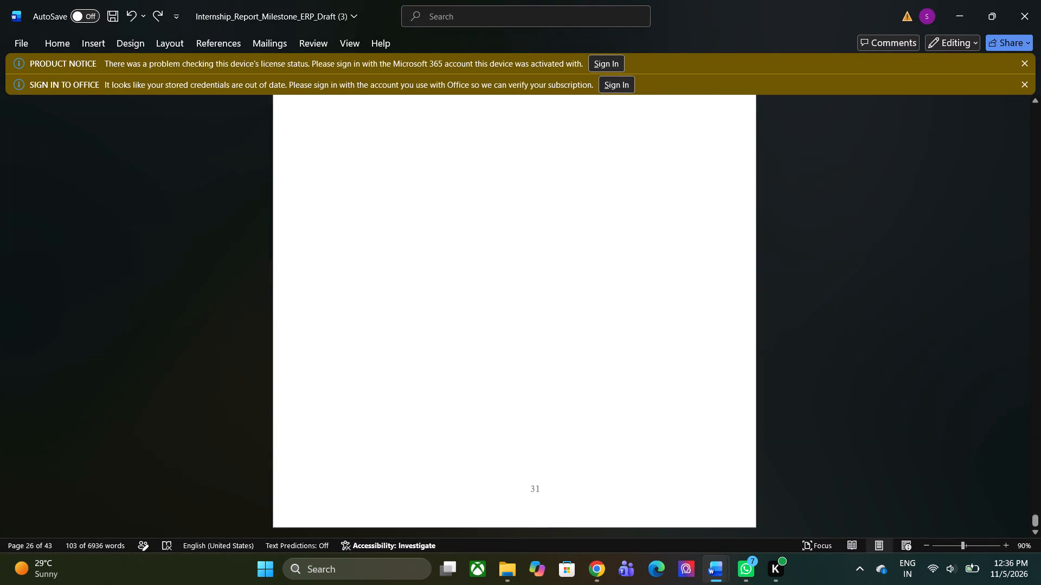
scroll(541, 429, "up", 2)
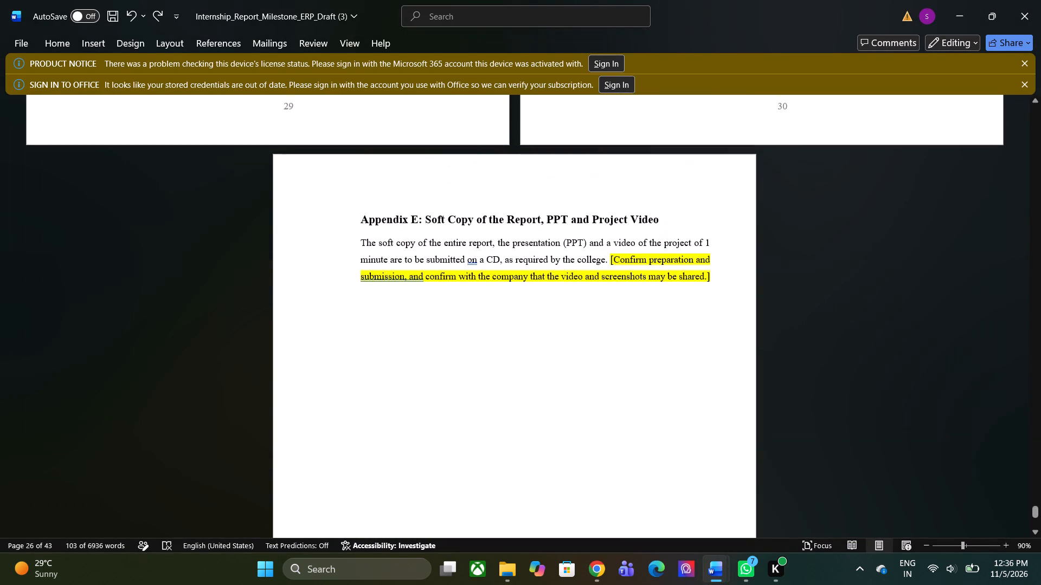
scroll(541, 429, "up", 2)
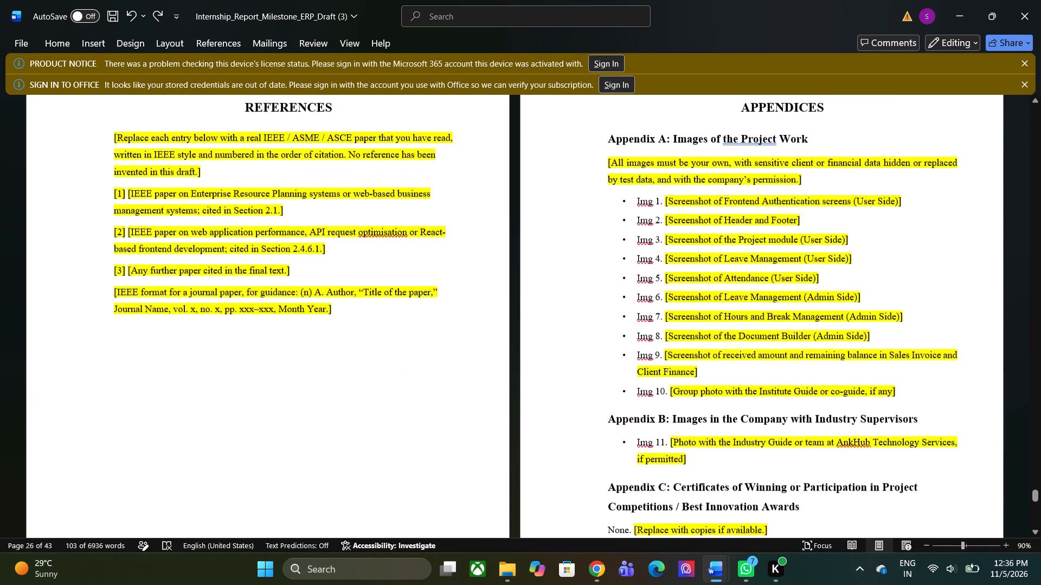
scroll(541, 429, "up", 1)
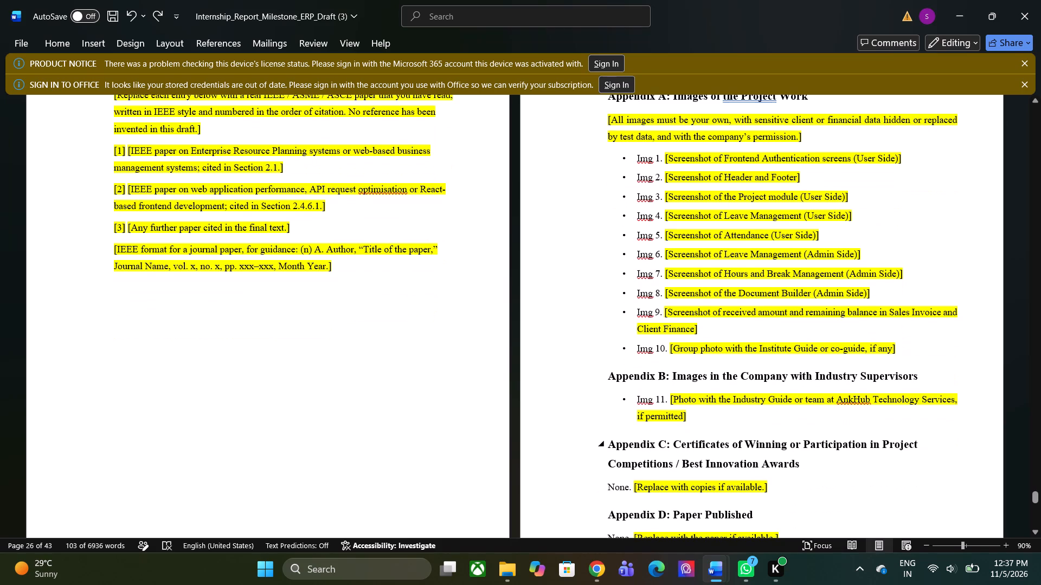
scroll(706, 451, "down", 1)
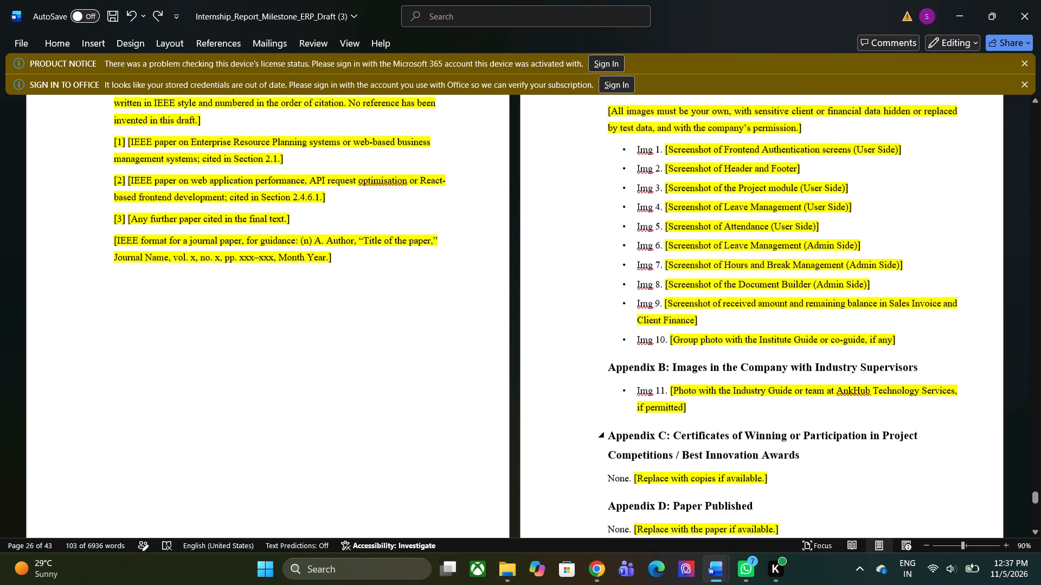
scroll(706, 451, "down", 2)
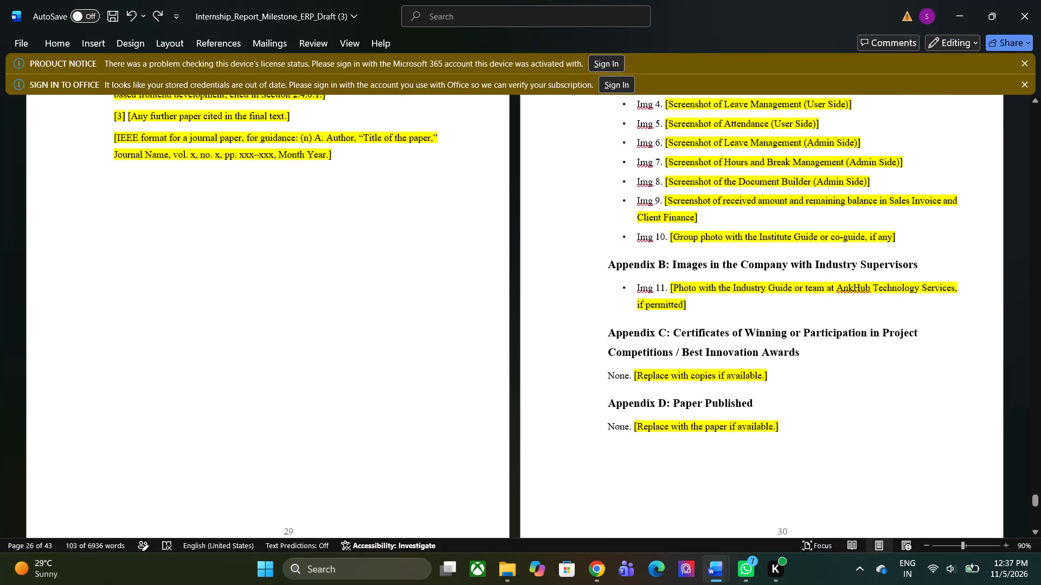
scroll(693, 287, "down", 2)
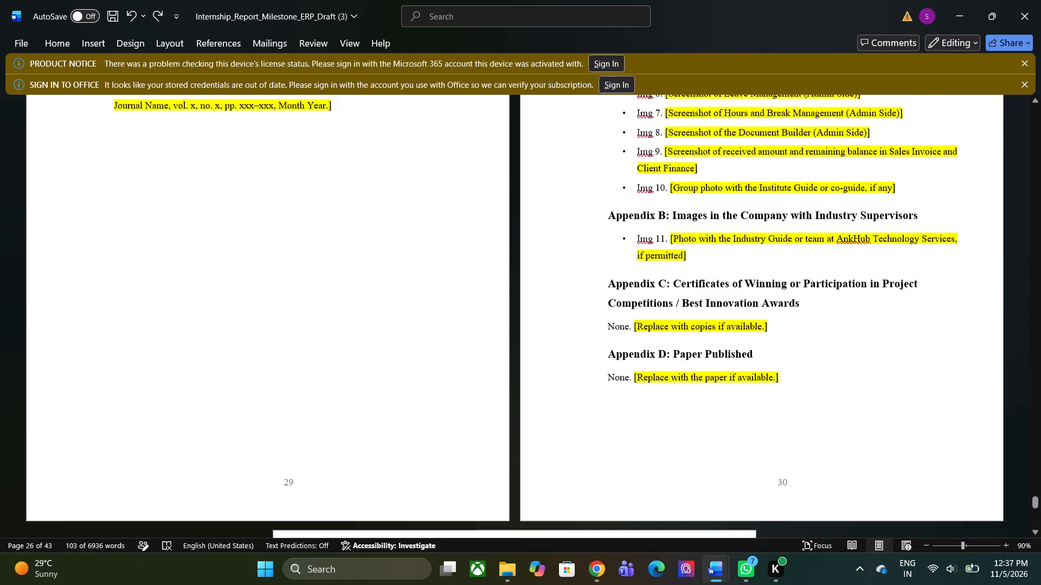
scroll(693, 287, "down", 3)
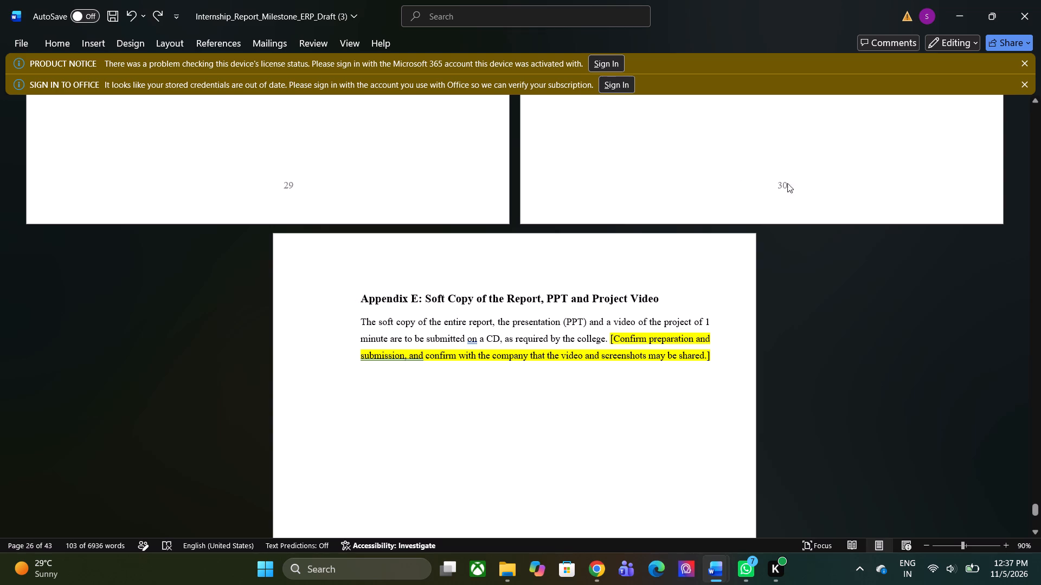
scroll(594, 139, "up", 2)
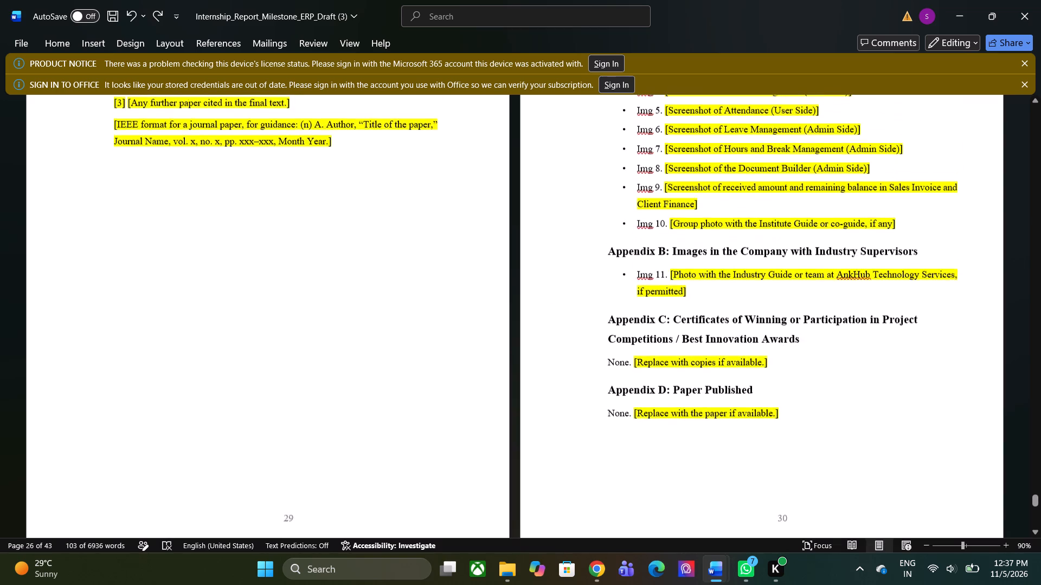
scroll(594, 139, "up", 15)
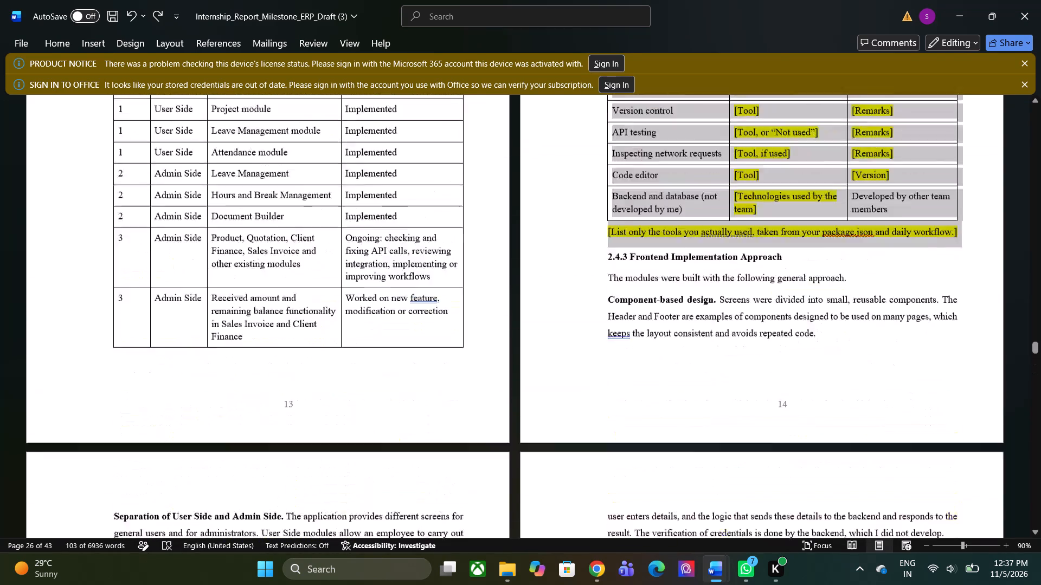
scroll(594, 139, "up", 3)
scroll(594, 139, "down", 6)
scroll(594, 139, "up", 1)
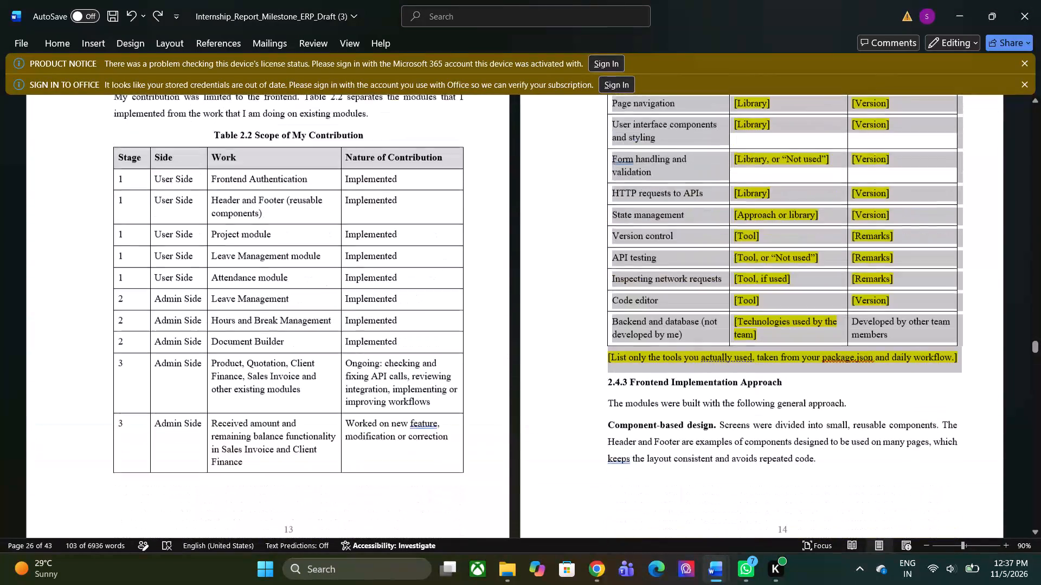